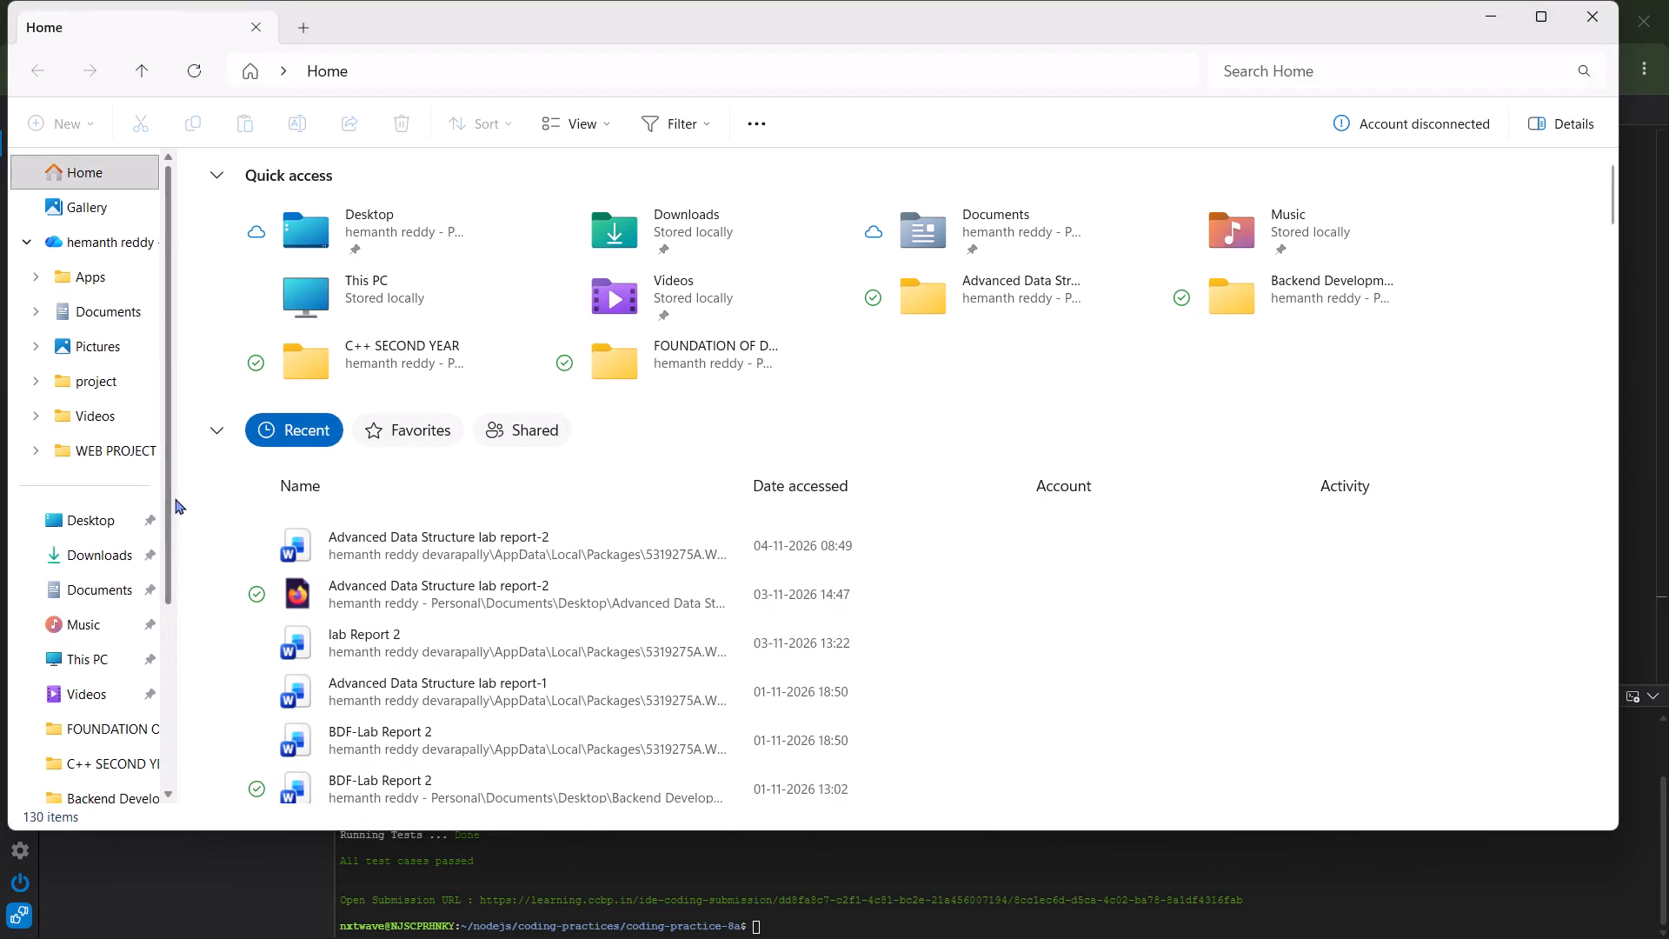
Open the BDF-Lab Report 2 Word document from the Desktop's Backend Development Fundamentals folder and maximize its window.
click(130, 516)
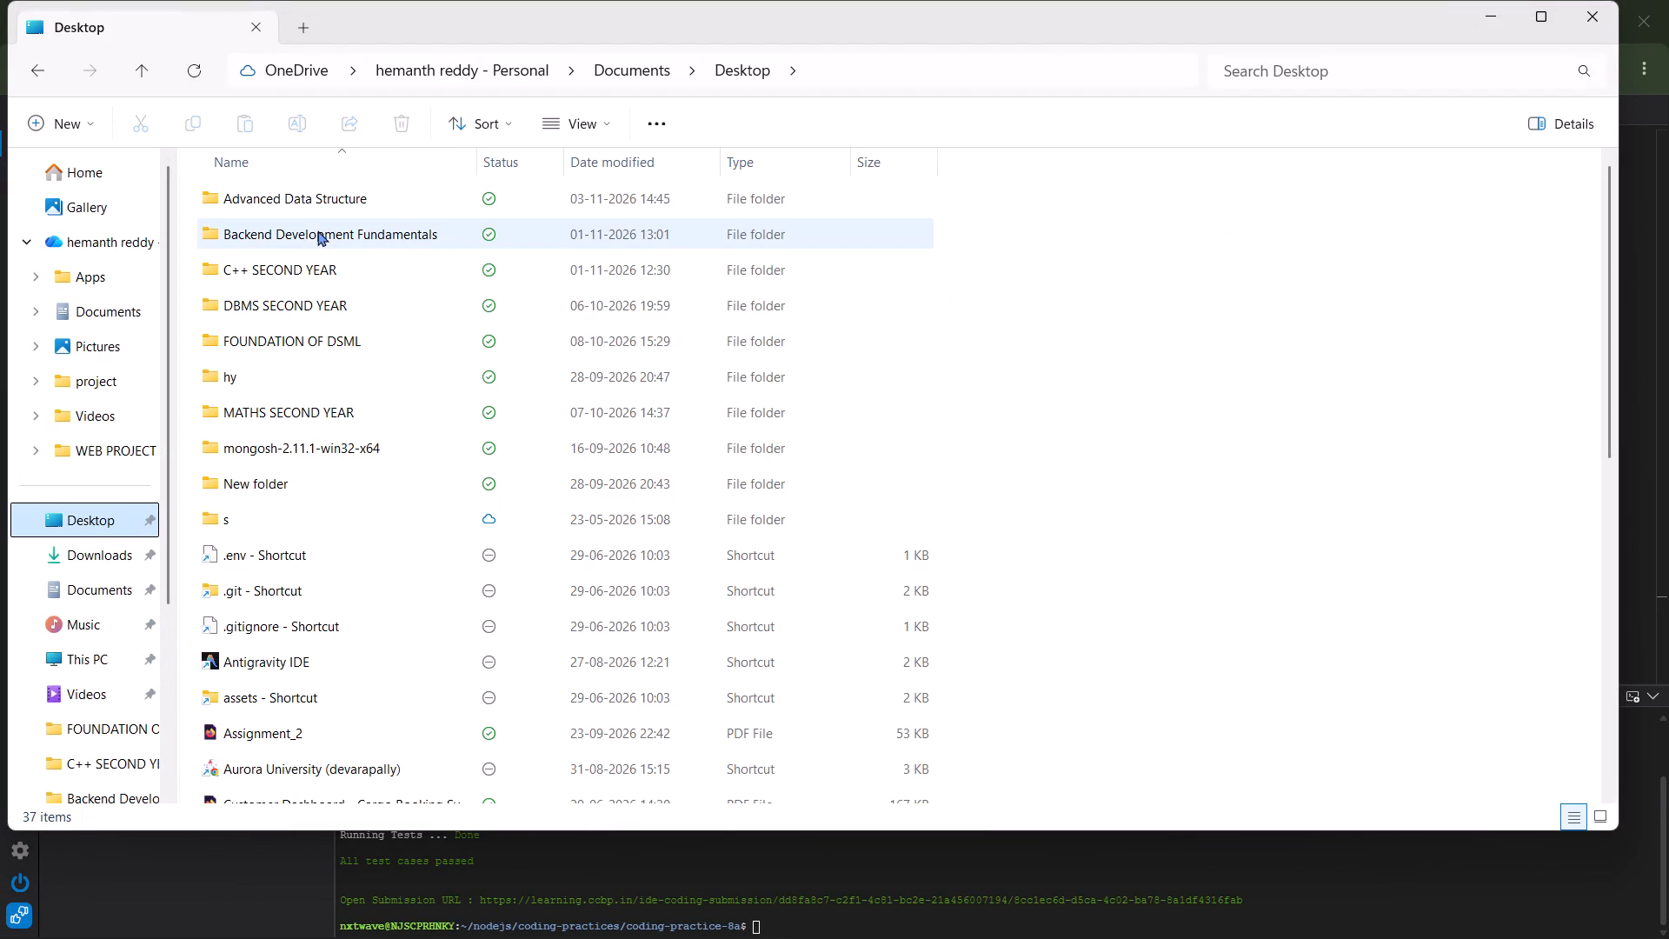
double_click(317, 230)
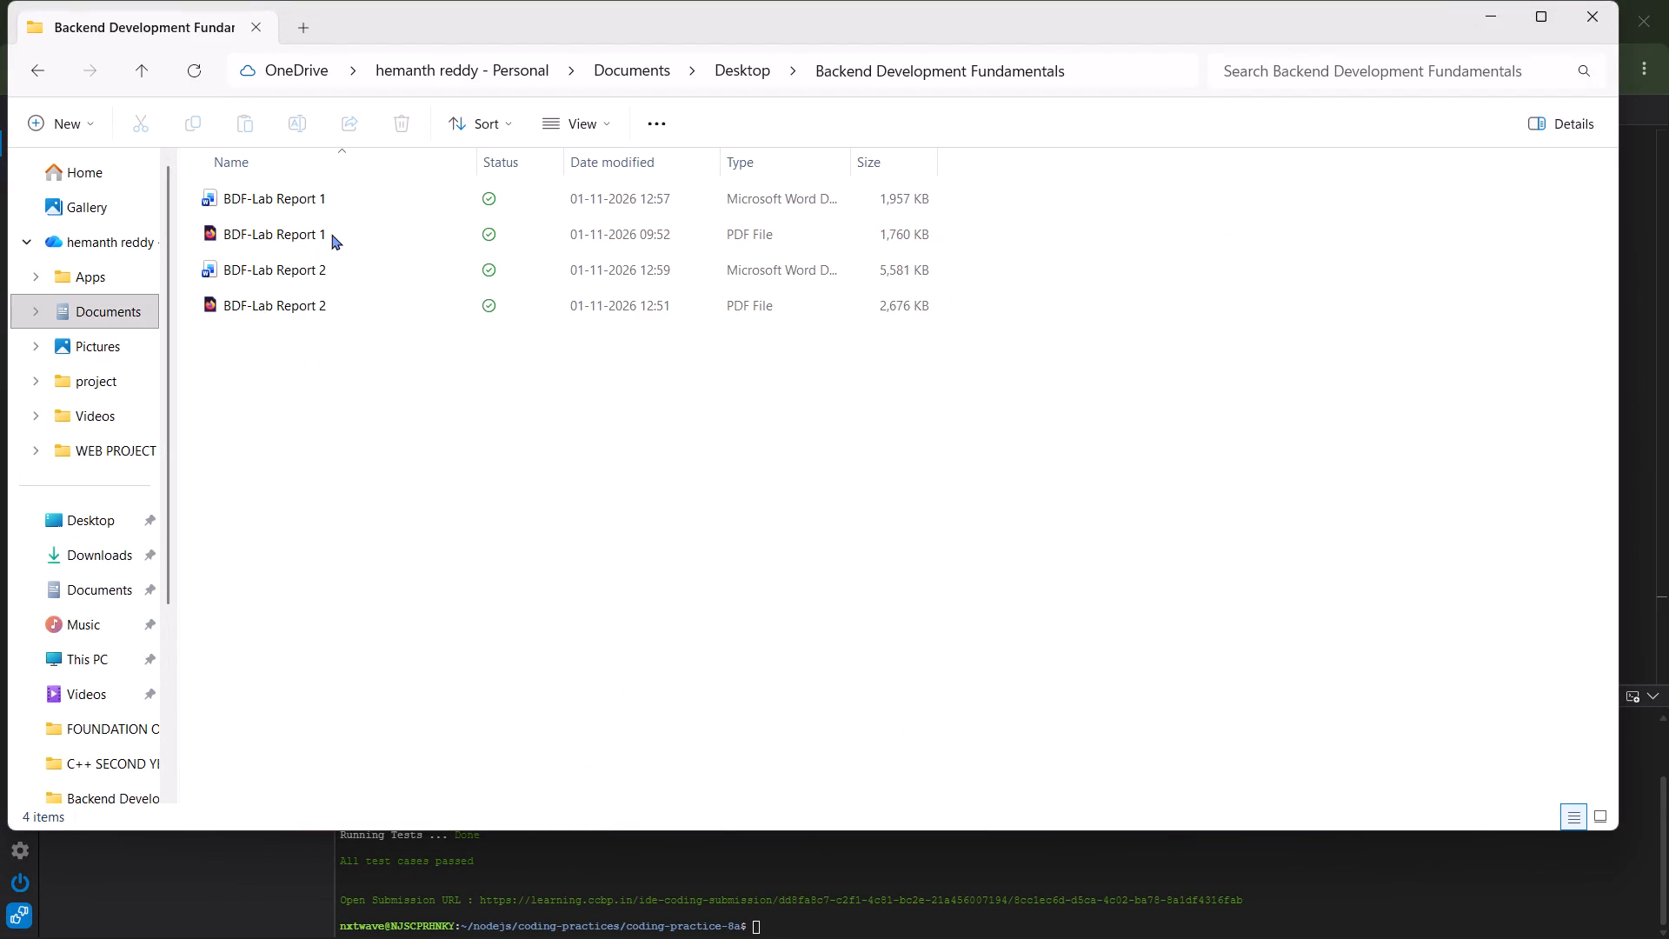
click(333, 259)
double_click(333, 259)
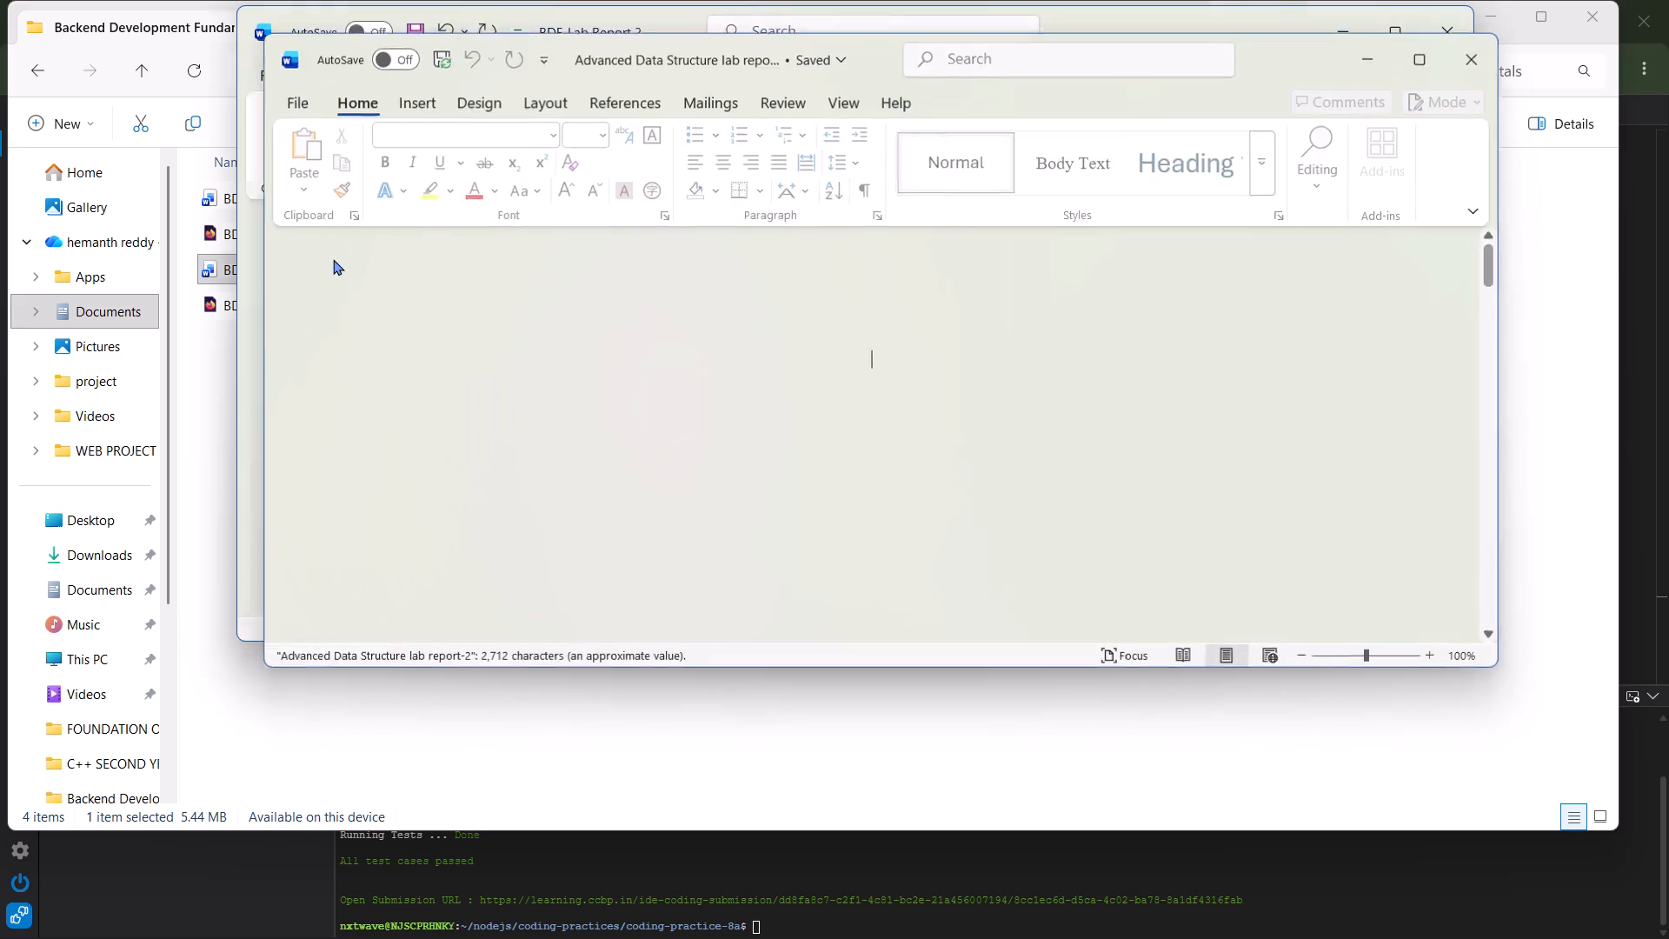
scroll(809, 366, down, 1)
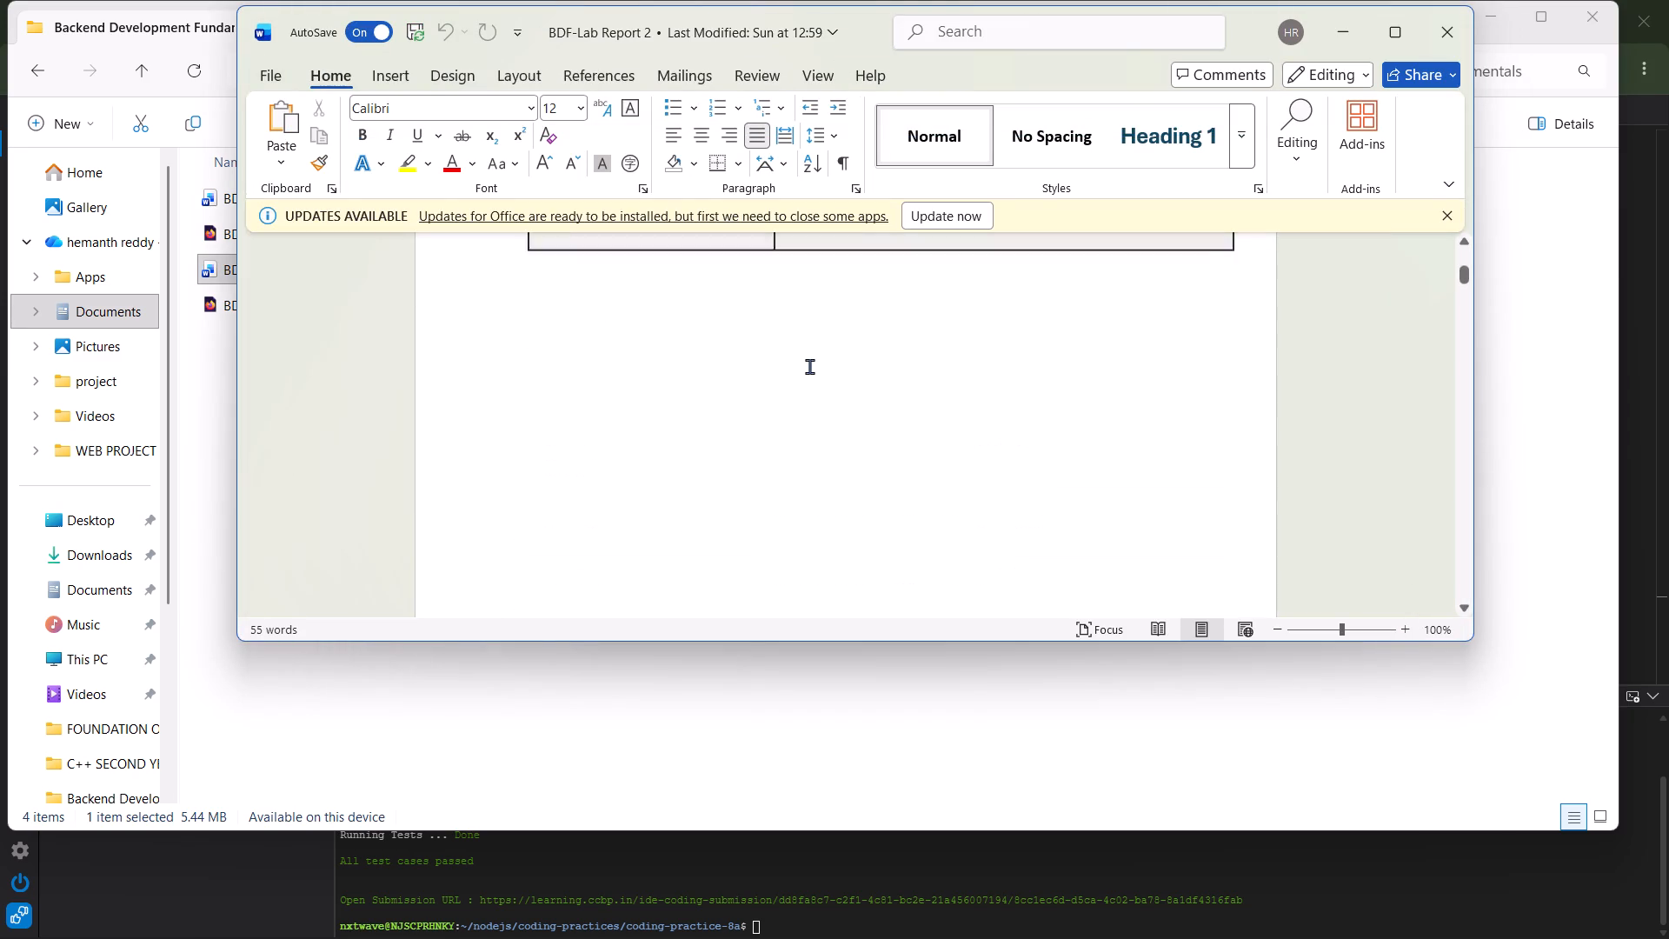
scroll(809, 366, down, 1)
scroll(809, 366, up, 1)
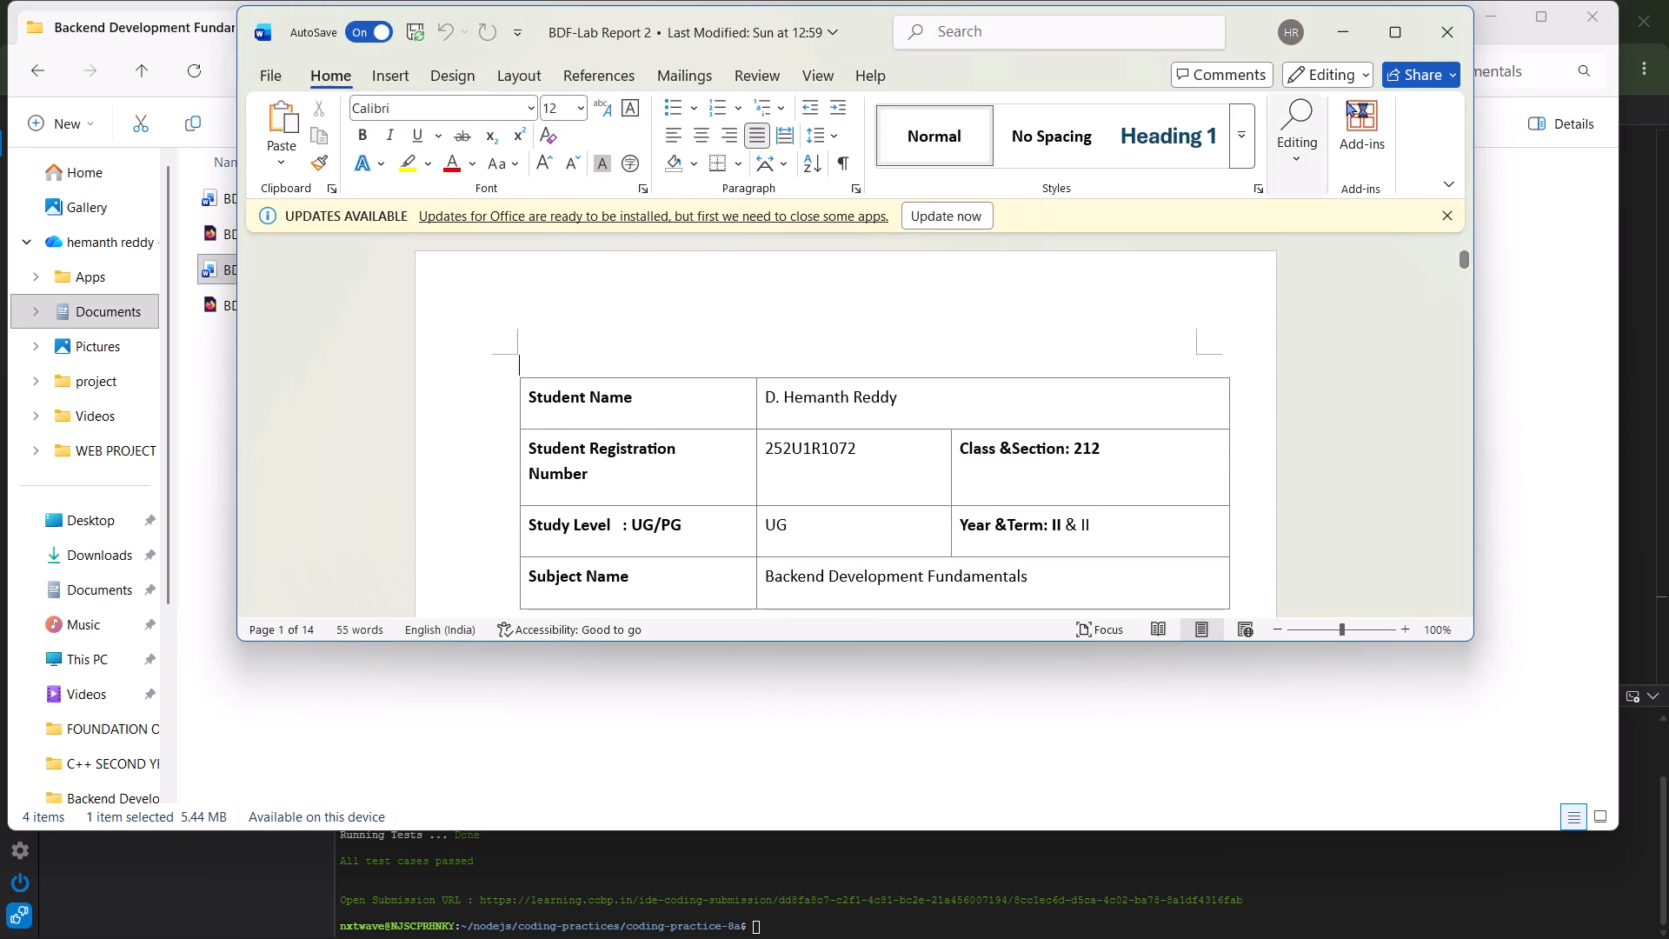
click(1379, 38)
Delete the Cricket Team problem screenshot under the Question 1 heading.
scroll(994, 476, down, 1)
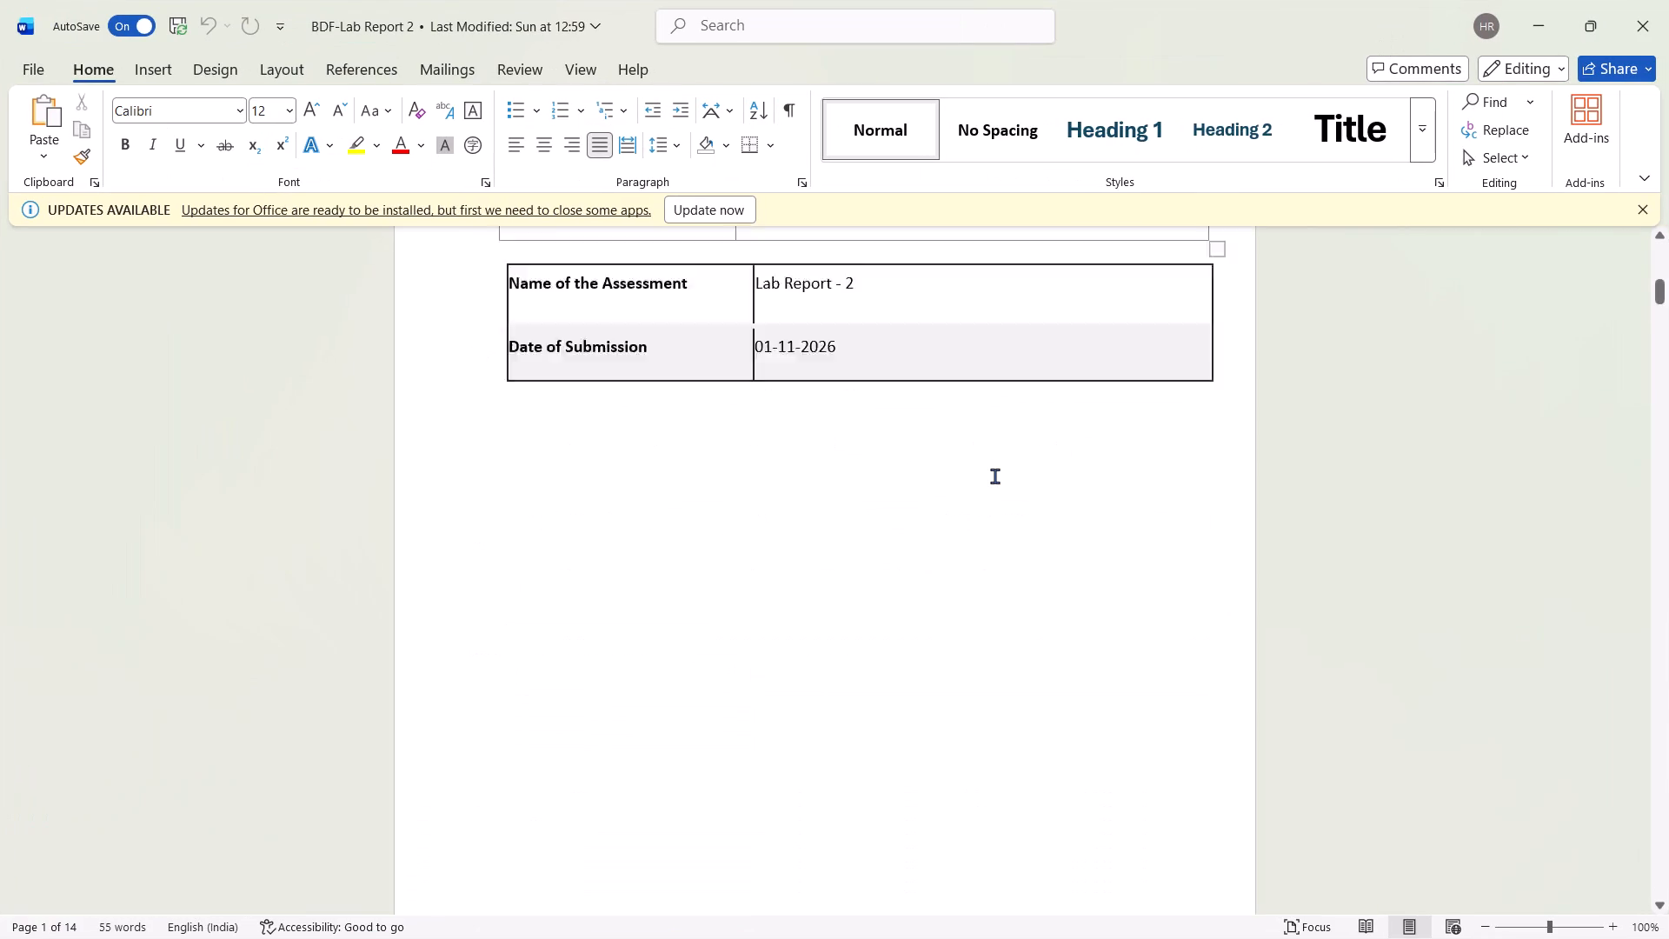
scroll(994, 476, down, 2)
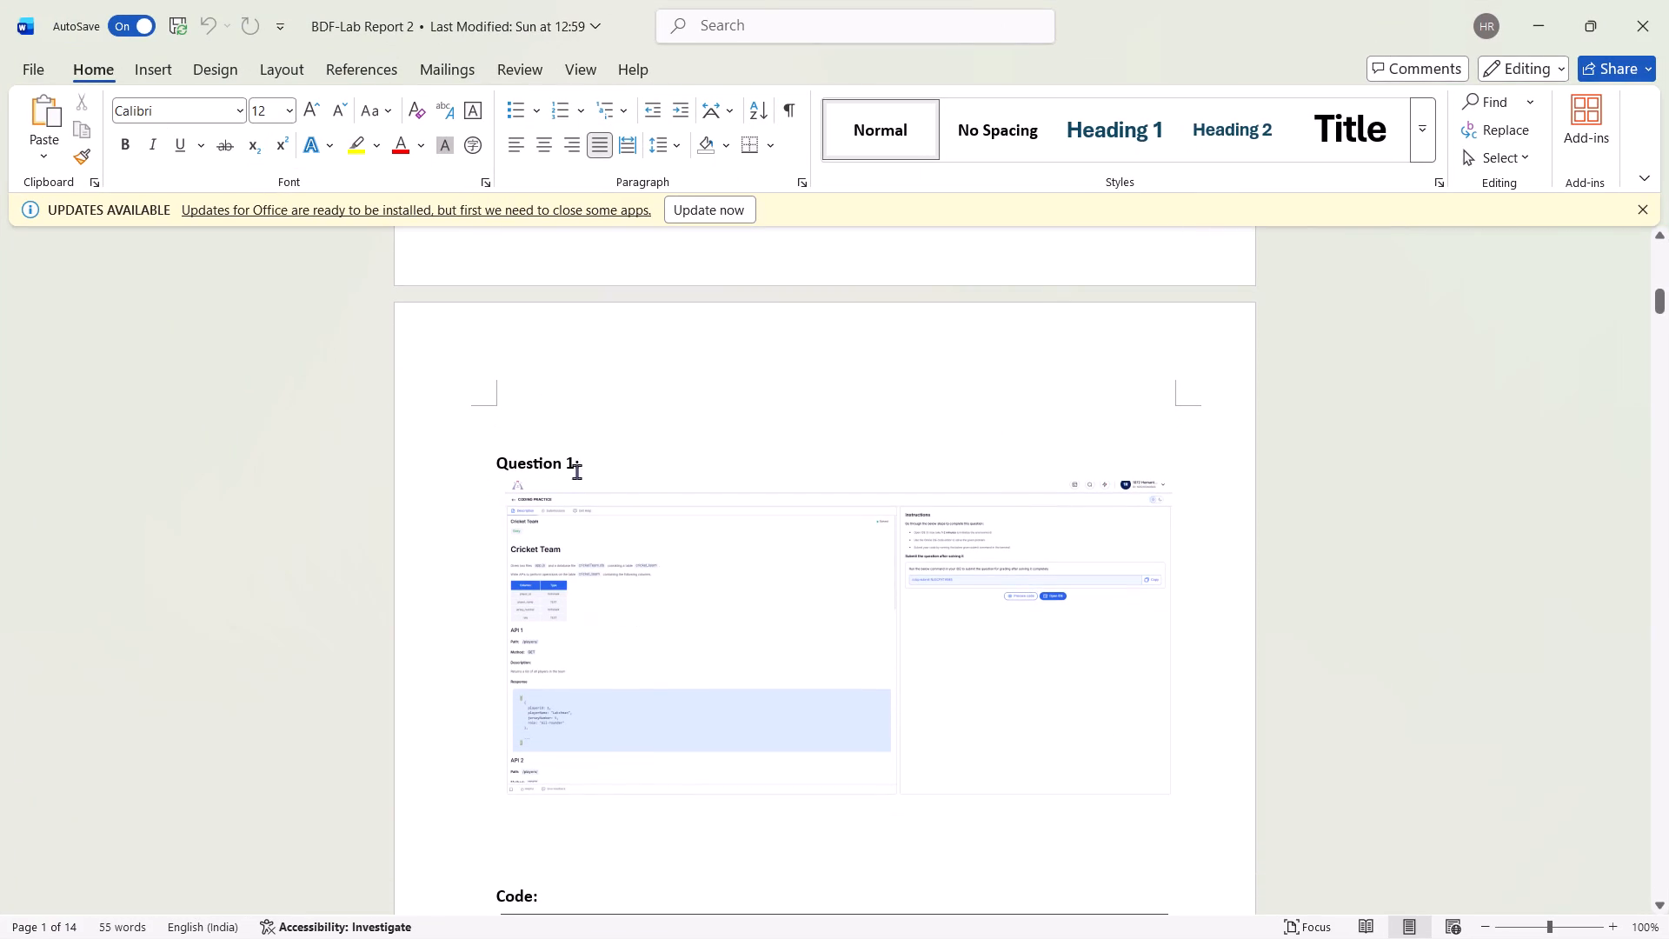
click(635, 581)
key(BackSpace)
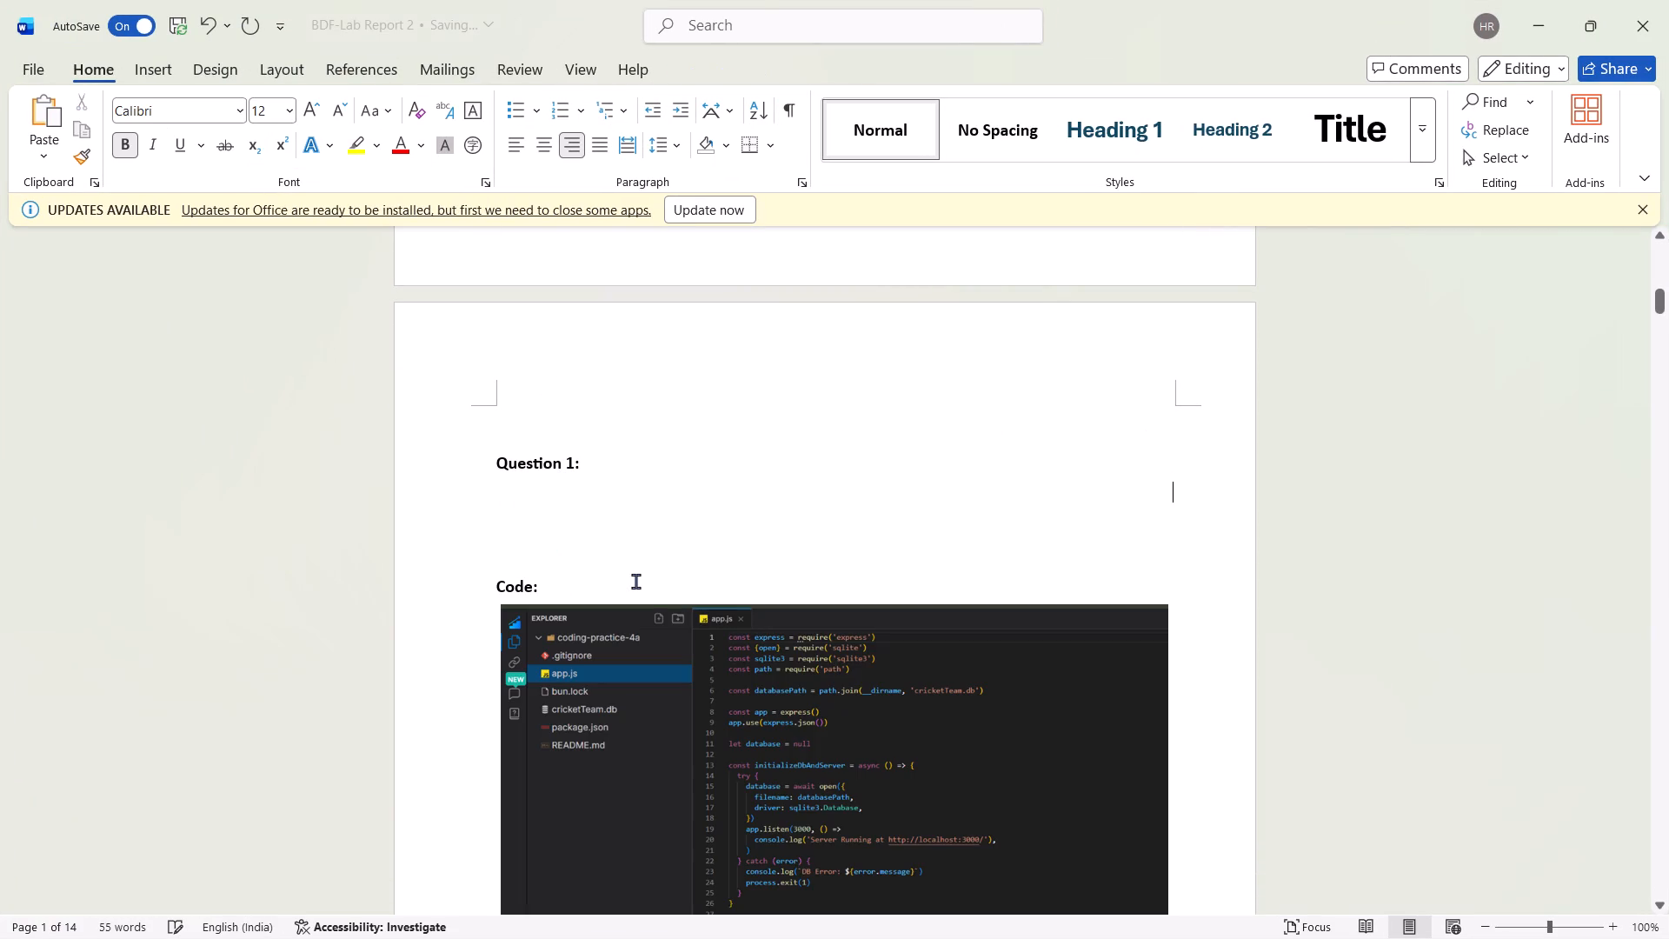
Delete the Cricket Team code screenshots under Question 1's Code heading and on the following page.
click(758, 734)
key(BackSpace)
scroll(758, 734, down, 2)
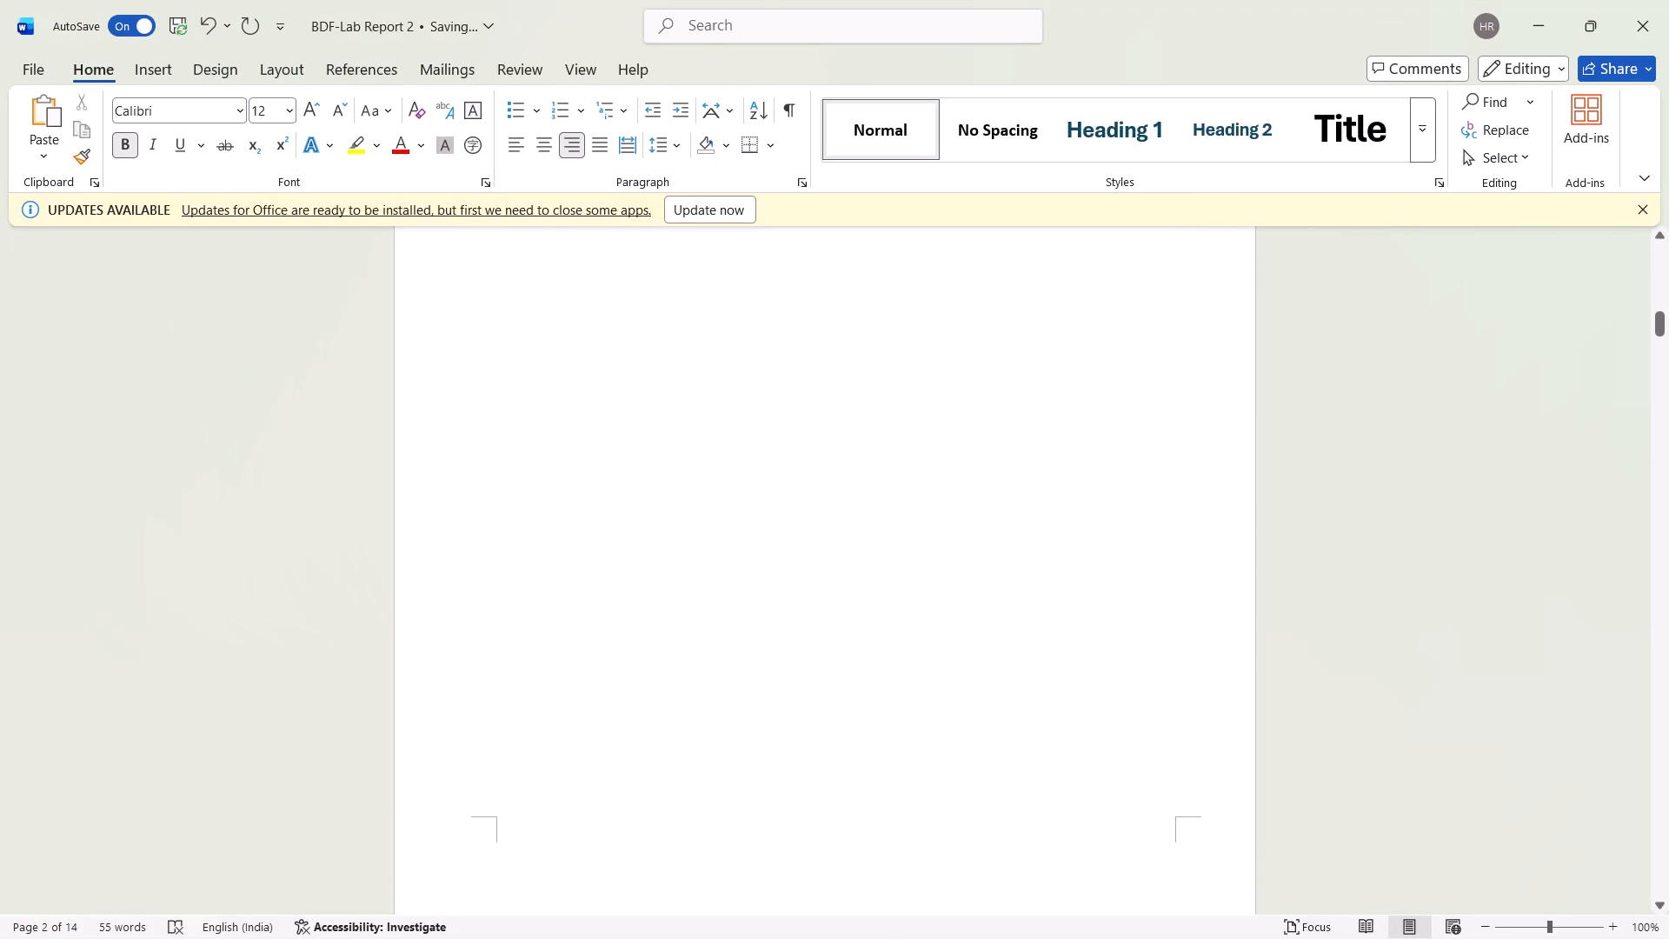
scroll(758, 734, down, 1)
click(768, 698)
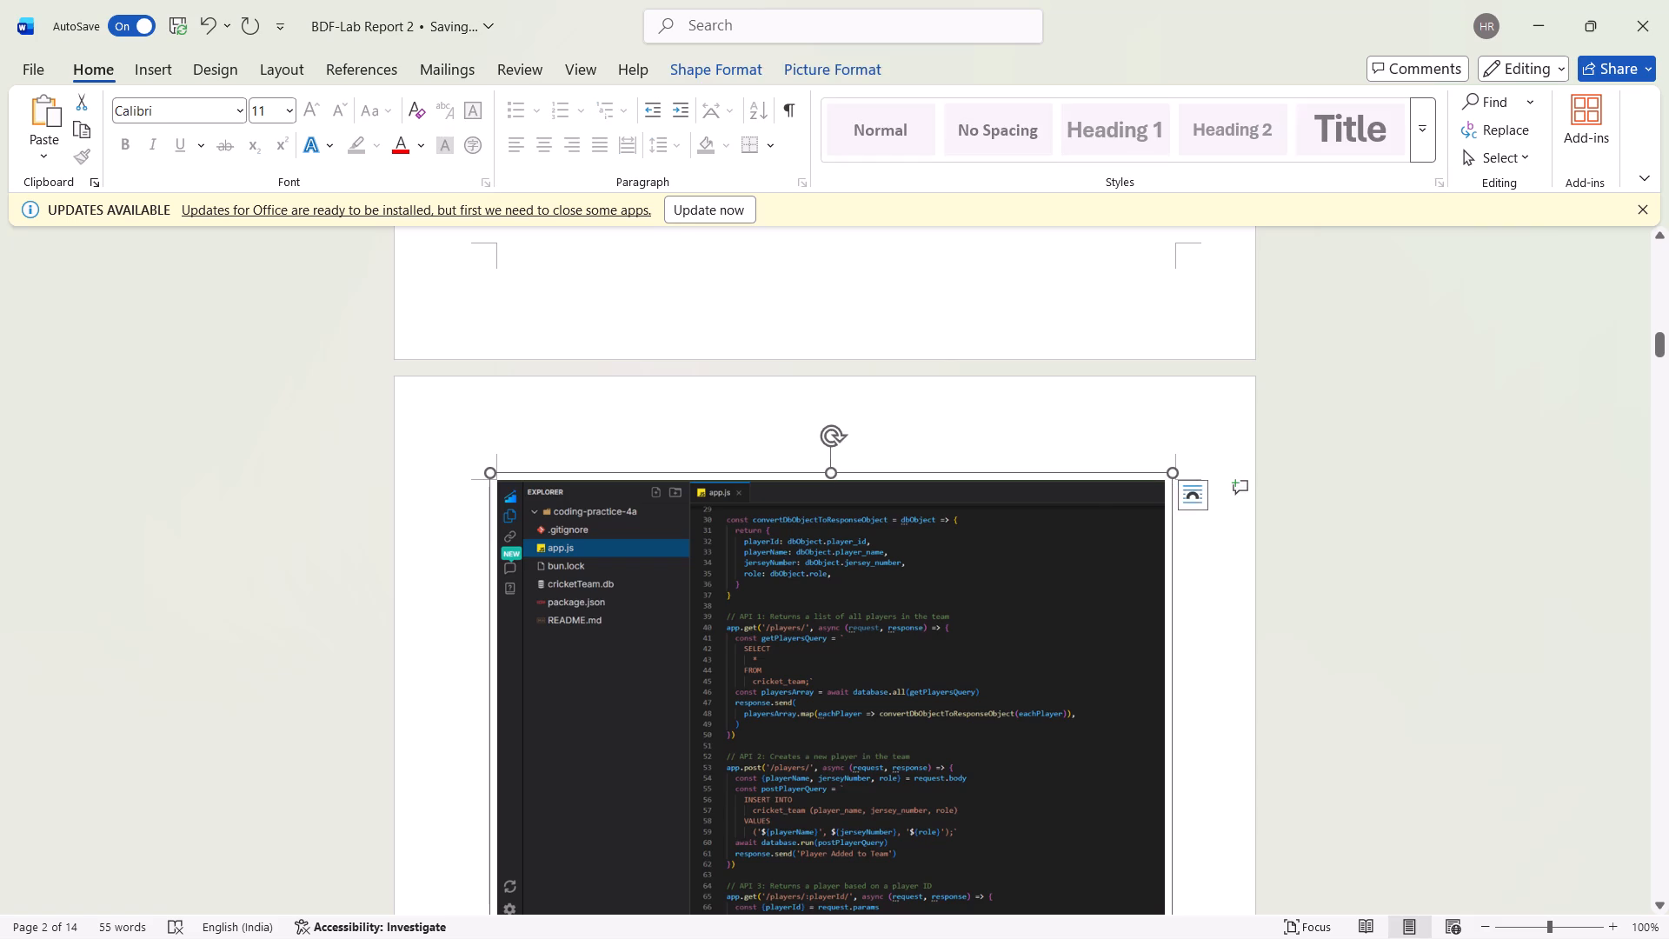
key(BackSpace)
click(787, 618)
key(BackSpace)
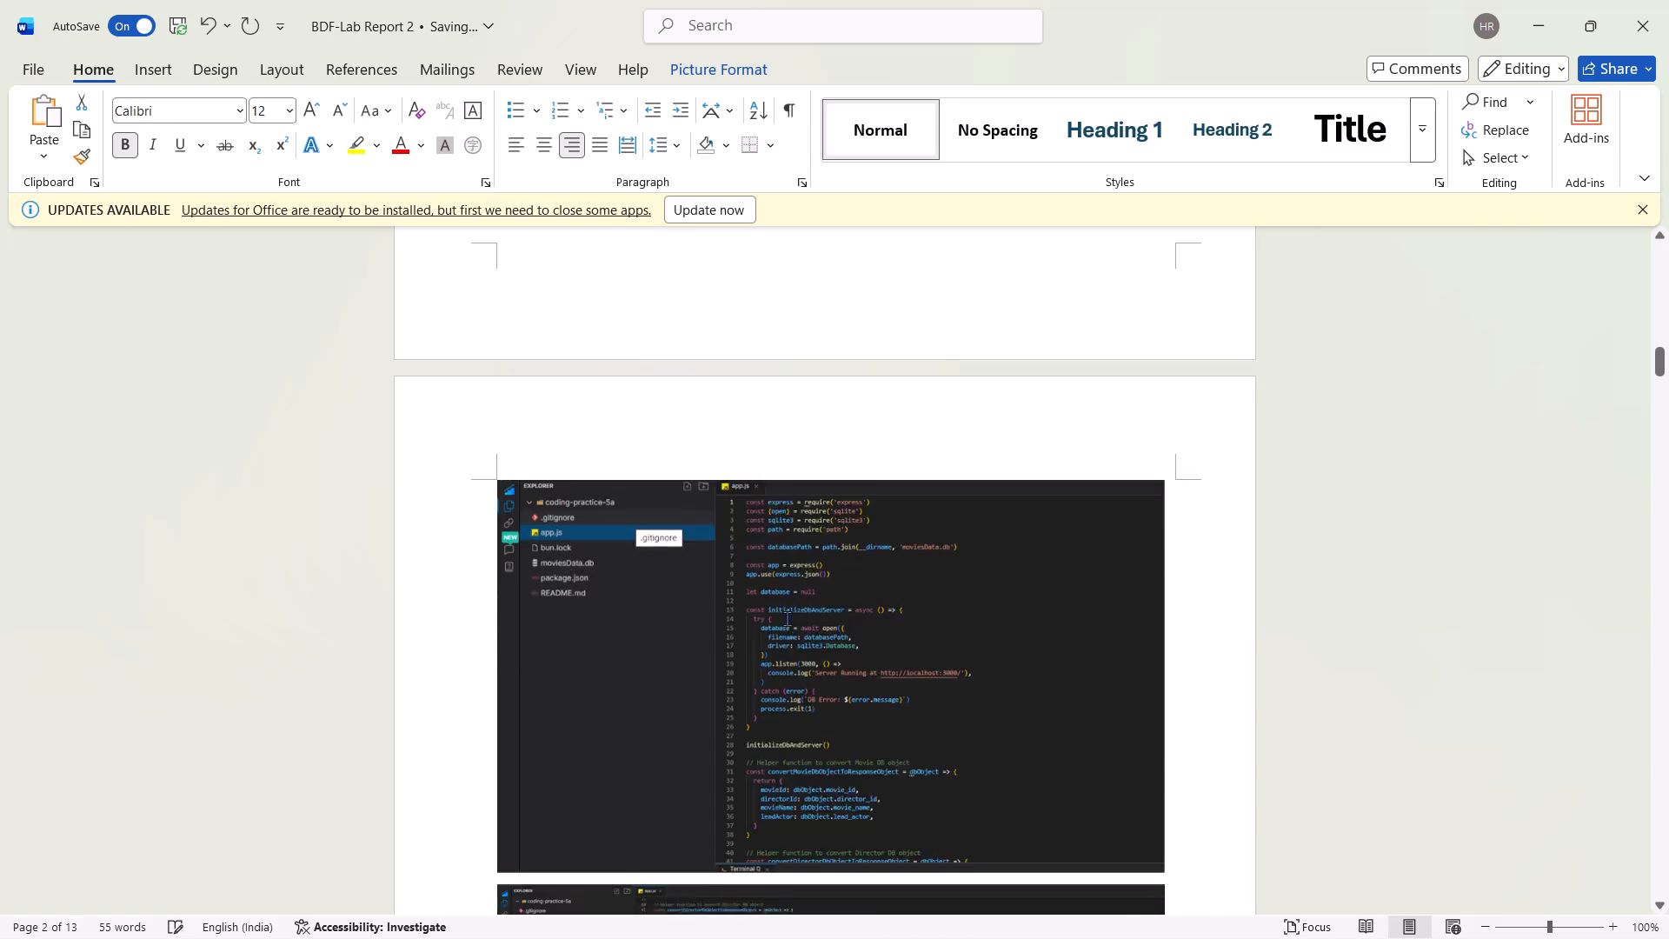
Delete the coding-practice-5a code screenshots belonging to Question 2.
scroll(787, 618, down, 1)
click(792, 353)
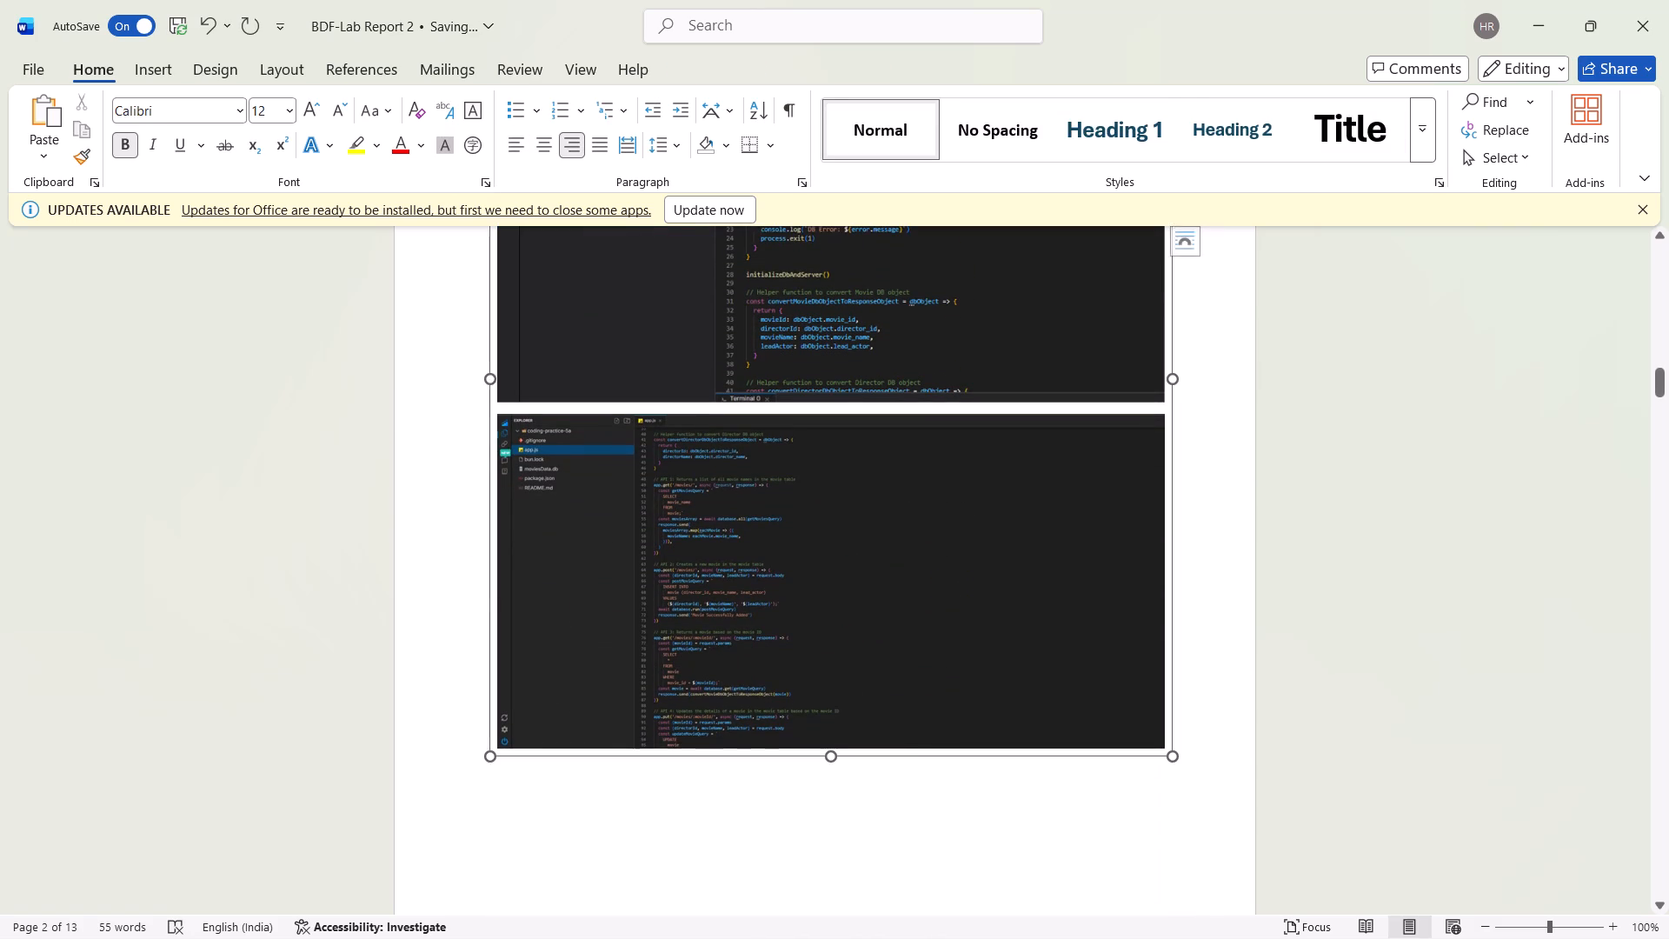
key(BackSpace)
click(775, 494)
key(BackSpace)
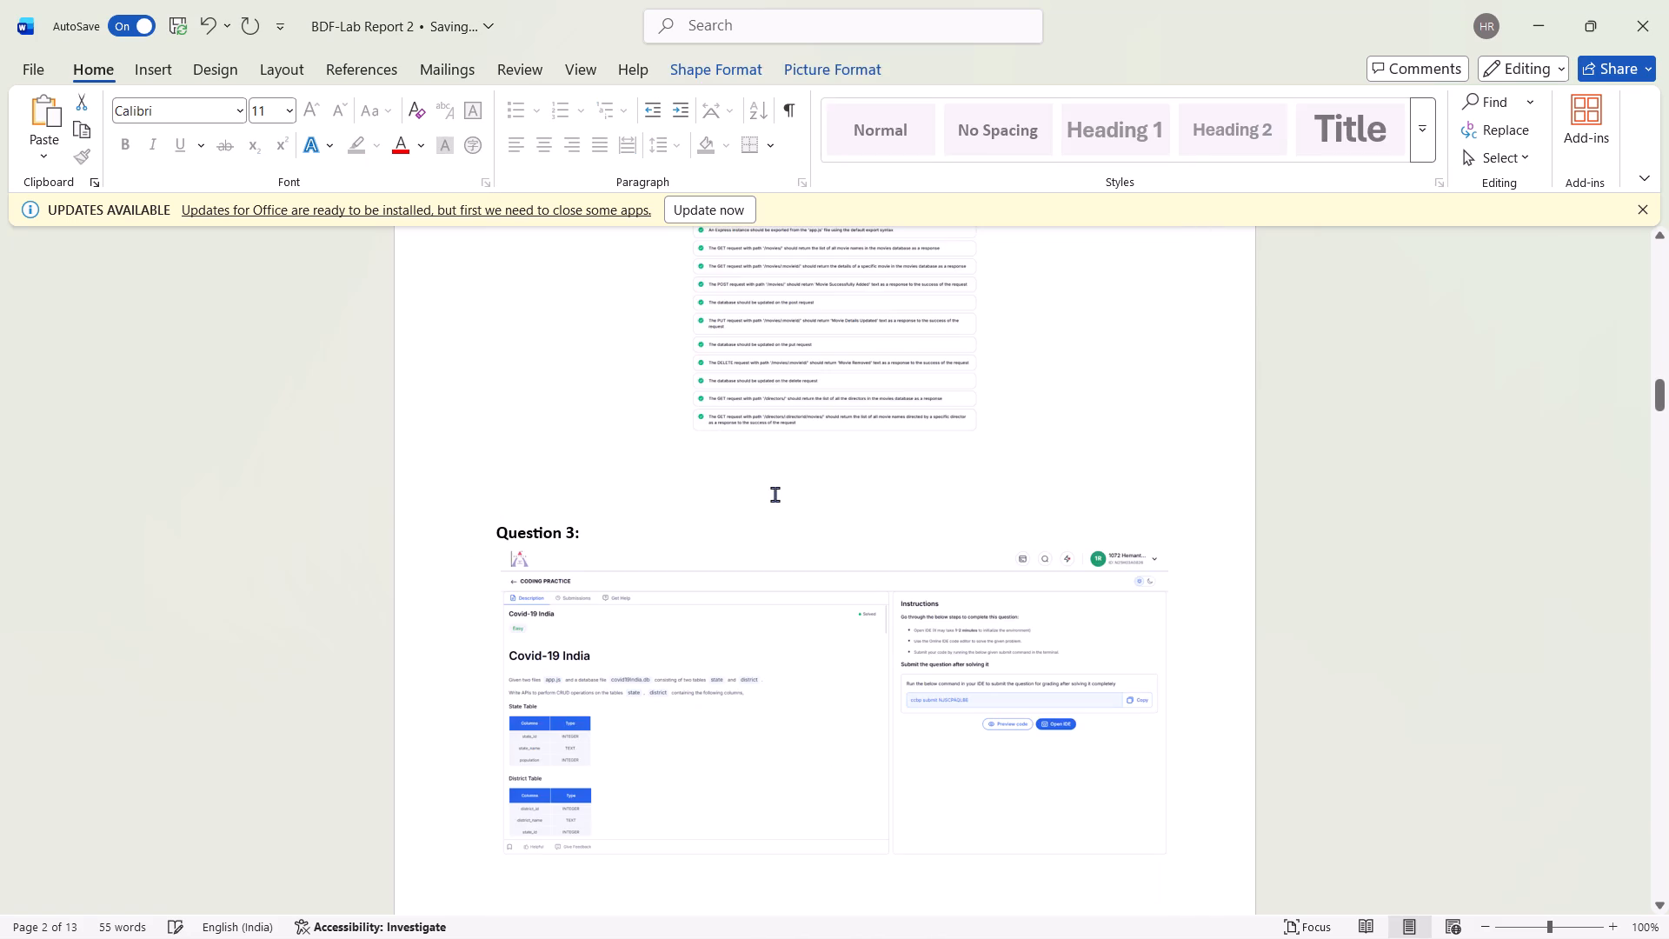
Delete the Cricket Team submission screenshot under Question 1's Output heading.
scroll(826, 458, up, 1)
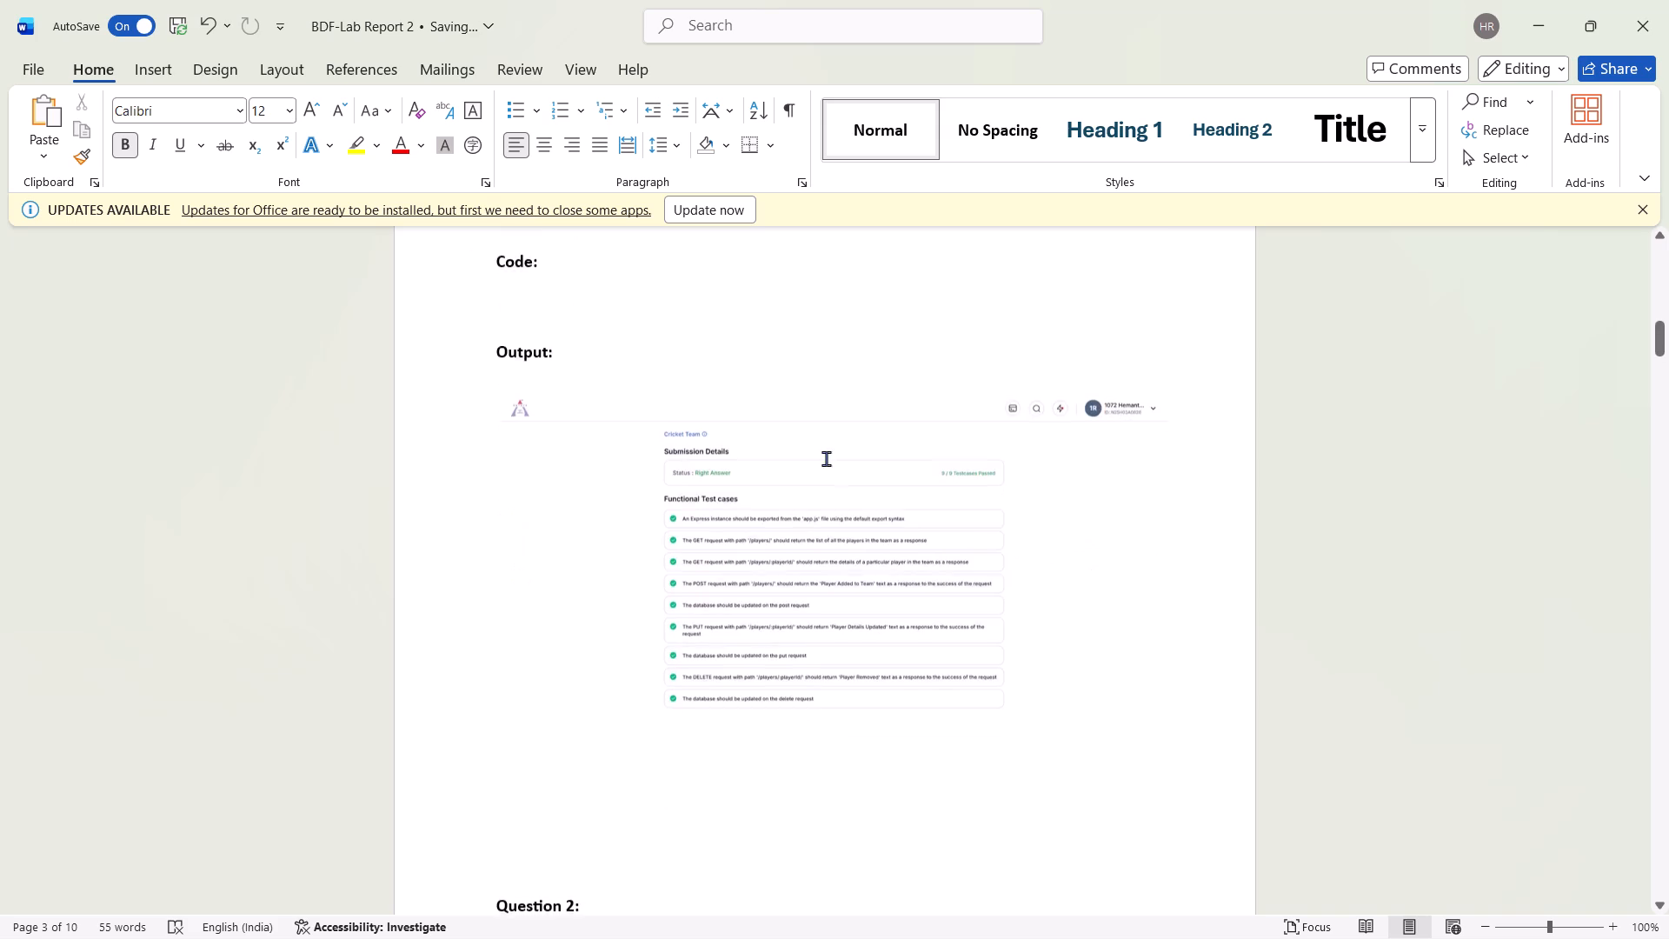
click(805, 671)
key(BackSpace)
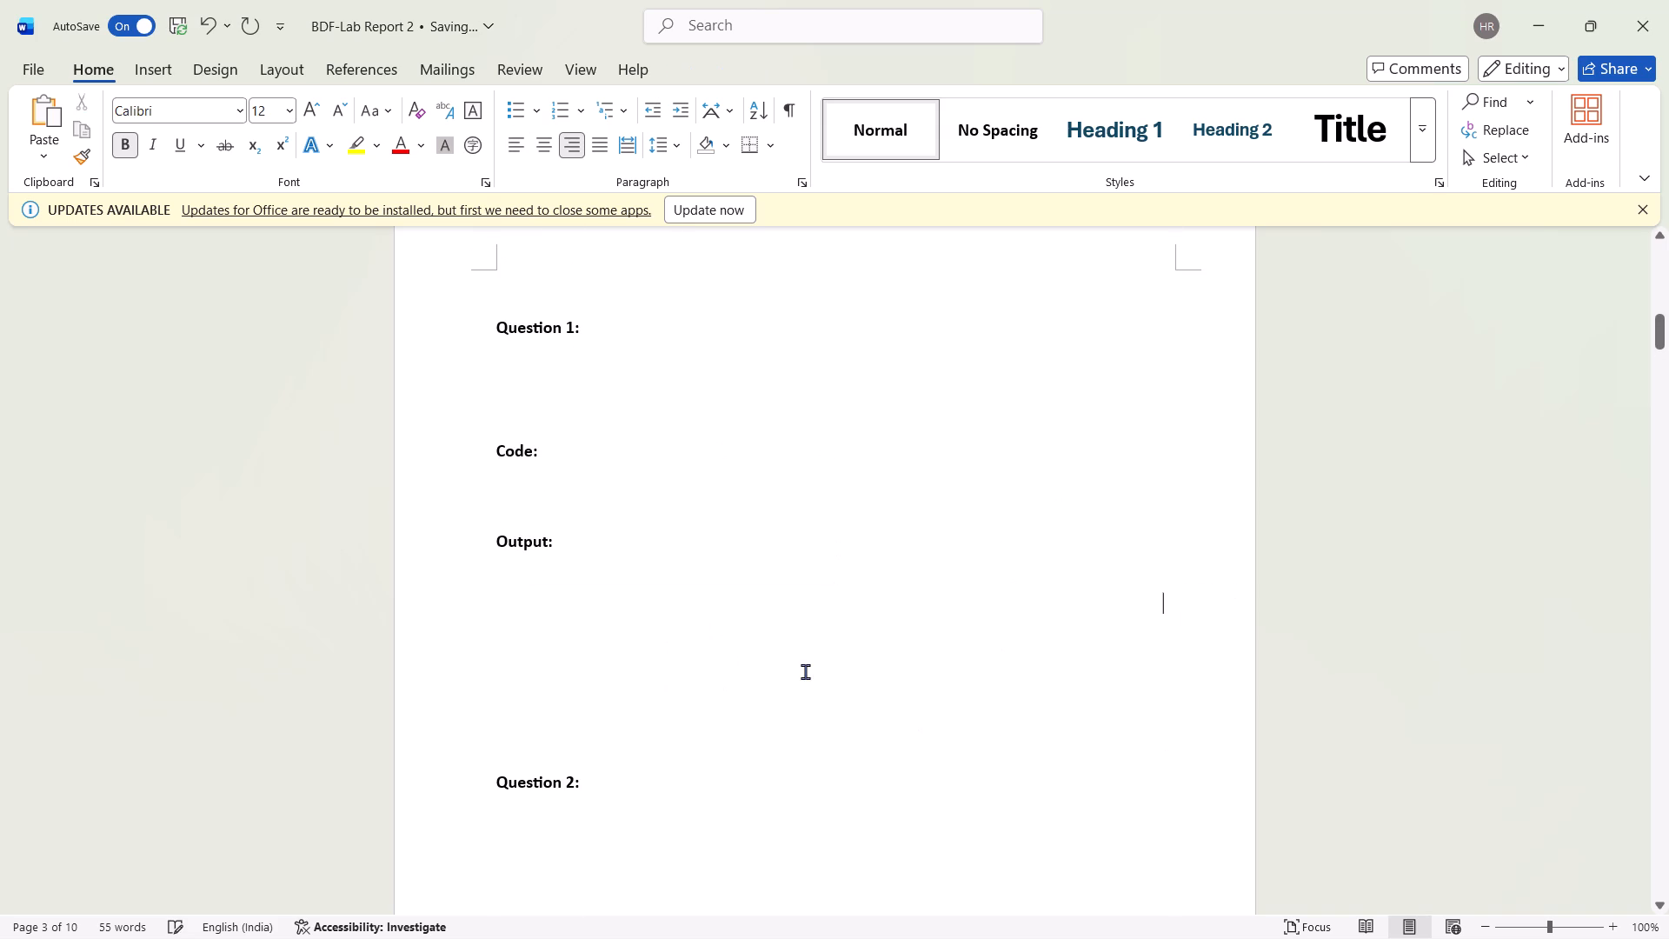
Select the content from the Question 2 heading through Question 3's Code section and delete it.
drag(499, 757, 604, 910)
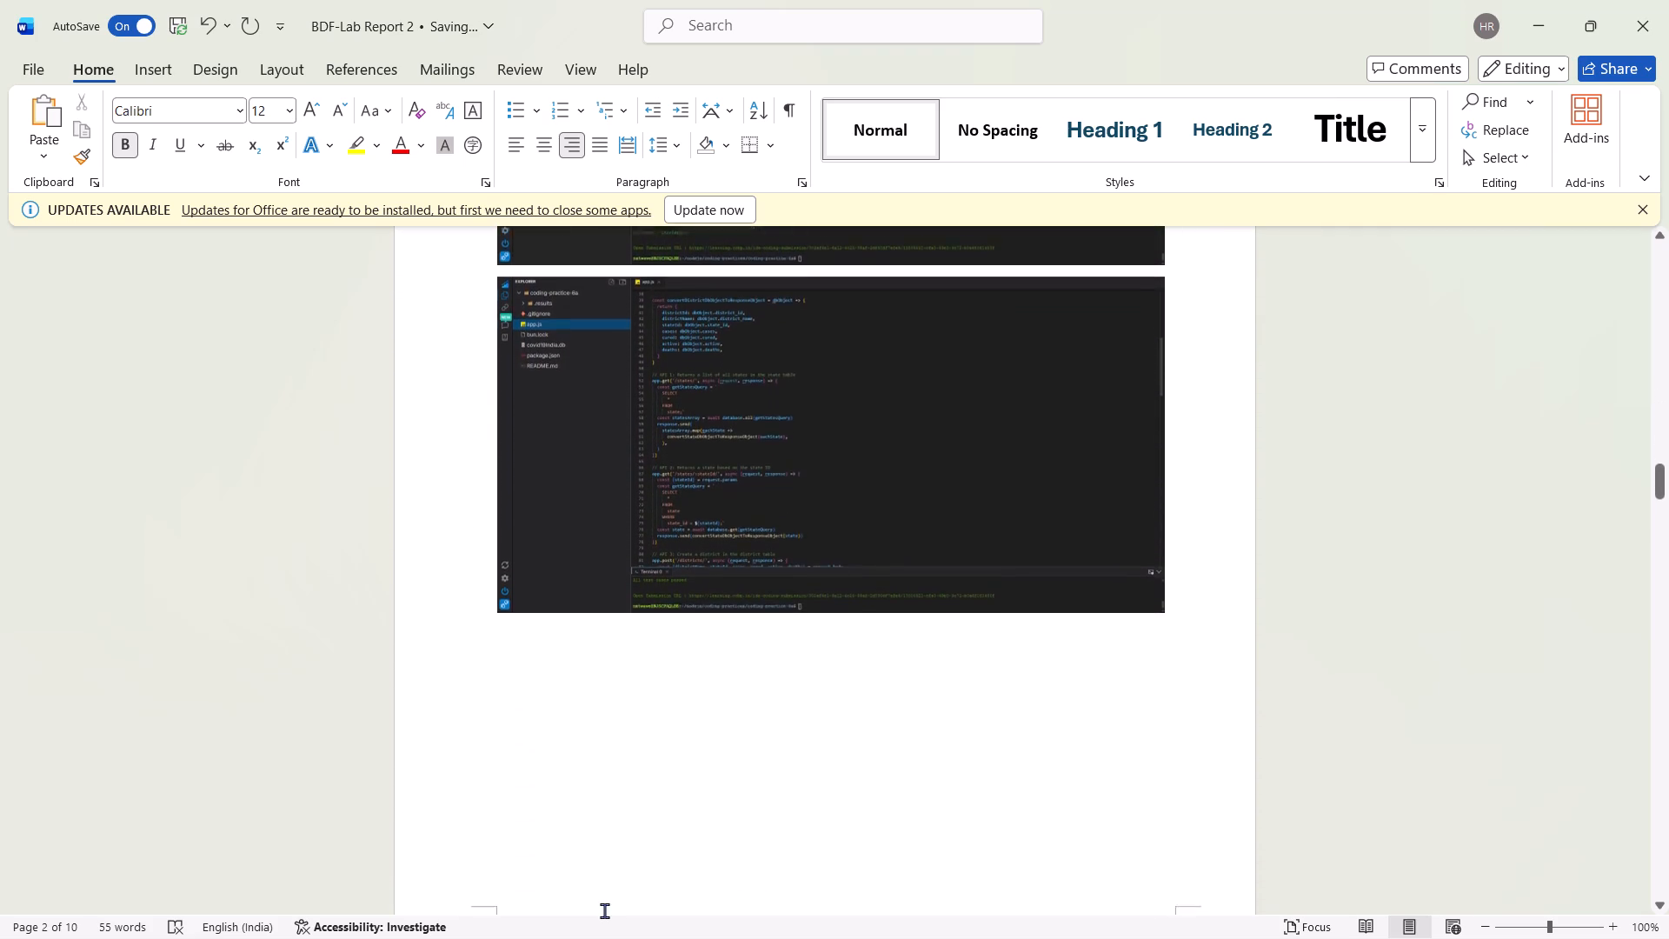
drag(604, 910, 668, 861)
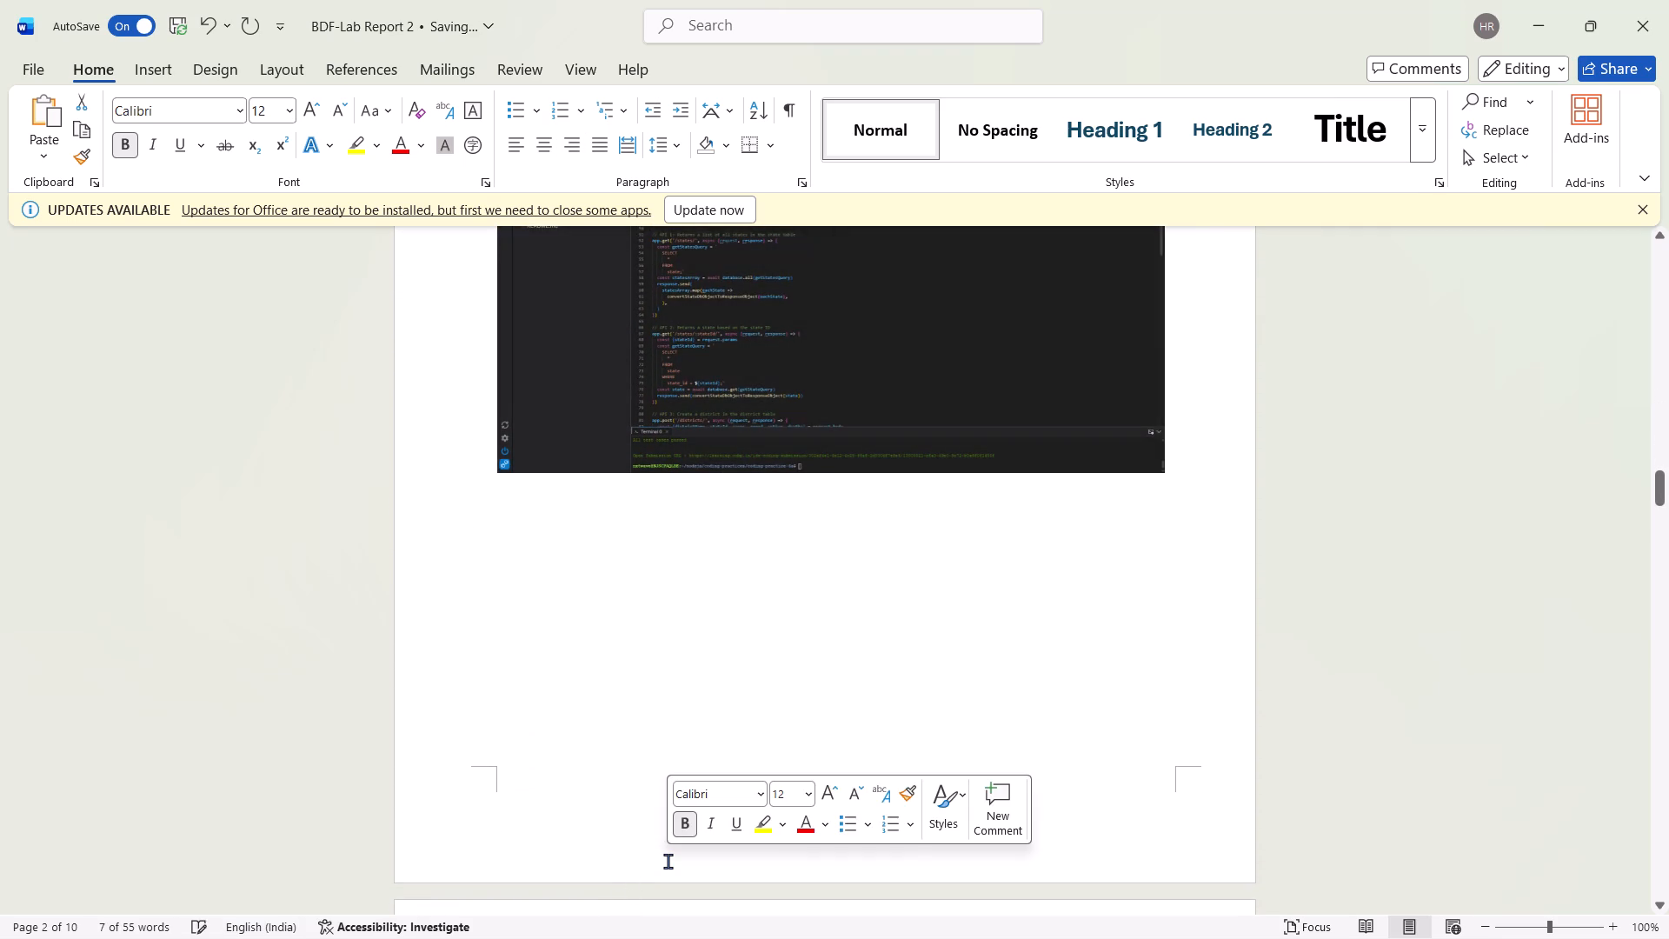
key(BackSpace)
Delete two of the leftover Covid-19 India code screenshots on the page after Question 1.
scroll(685, 782, up, 2)
scroll(685, 782, down, 1)
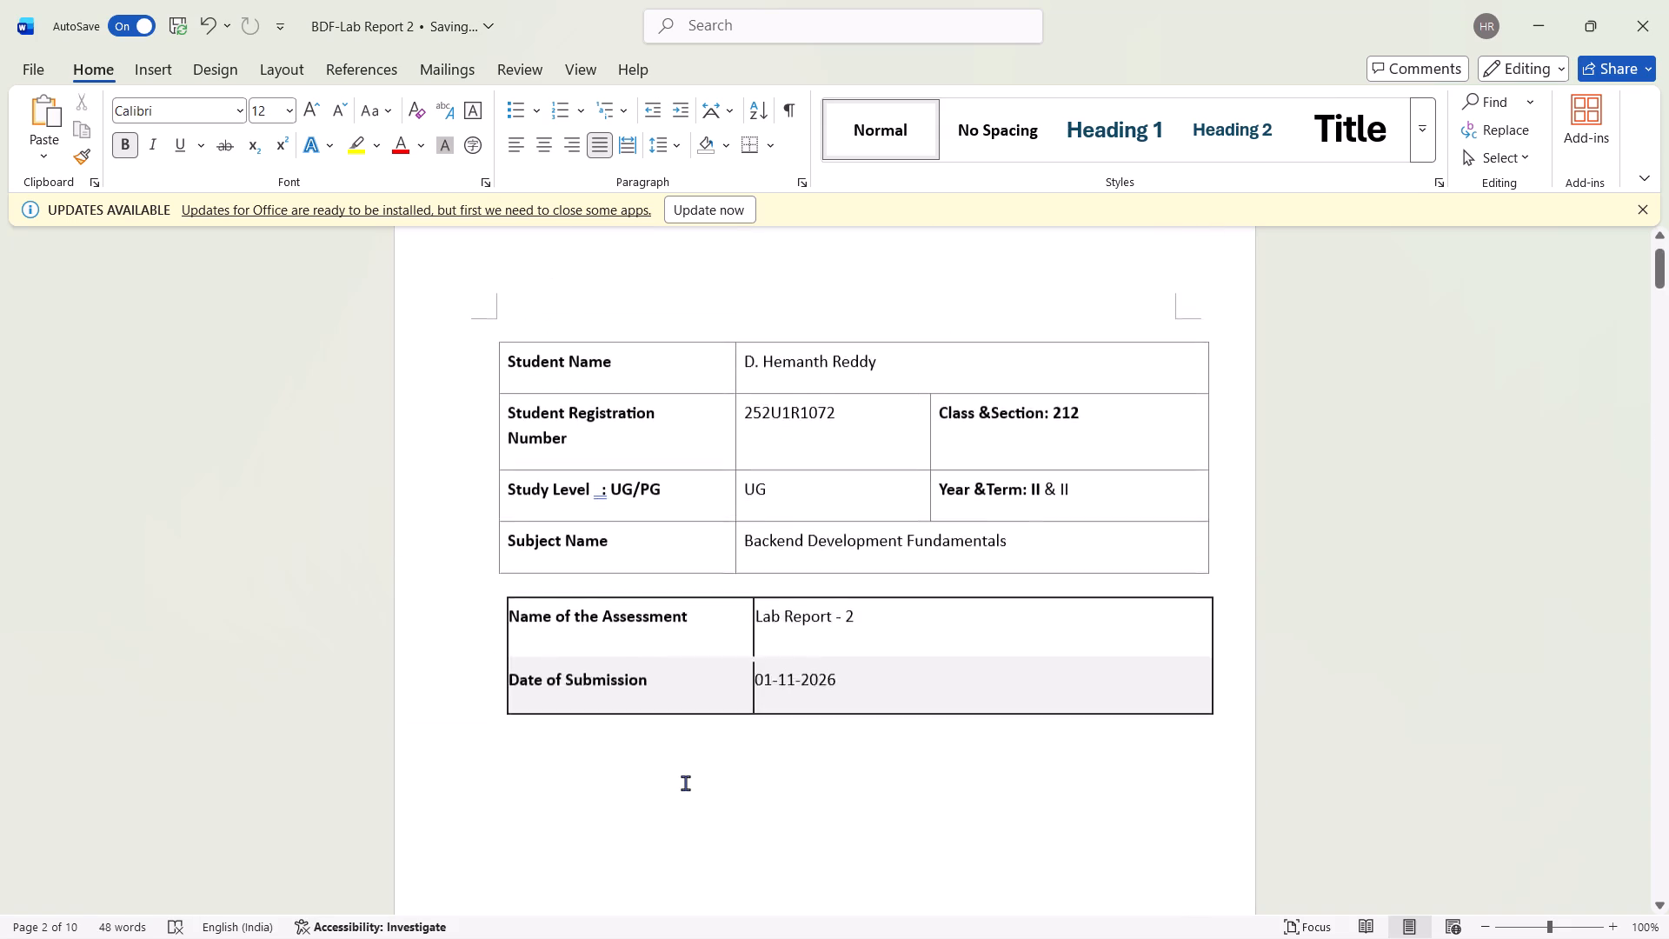
scroll(685, 782, down, 3)
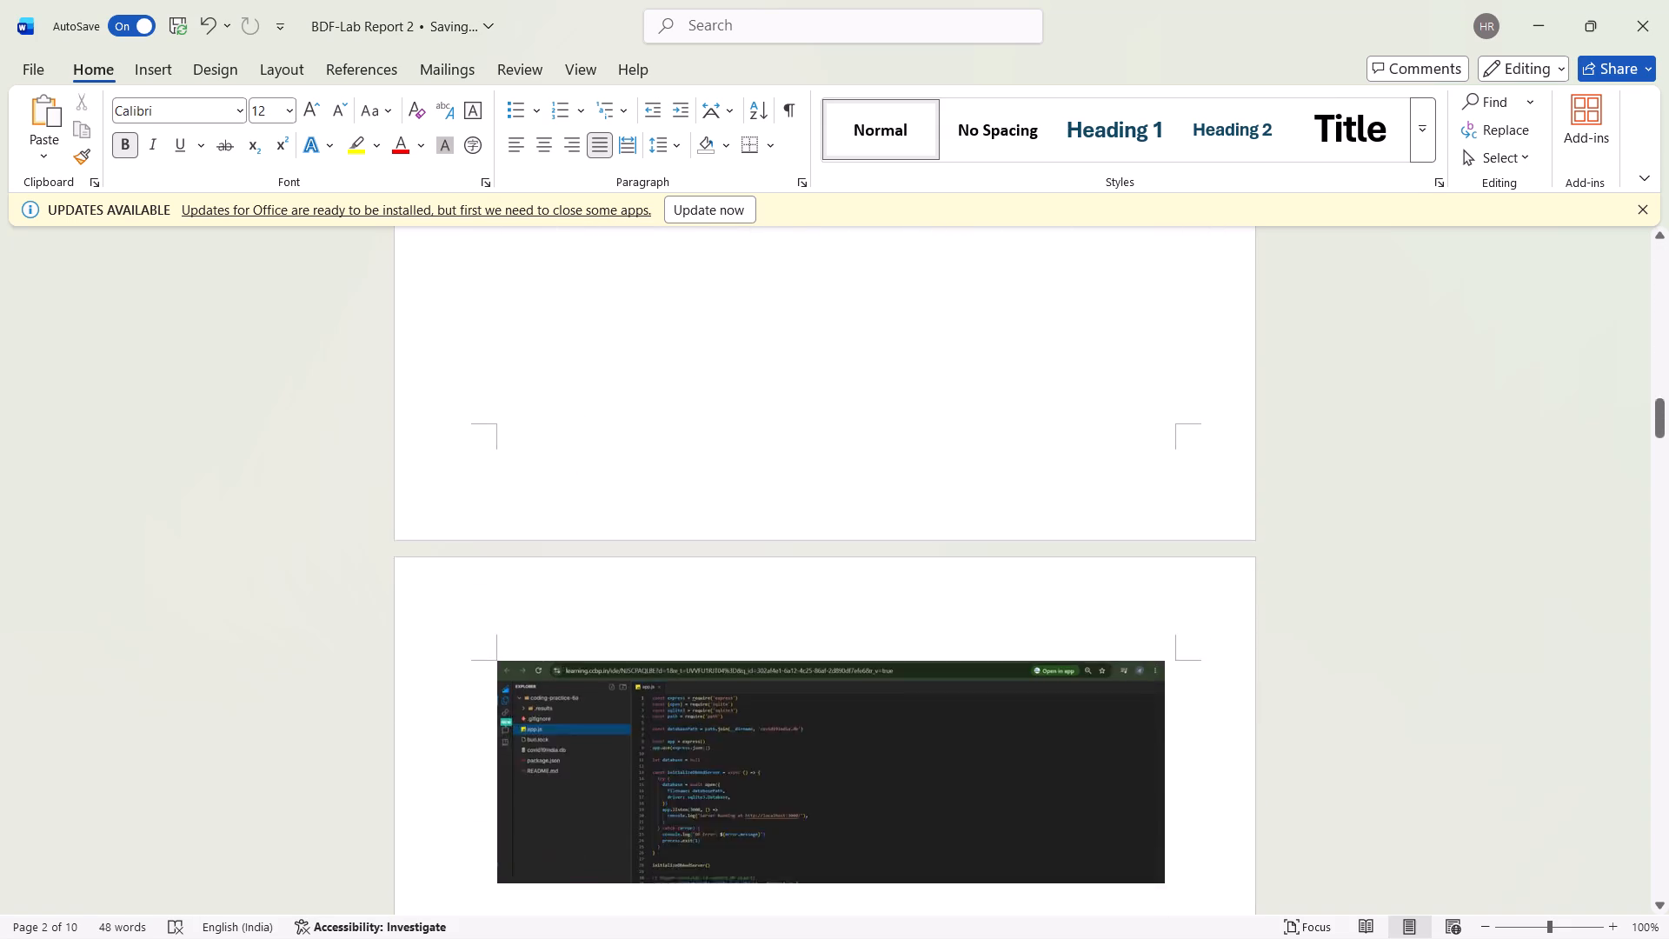
scroll(686, 769, down, 2)
scroll(686, 769, up, 4)
scroll(727, 692, down, 1)
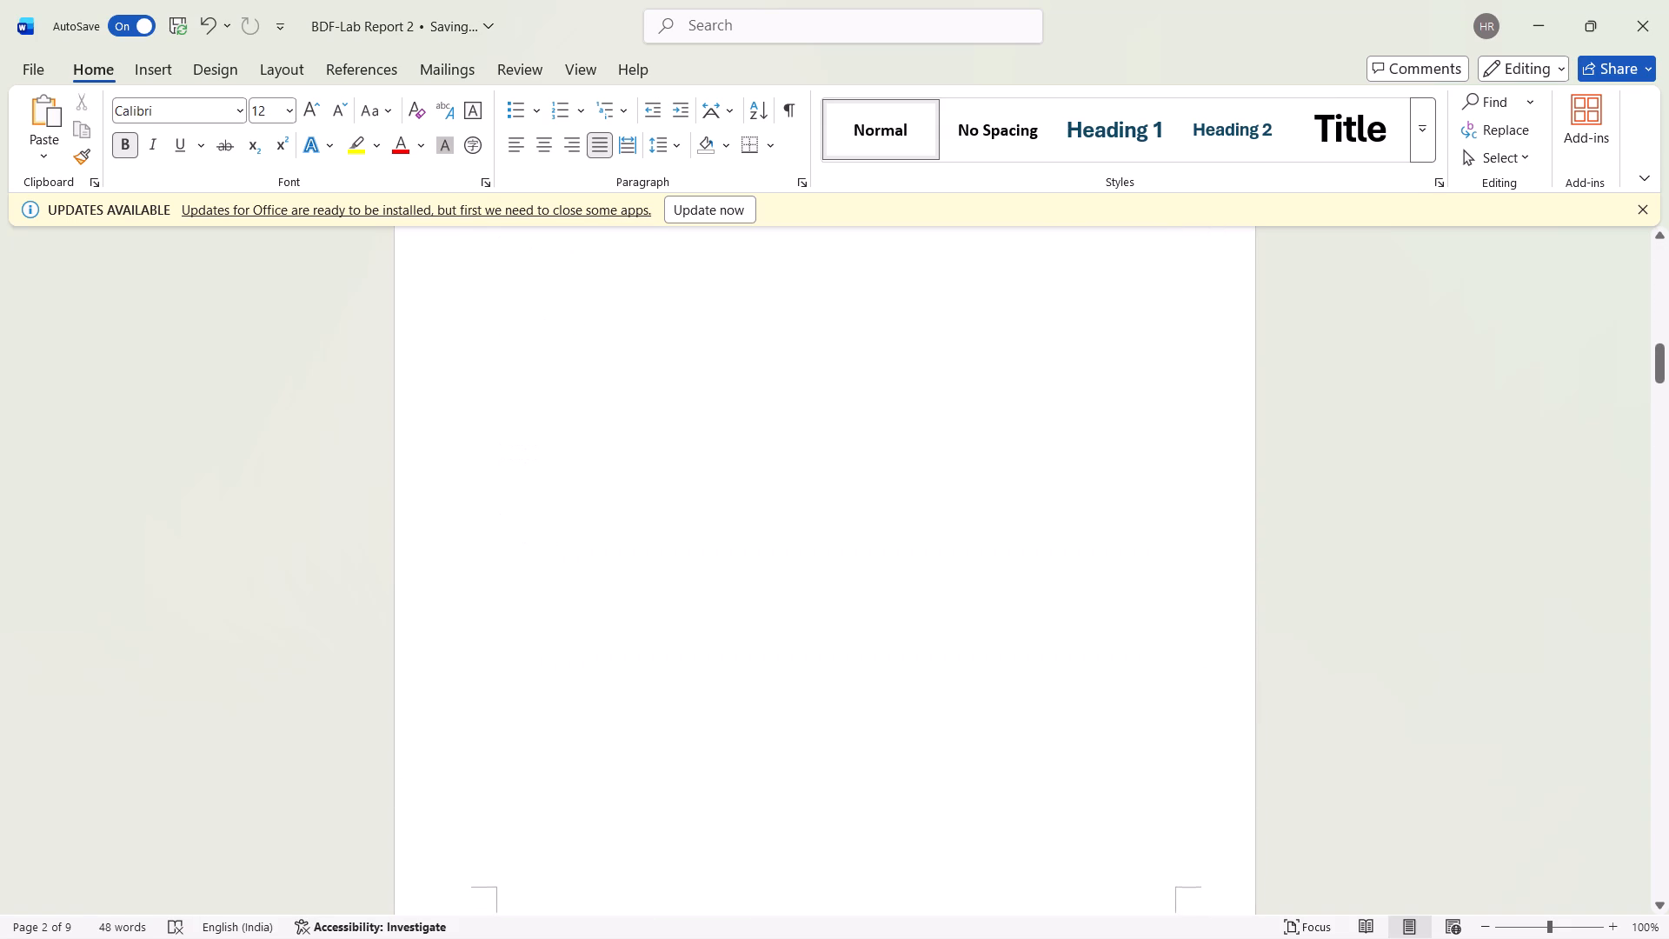
scroll(727, 692, down, 2)
click(768, 683)
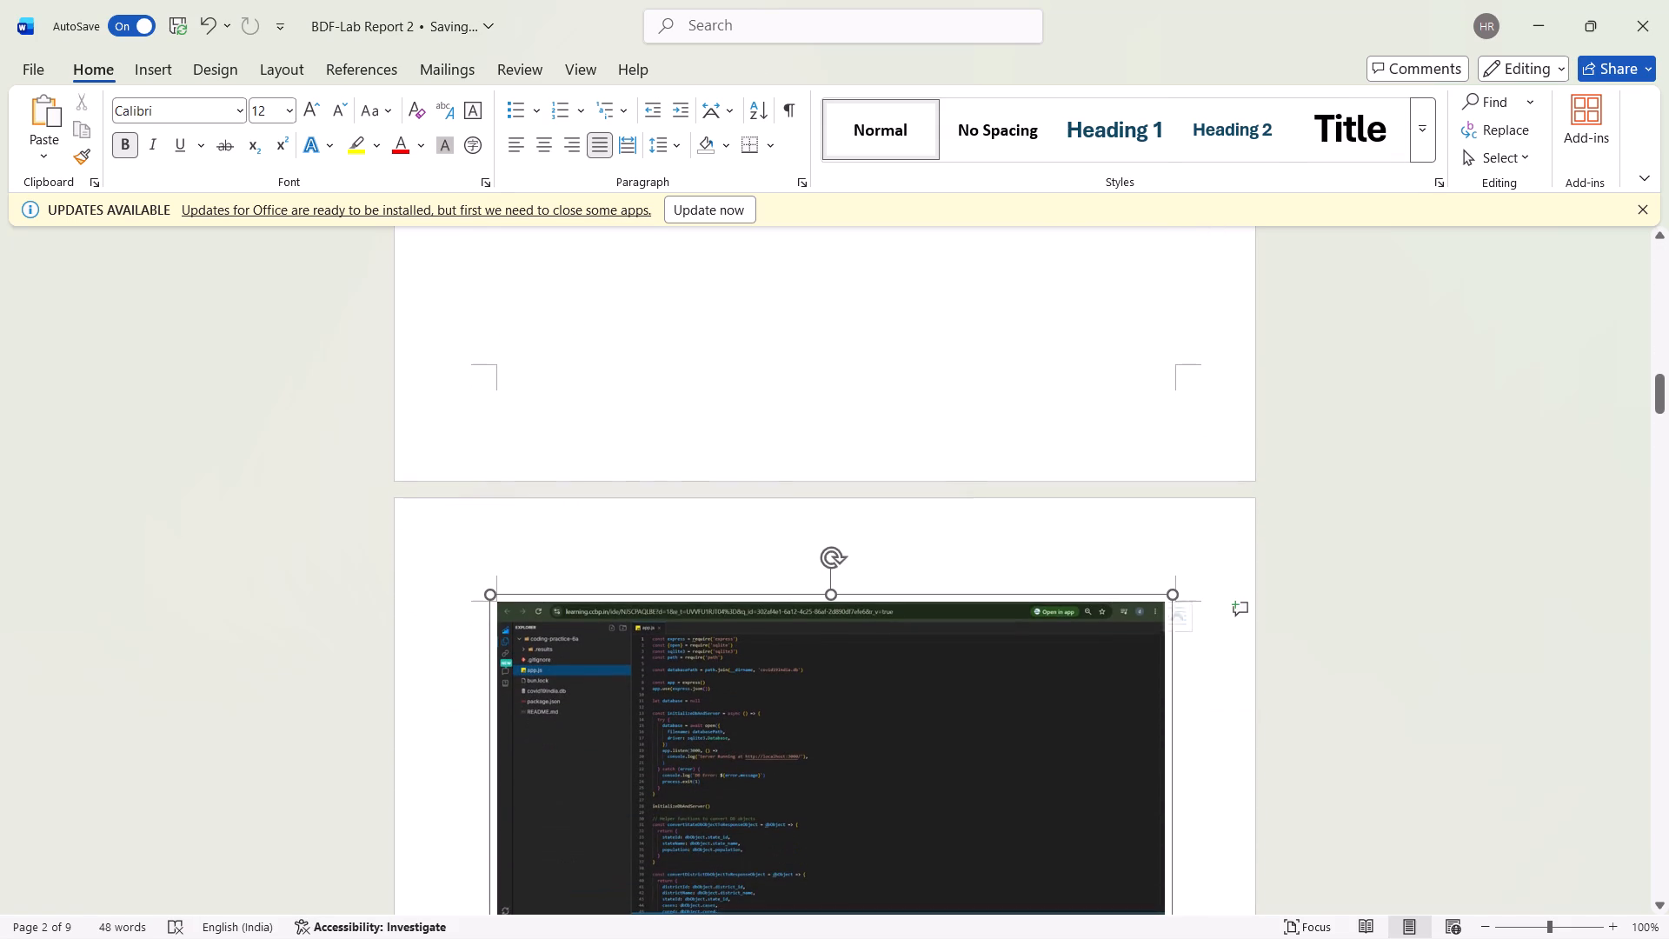
key(BackSpace)
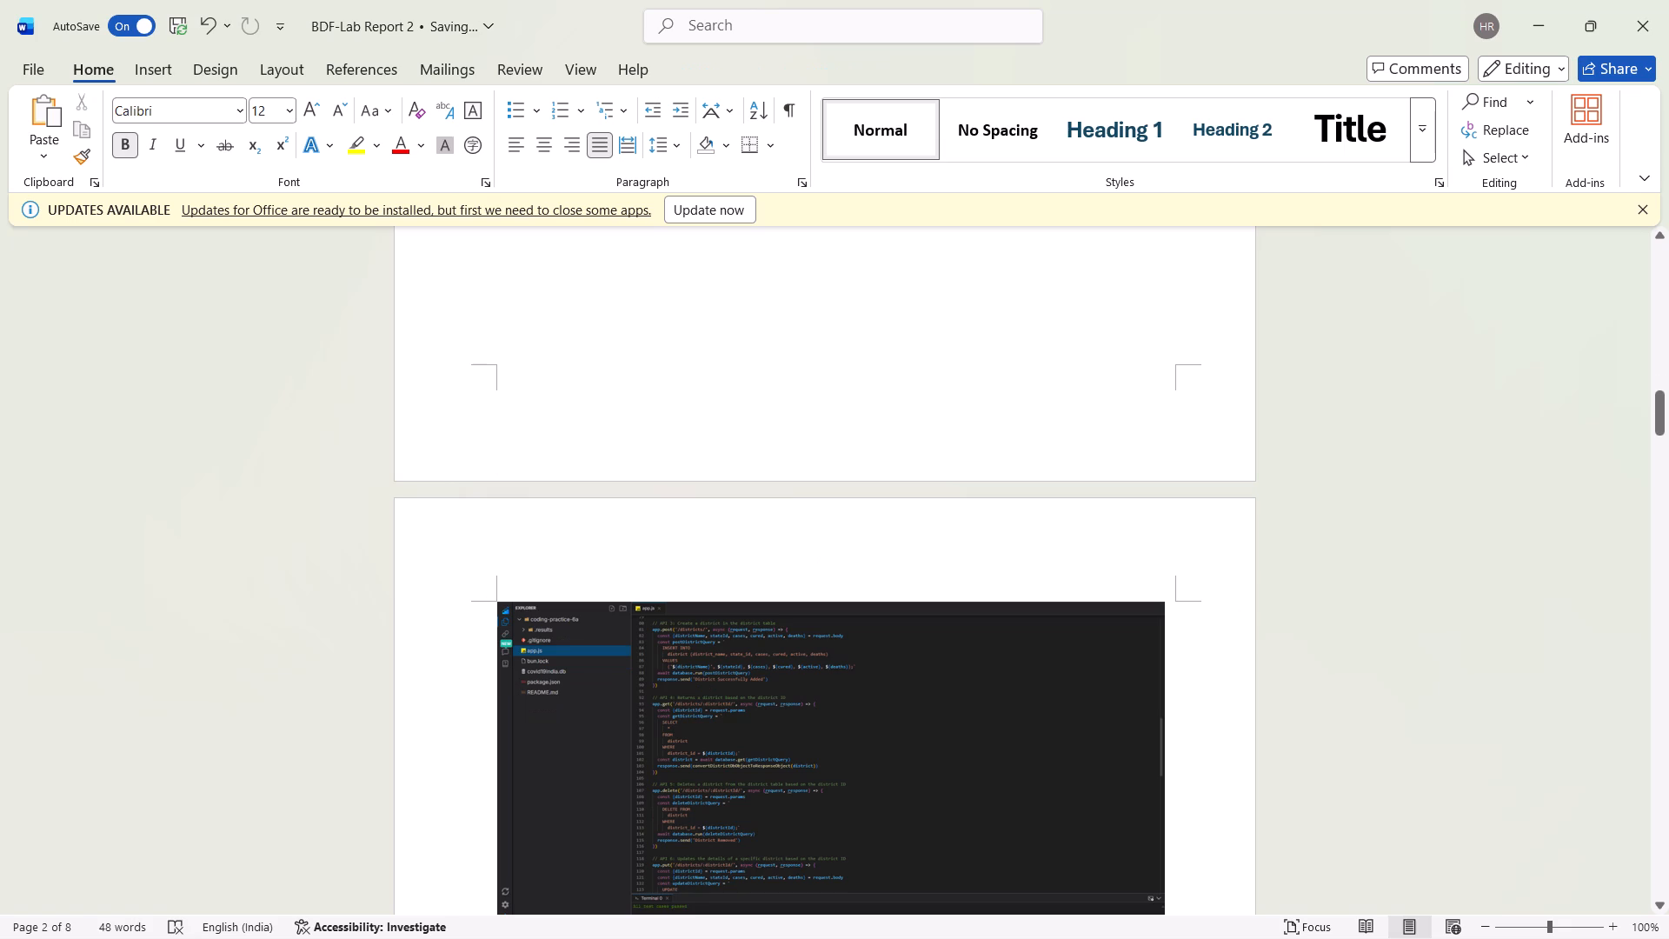
click(765, 760)
key(BackSpace)
Delete the Covid-19 India submission details screenshot below the leftover Output heading.
drag(765, 760, 765, 735)
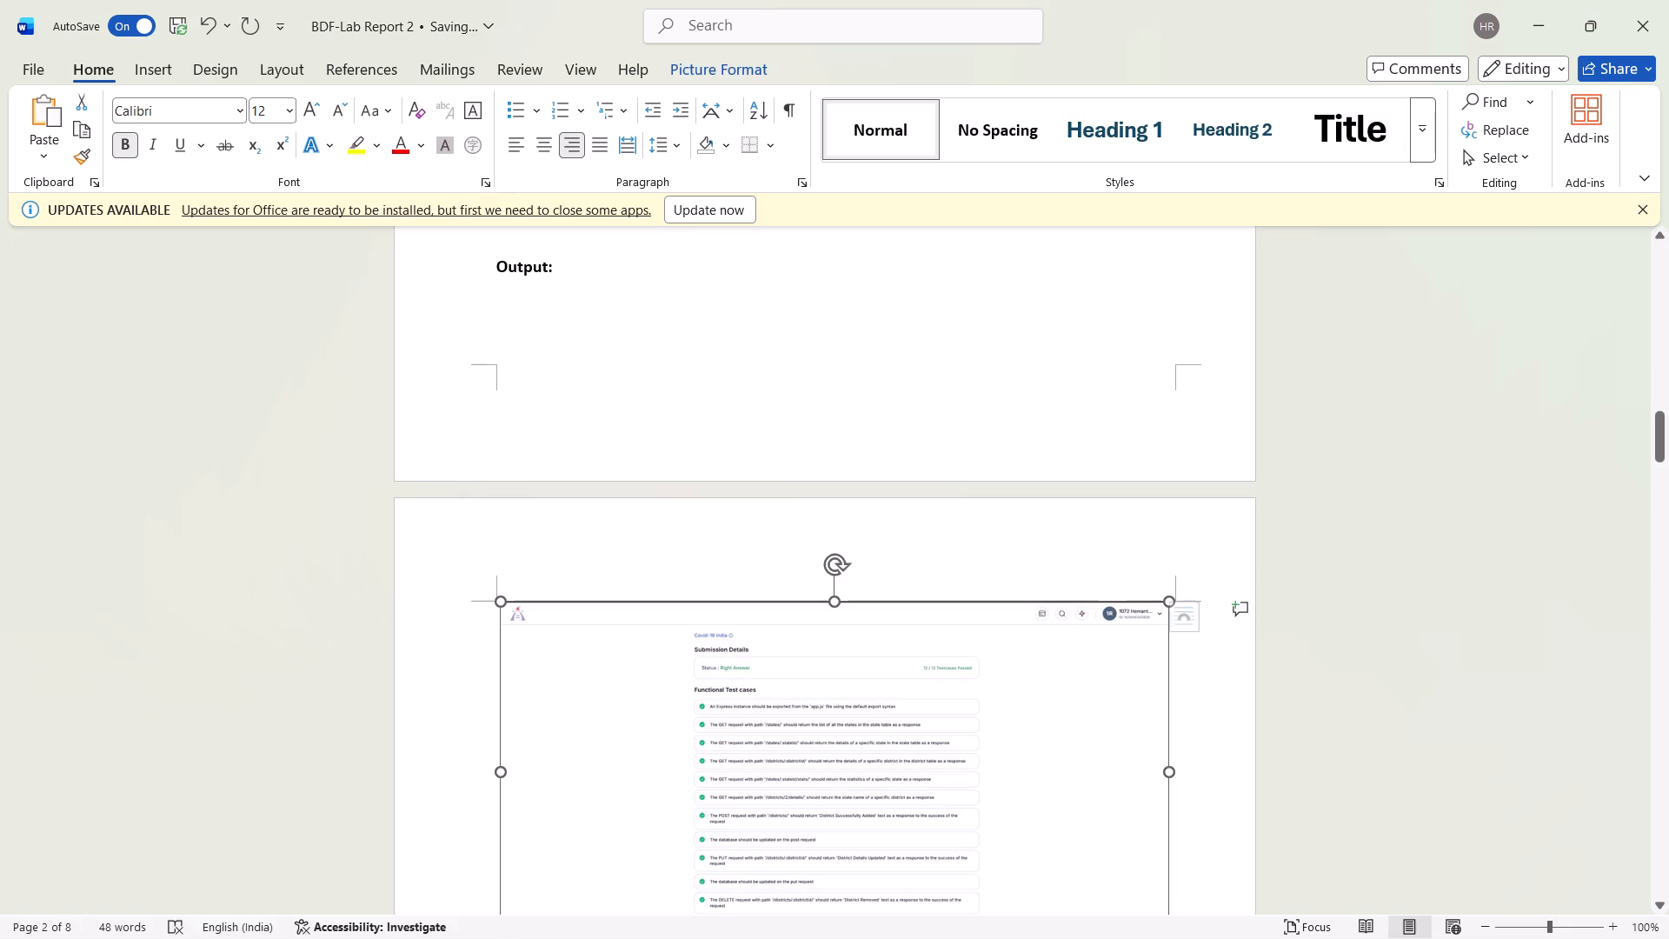
click(765, 735)
key(BackSpace)
Select everything from the Question 4 heading to the end of the document and delete it.
scroll(765, 735, down, 1)
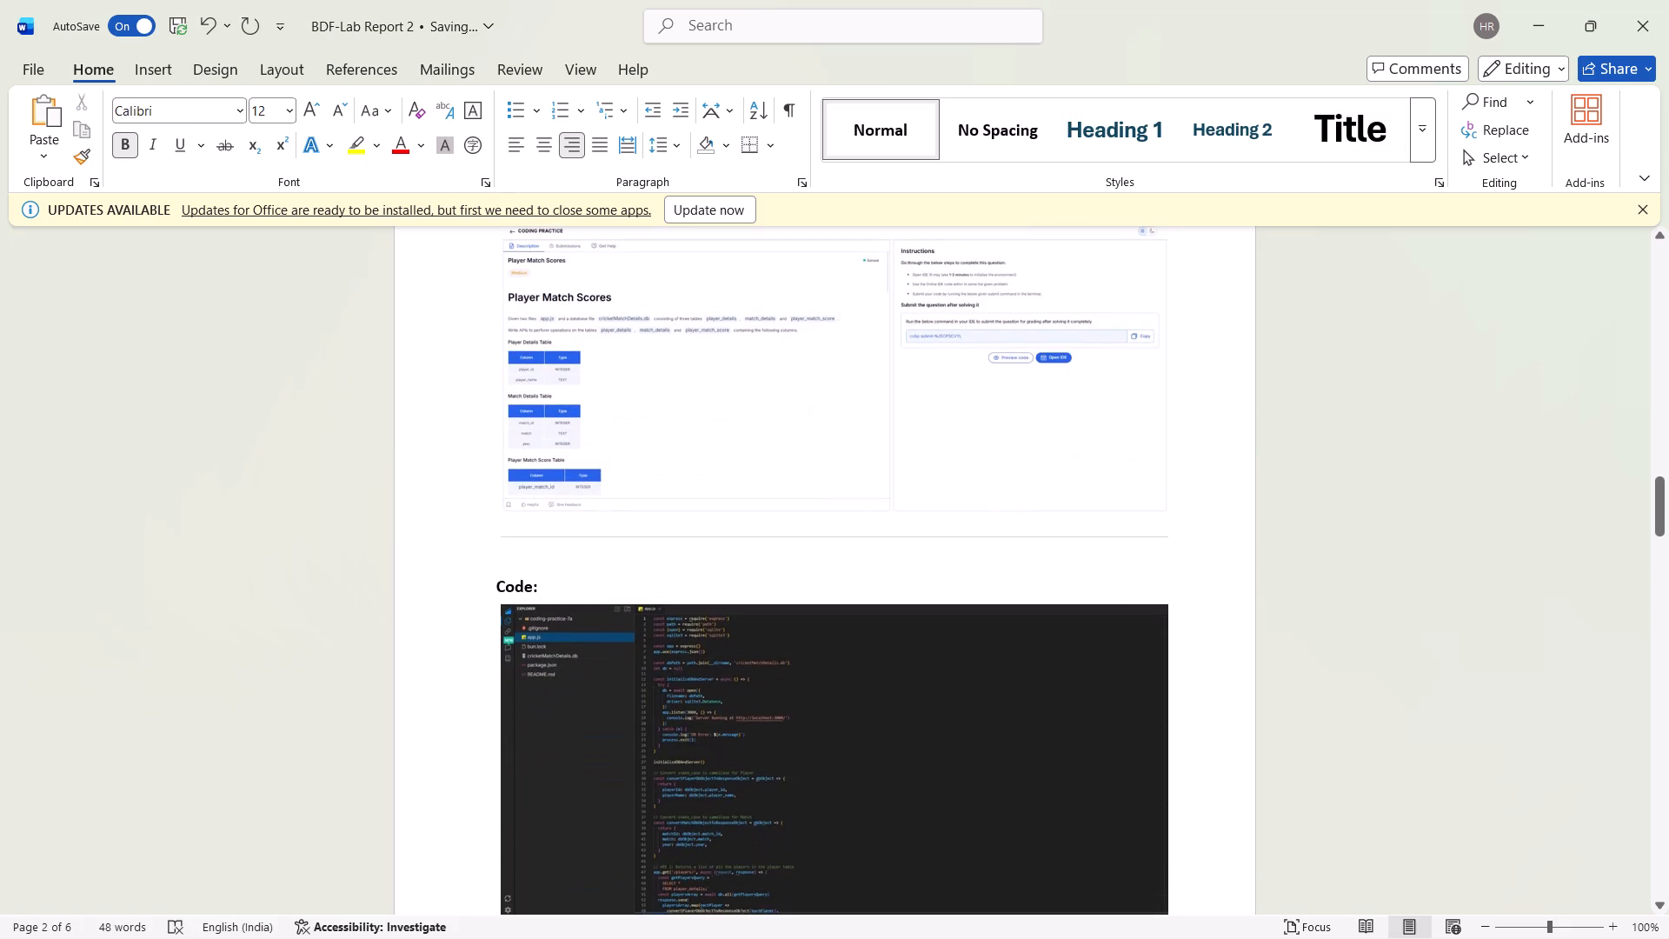
scroll(755, 800, up, 1)
scroll(755, 800, down, 1)
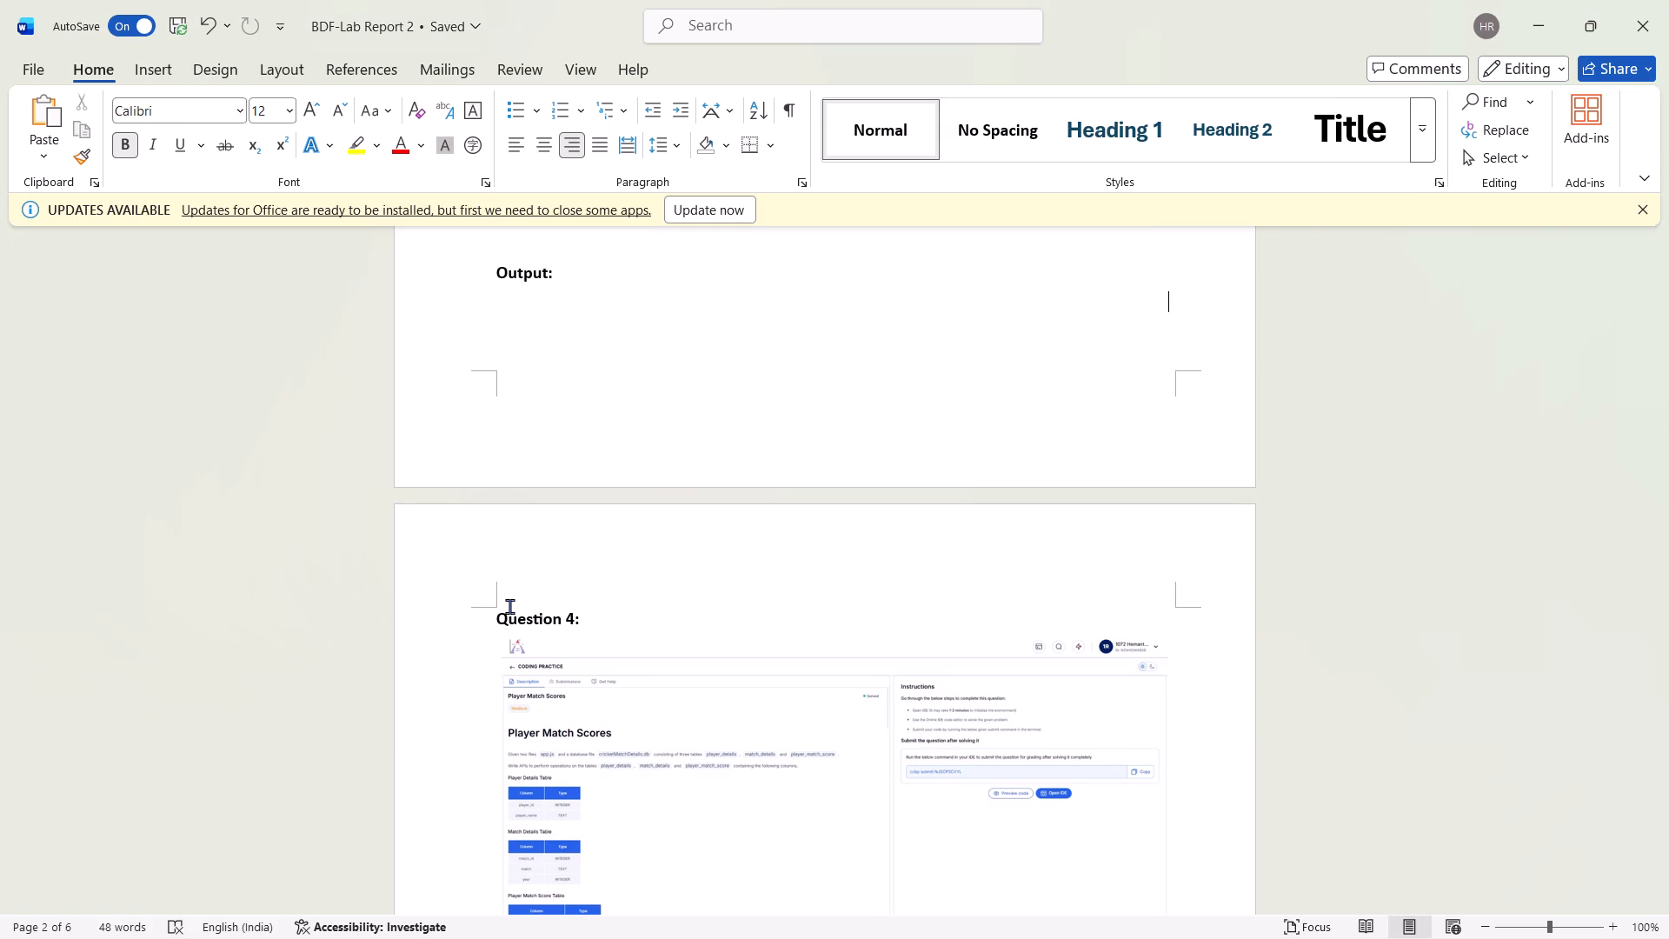
drag(496, 607, 624, 928)
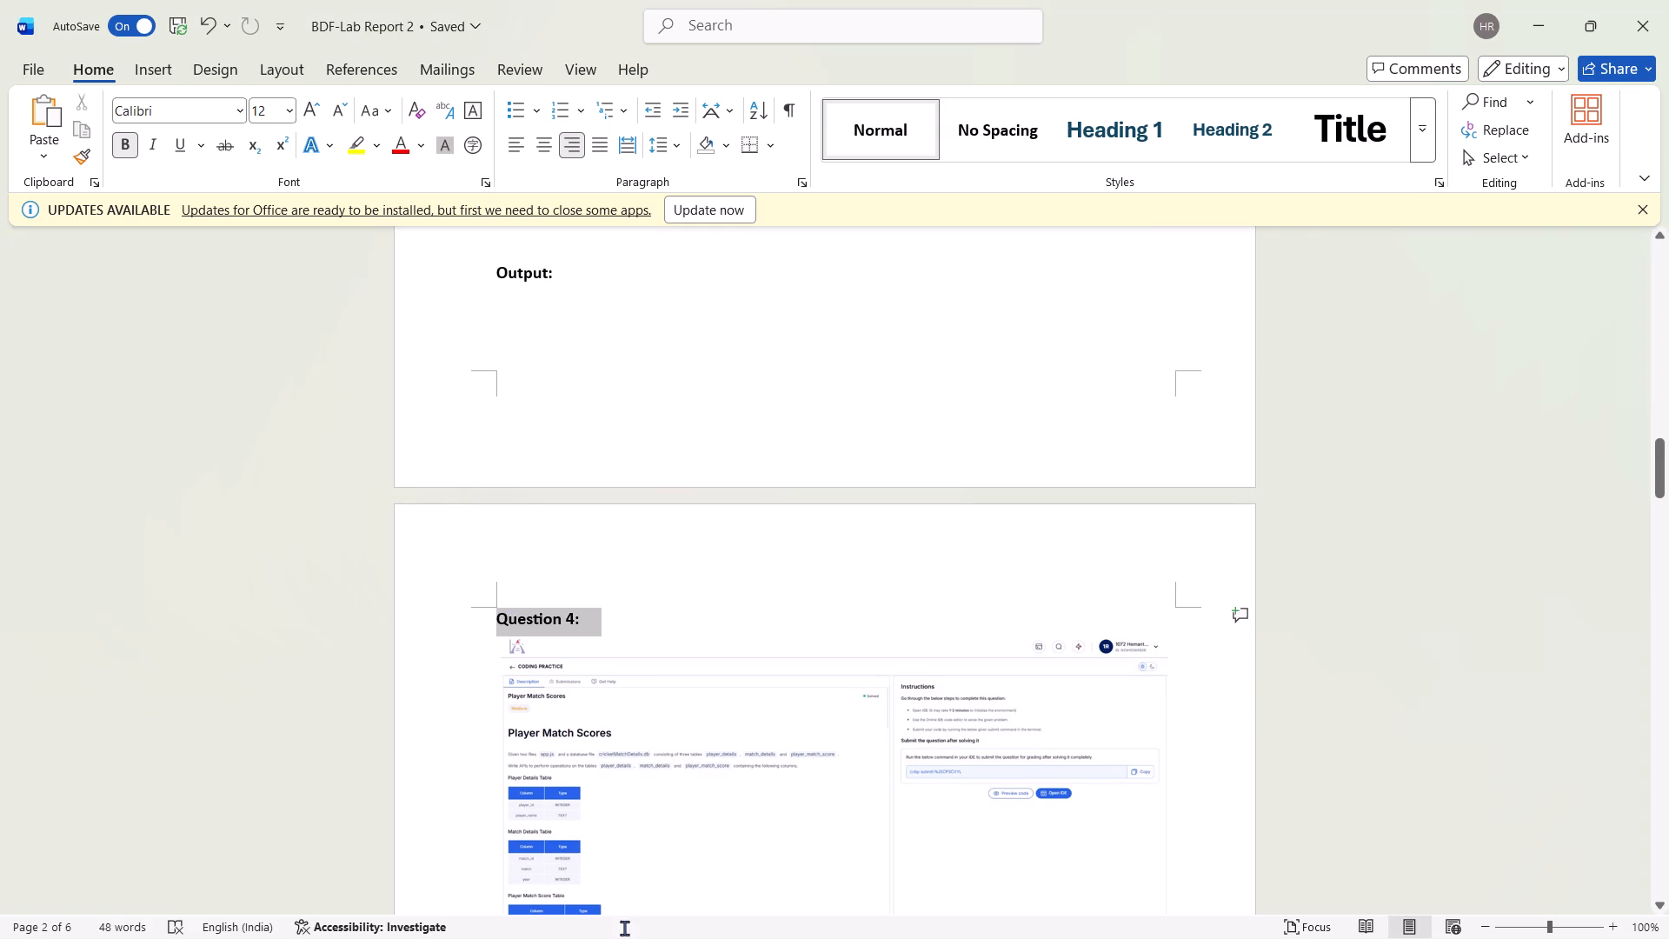
drag(624, 928, 627, 928)
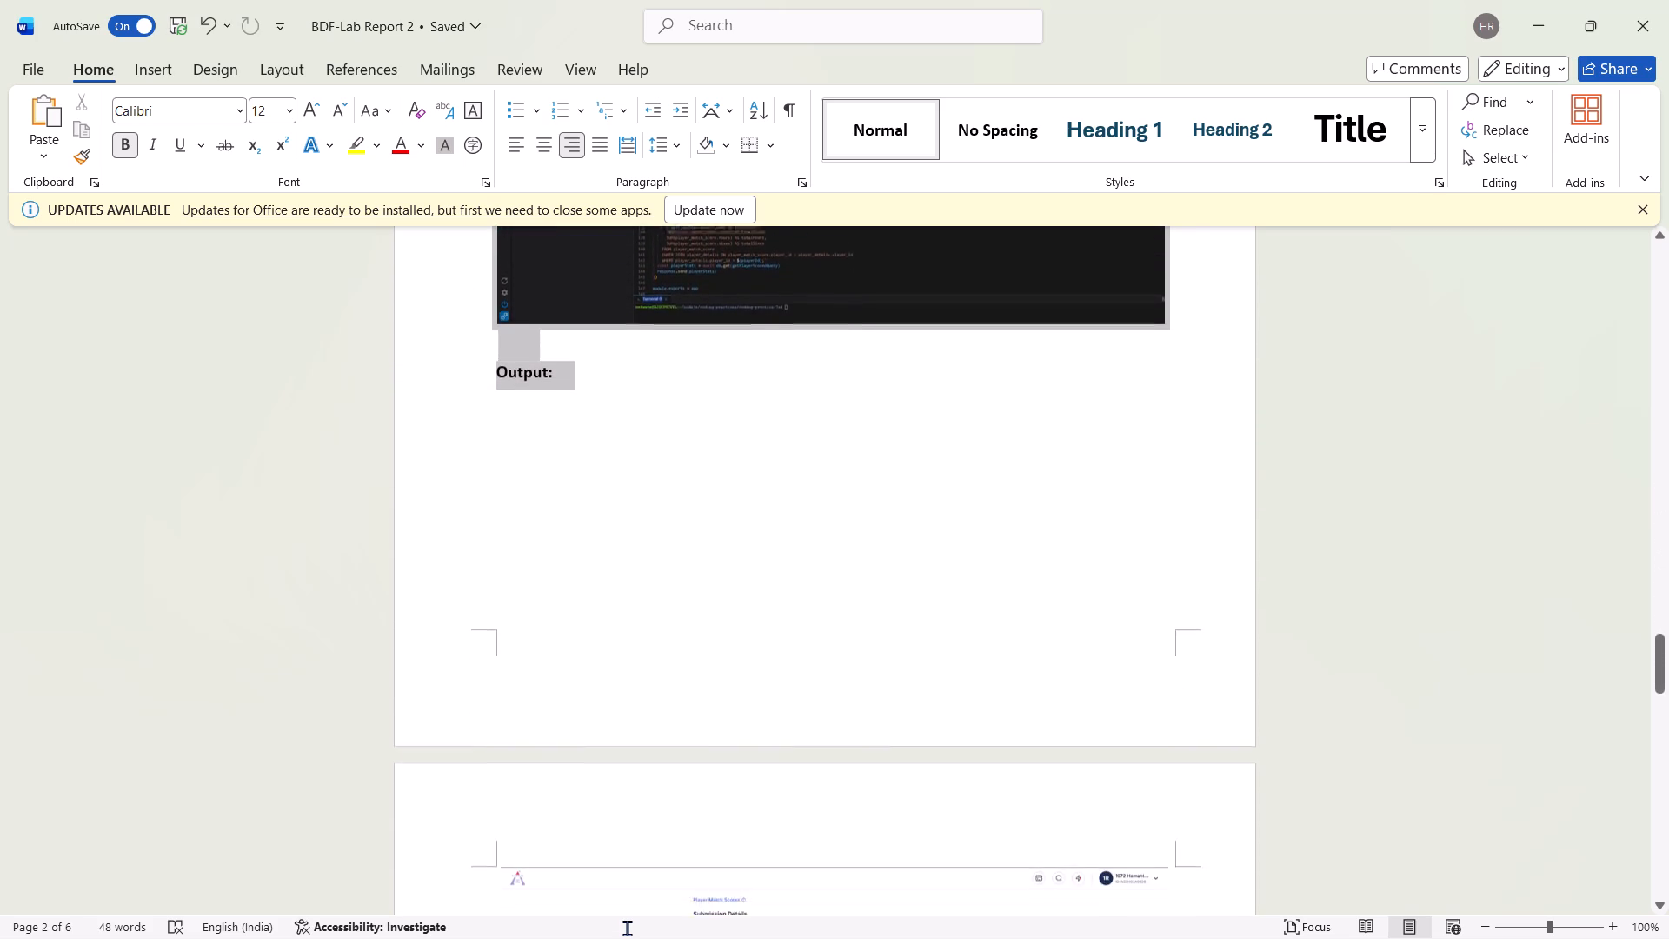
drag(627, 928, 628, 928)
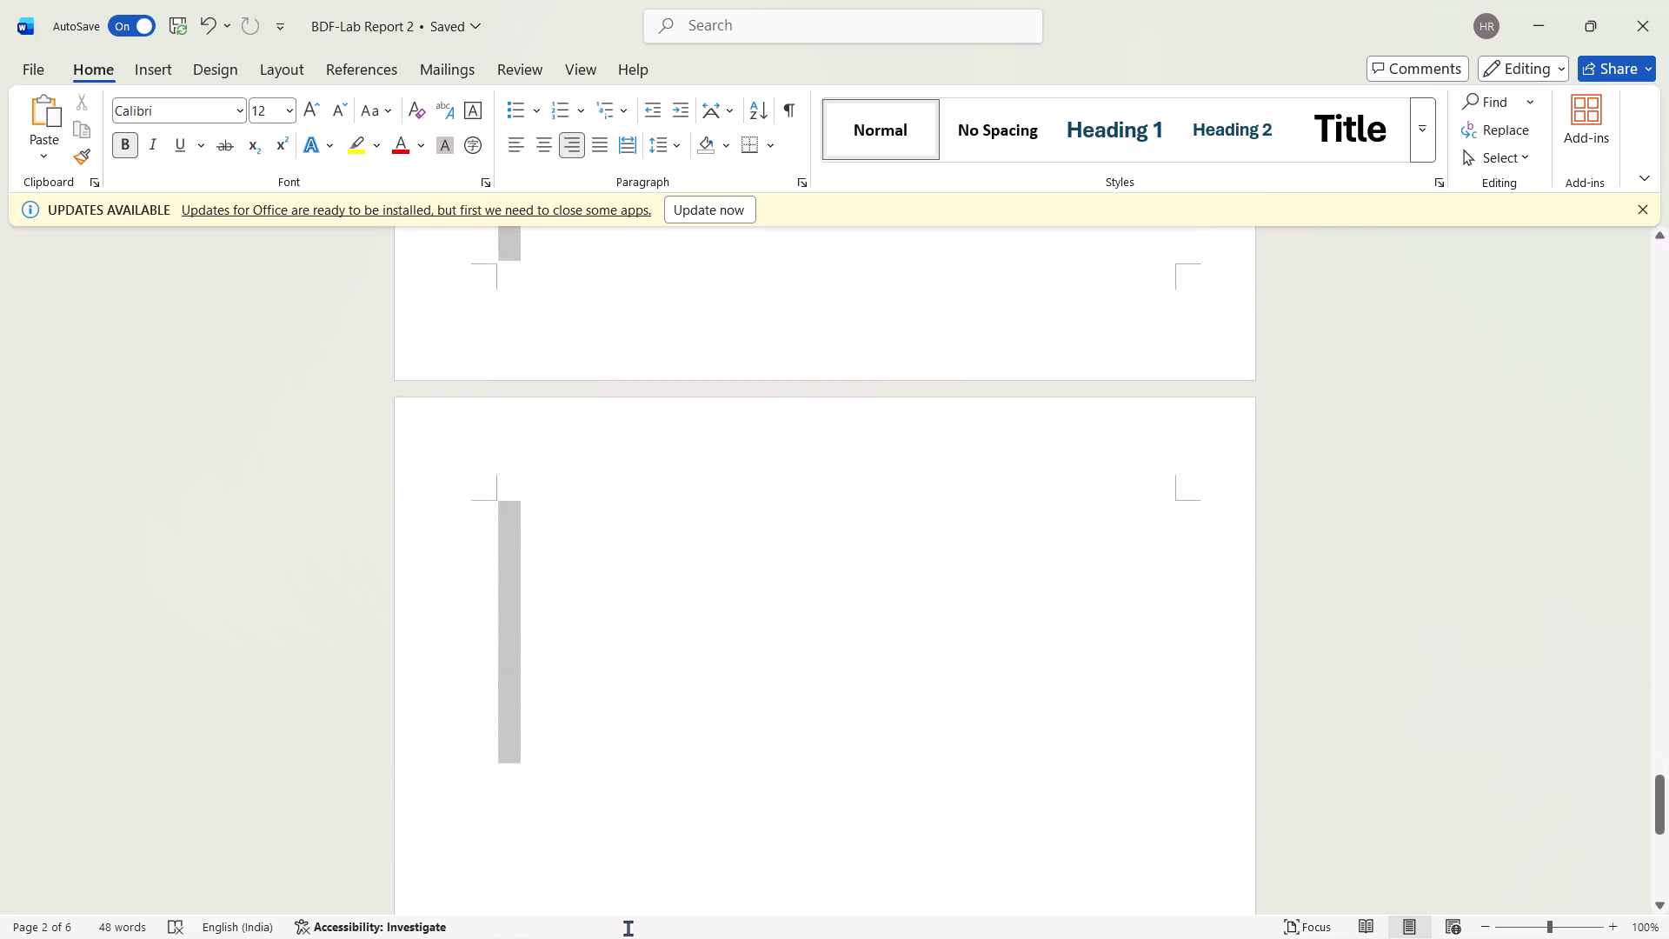
drag(628, 928, 628, 927)
key(BackSpace)
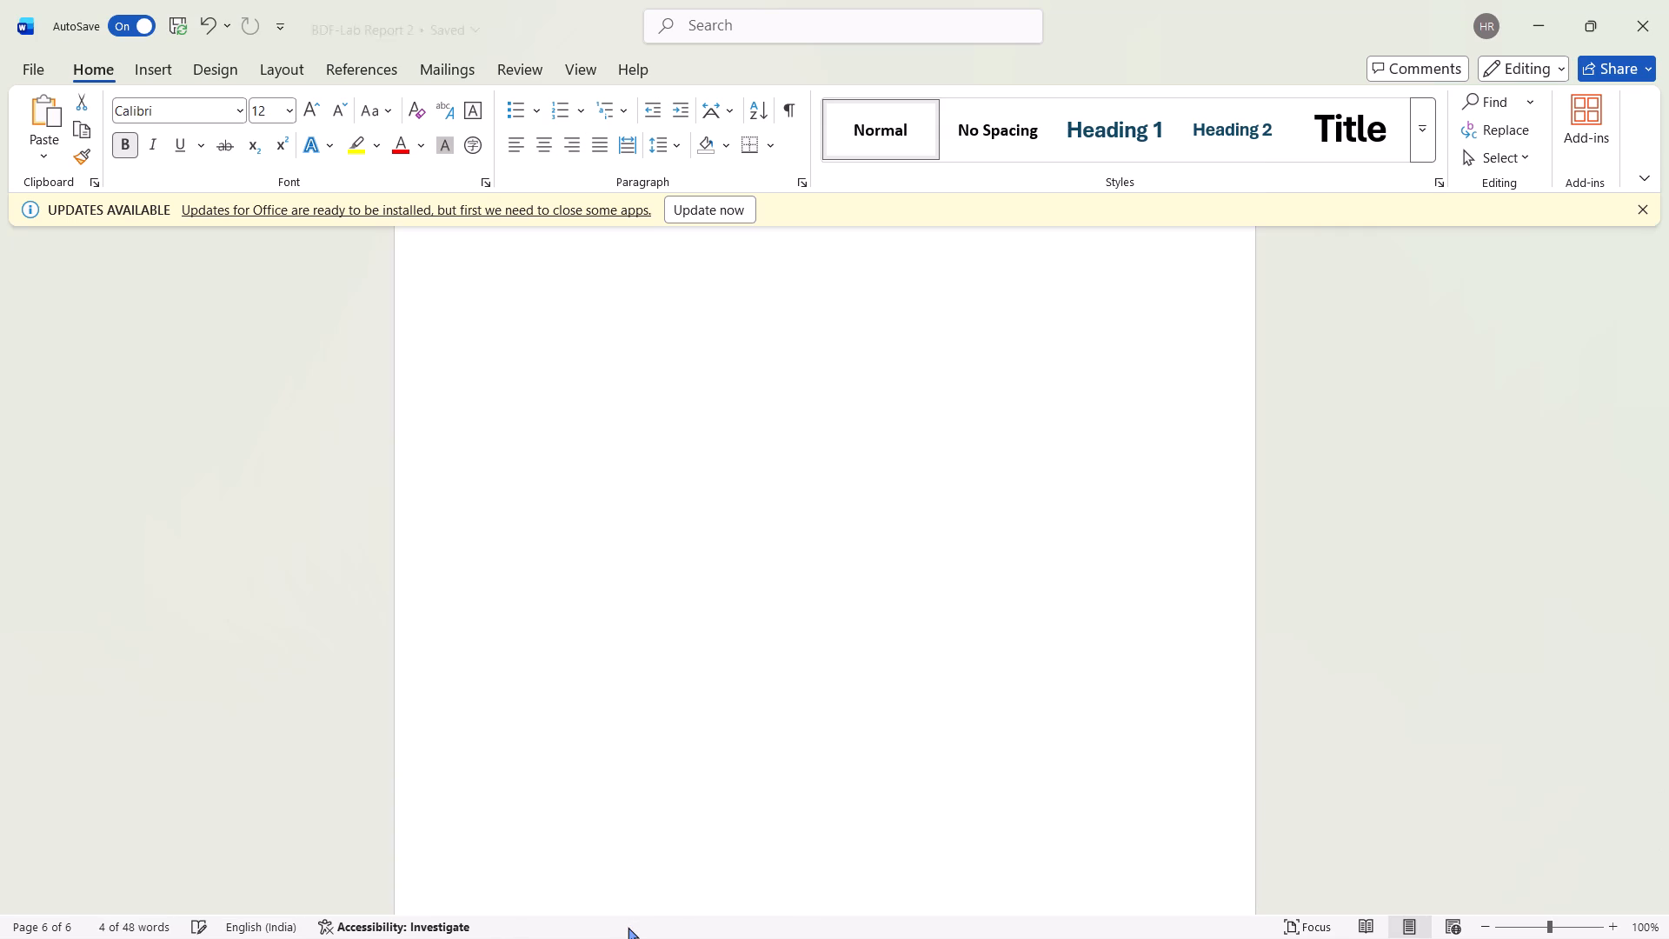
Delete the last Covid-19 India code screenshot remaining below Question 1's Output heading.
scroll(693, 742, up, 1)
scroll(693, 742, down, 1)
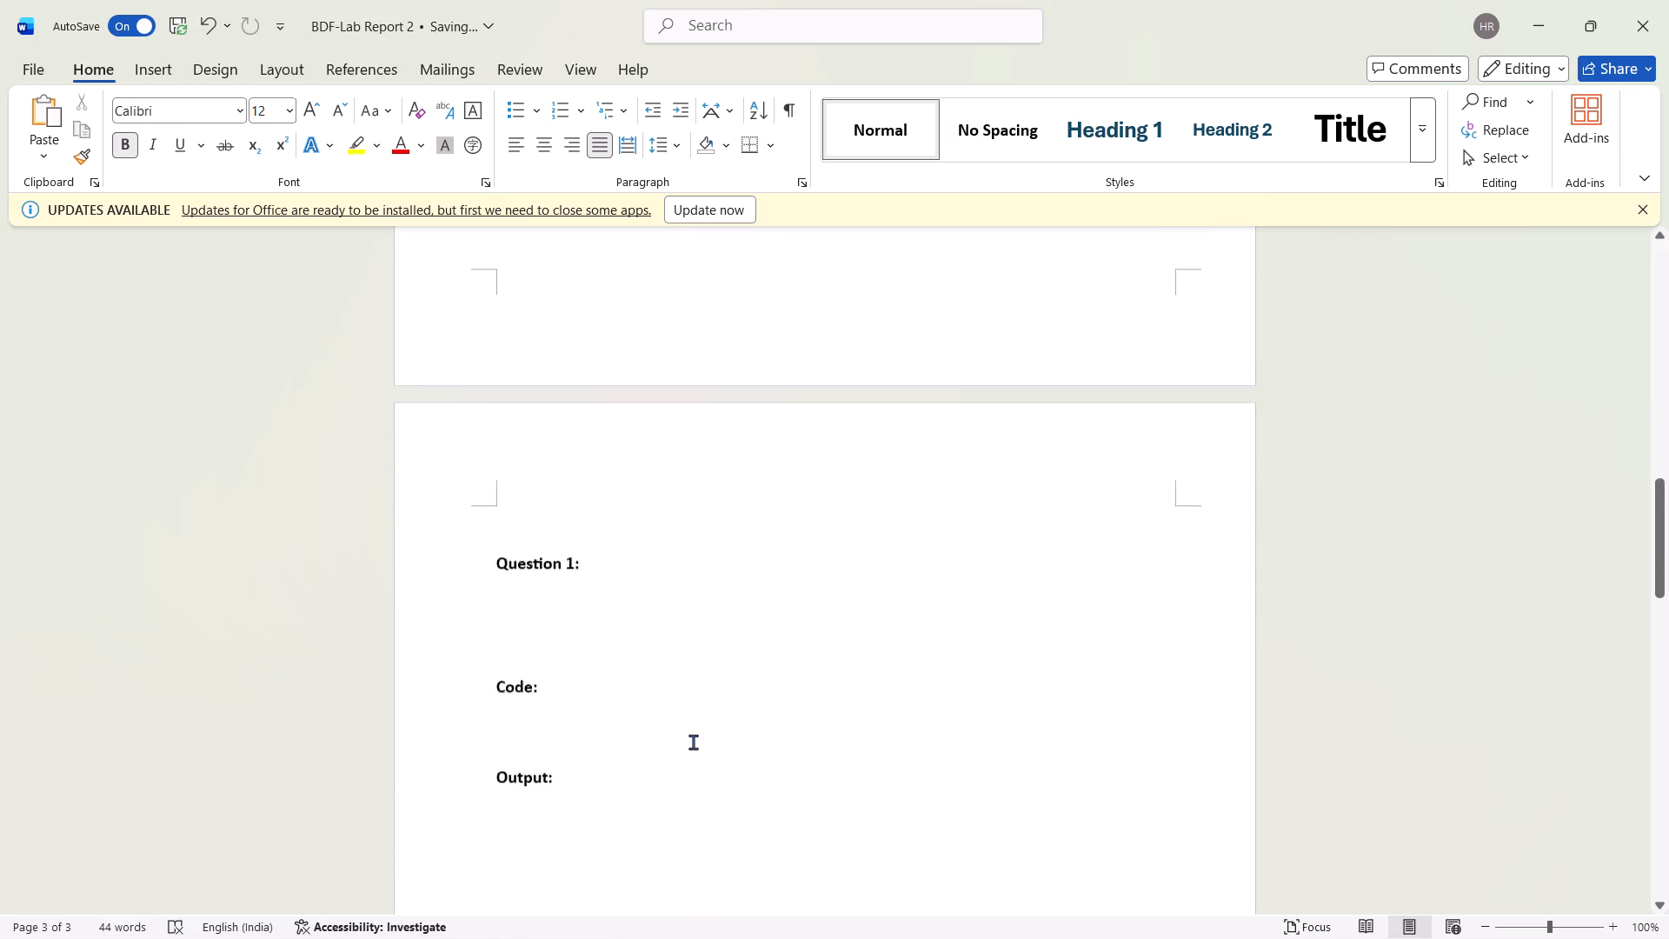
scroll(693, 742, down, 2)
click(794, 615)
scroll(794, 615, up, 1)
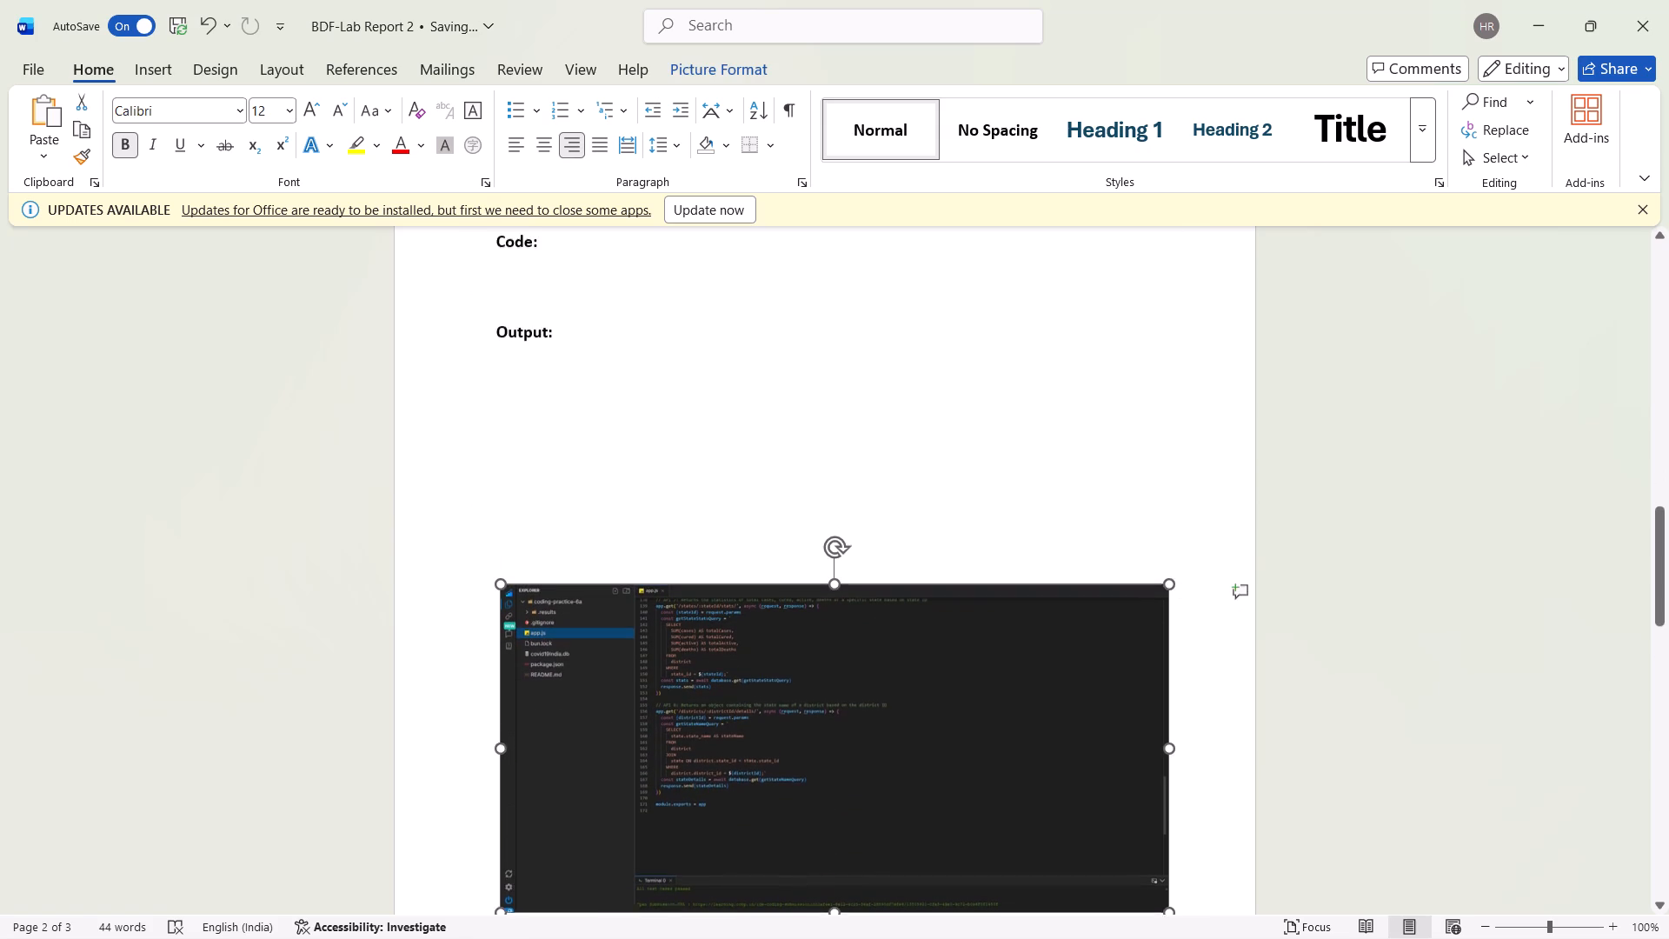
scroll(794, 615, up, 1)
key(BackSpace)
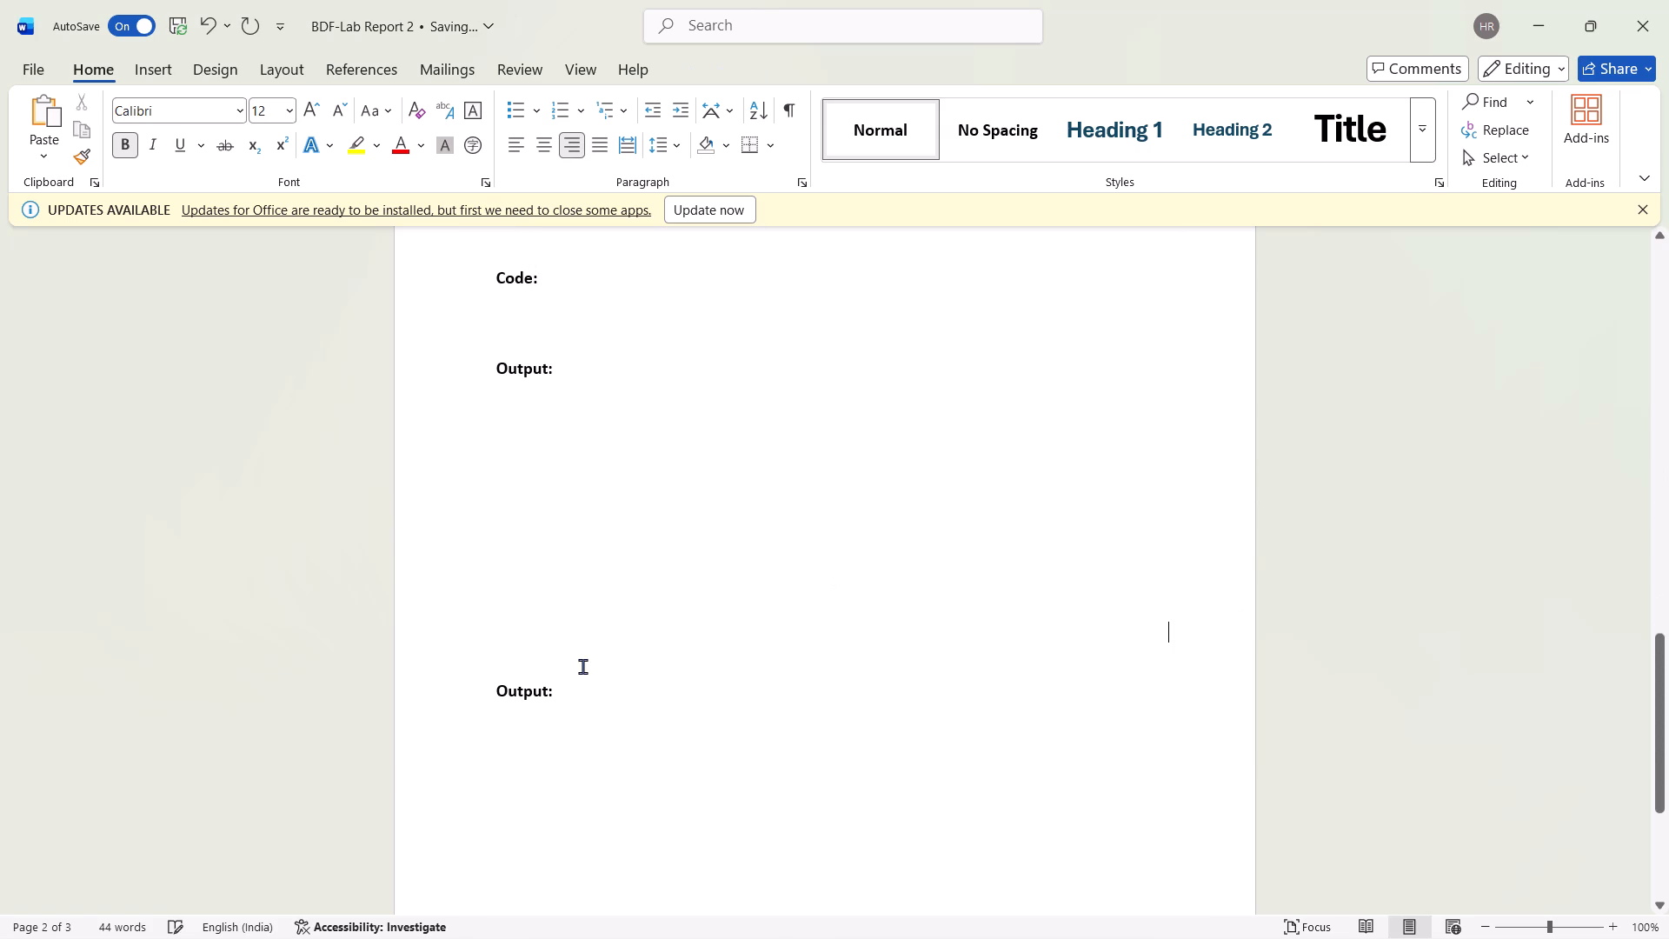
Erase the duplicate Output heading left below Question 1's own Output section.
click(569, 708)
key(BackSpace)
key(BackSpace)
key(BackSpace)
key(BackSpace)
key(BackSpace)
key(BackSpace)
key(BackSpace)
key(BackSpace)
key(BackSpace)
key(BackSpace)
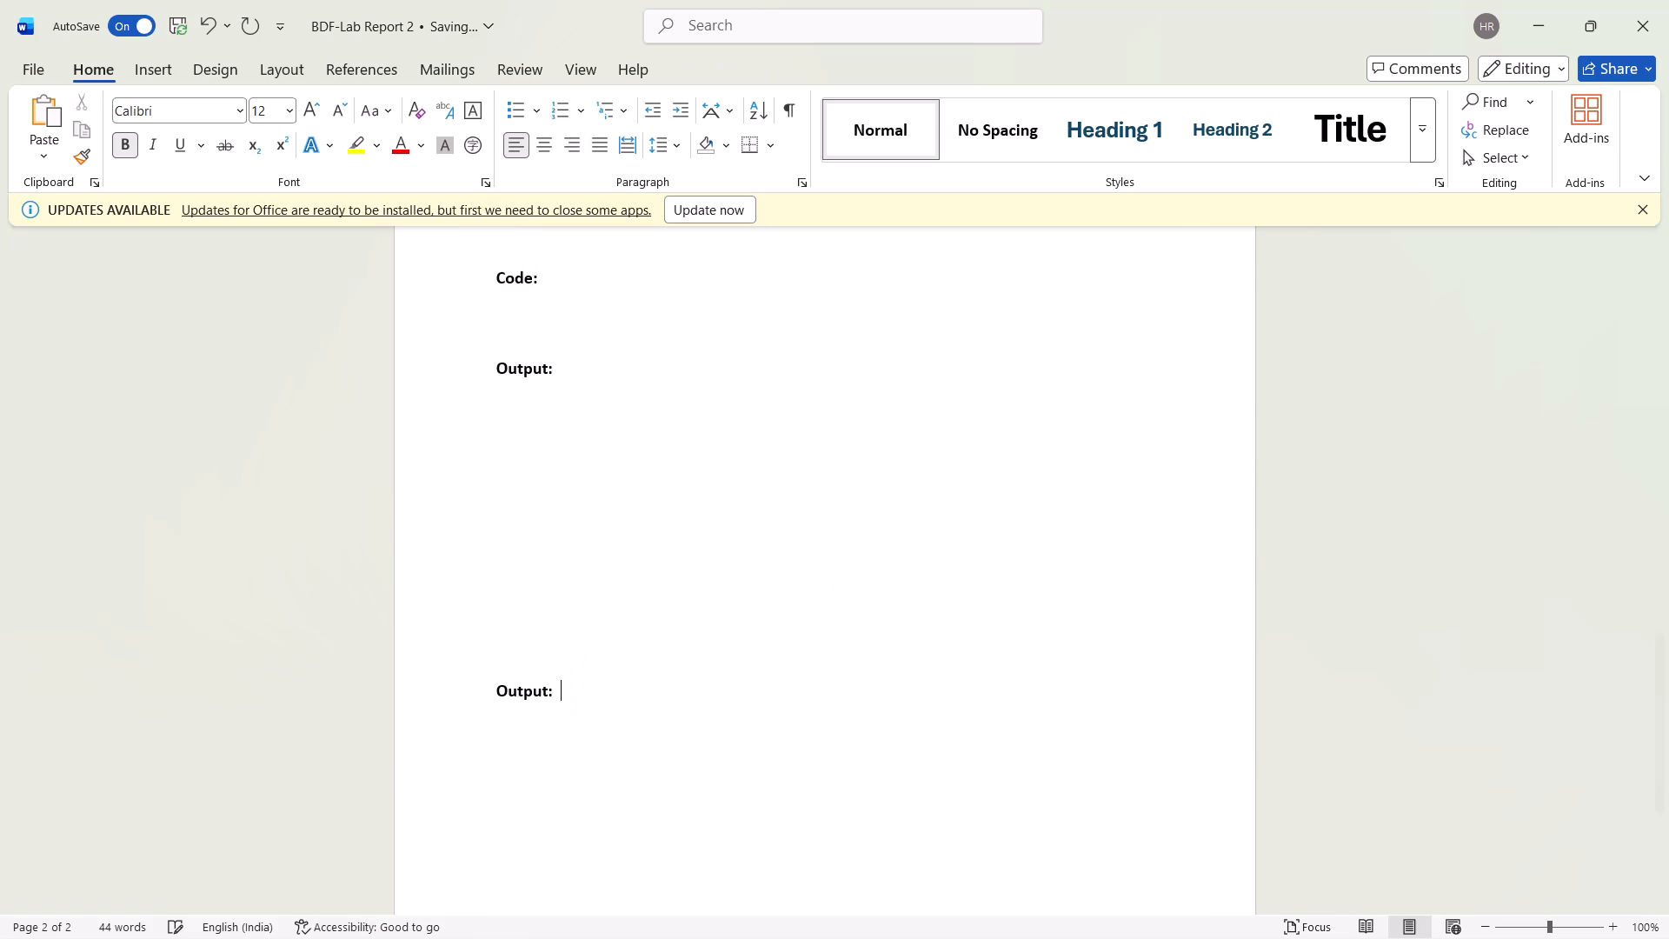
key(BackSpace)
Change the Name of the Assessment in the cover table to Lab Report - 3.
scroll(655, 623, up, 1)
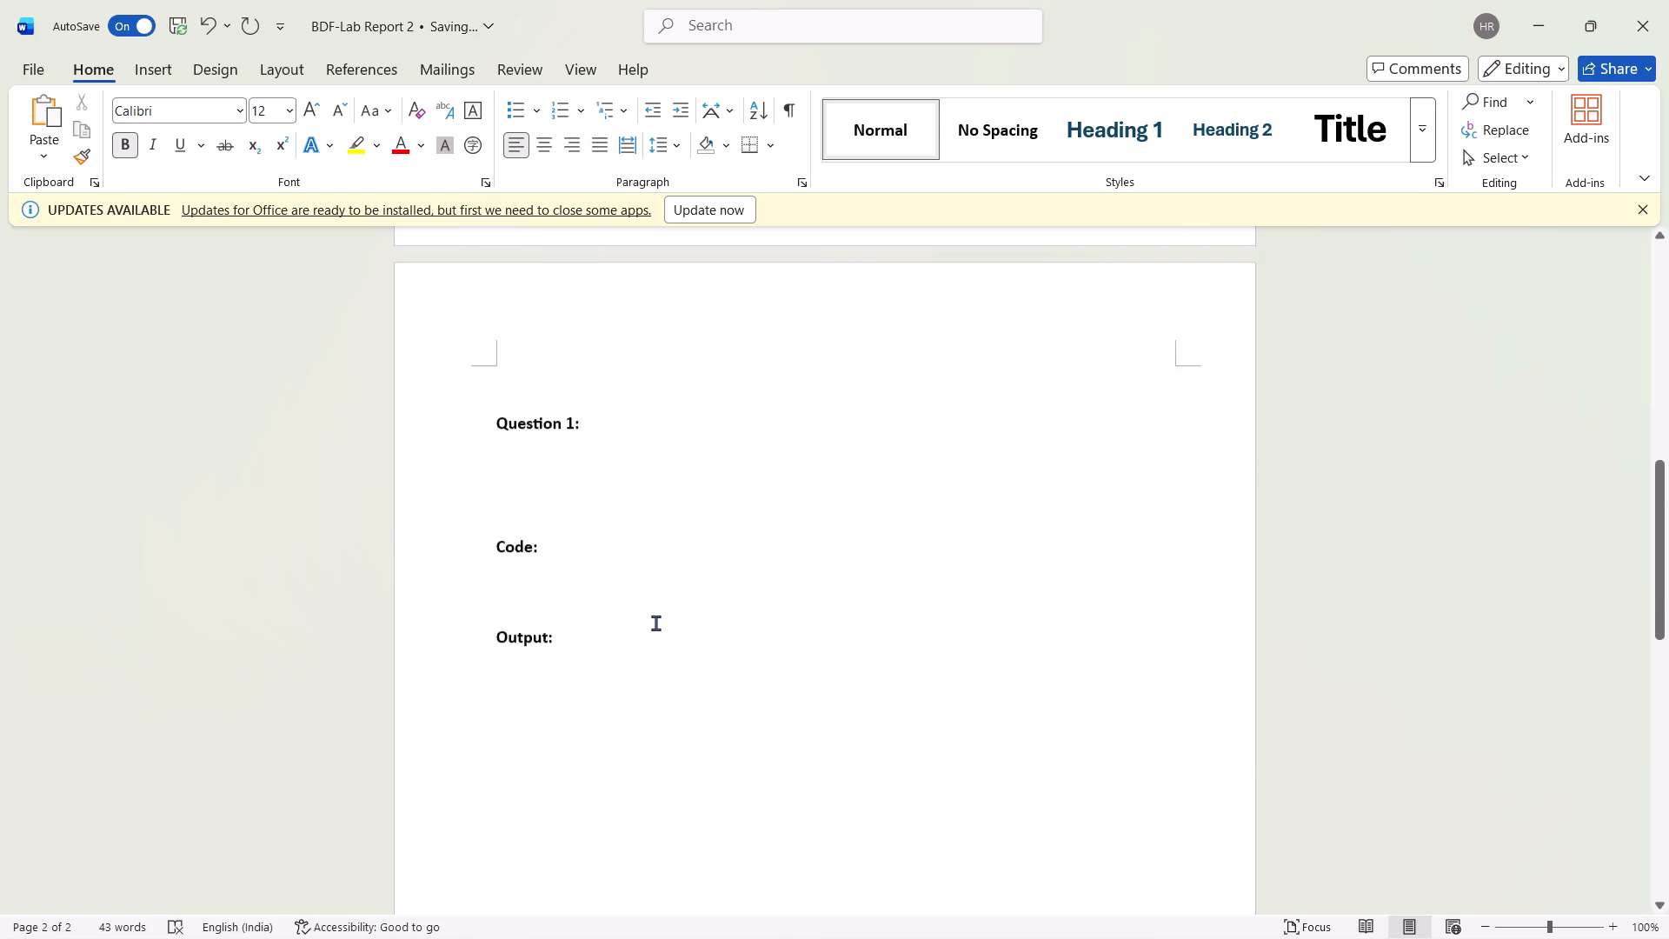
scroll(655, 623, up, 3)
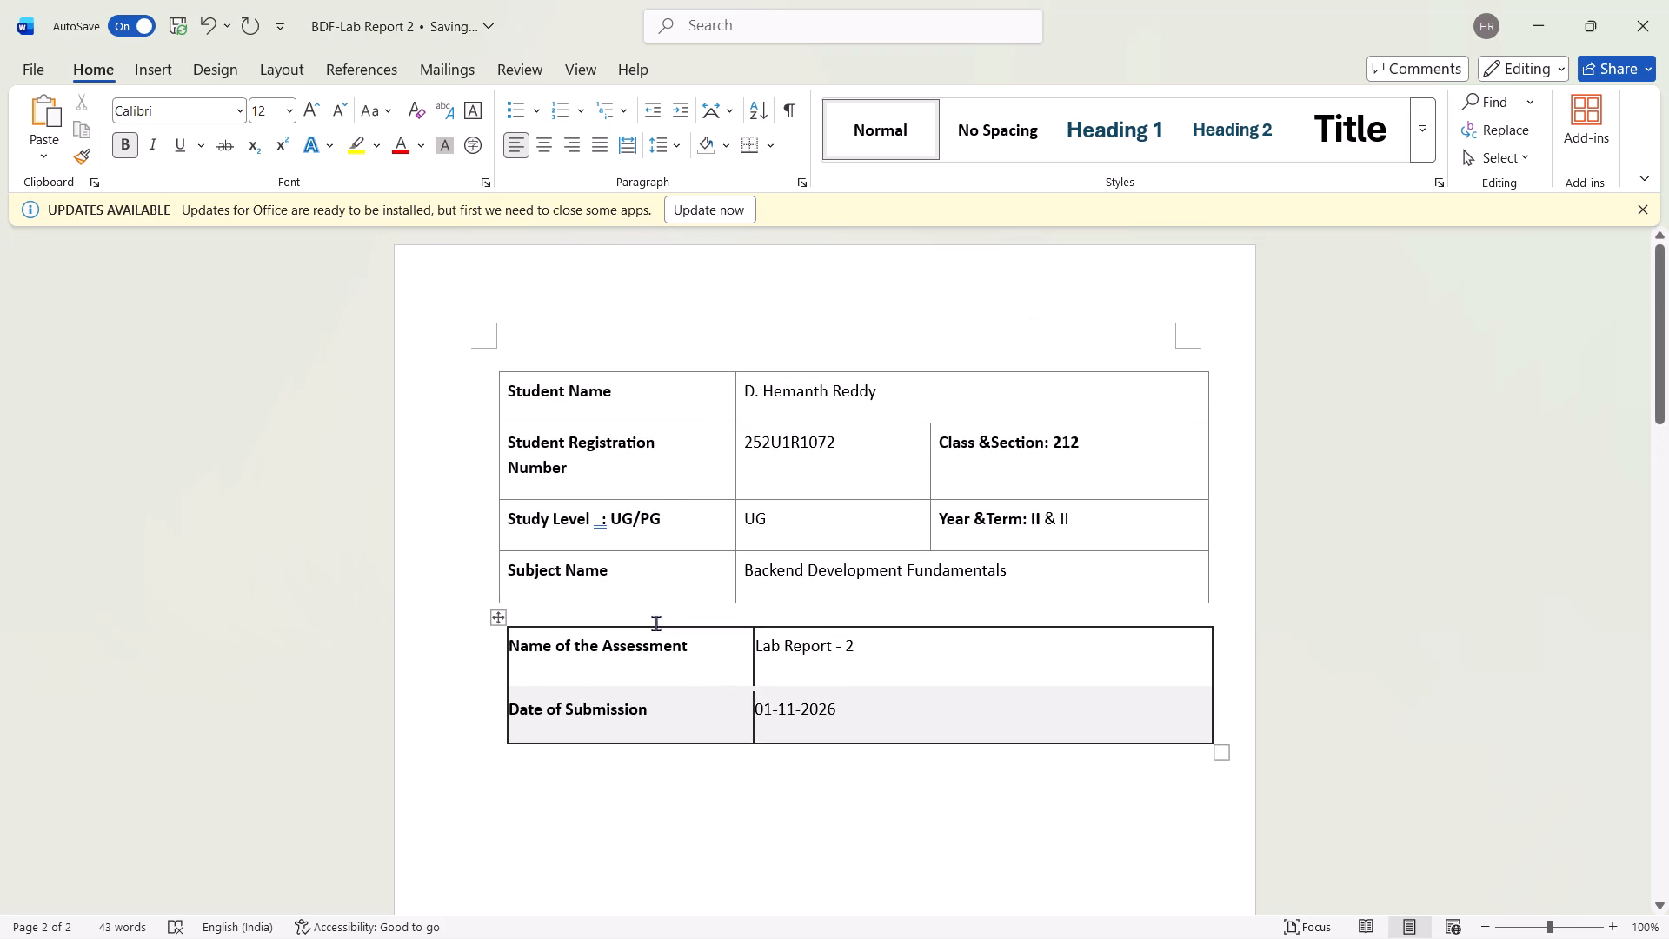
click(880, 649)
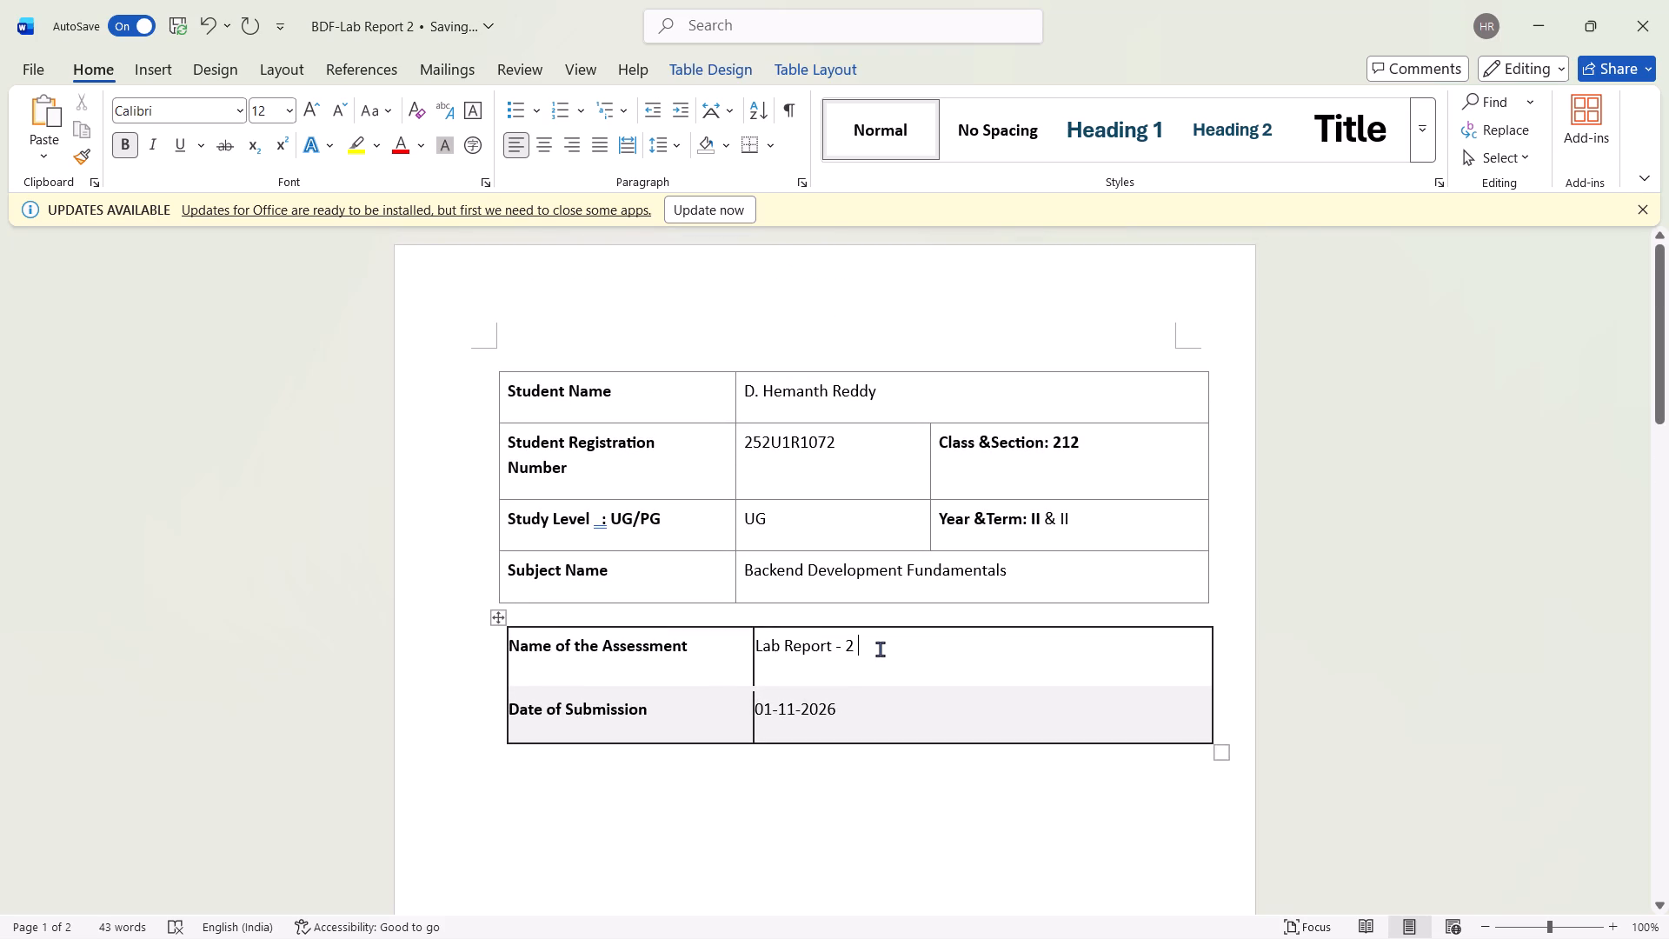
key(BackSpace)
key(BackSpace)
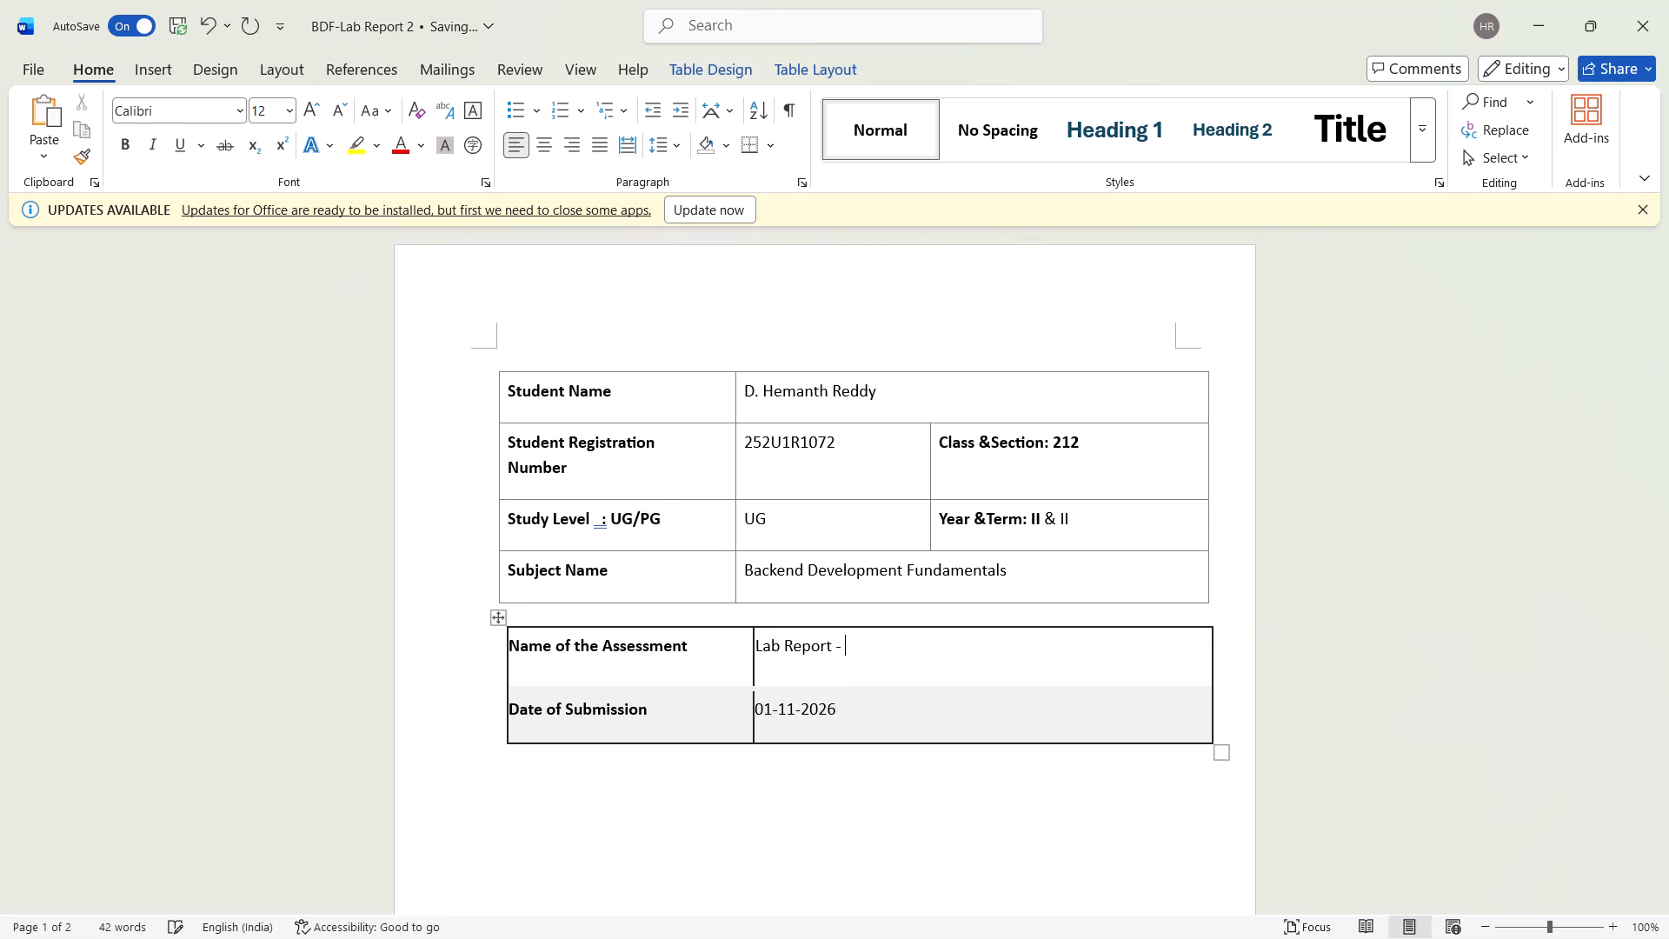
key(3)
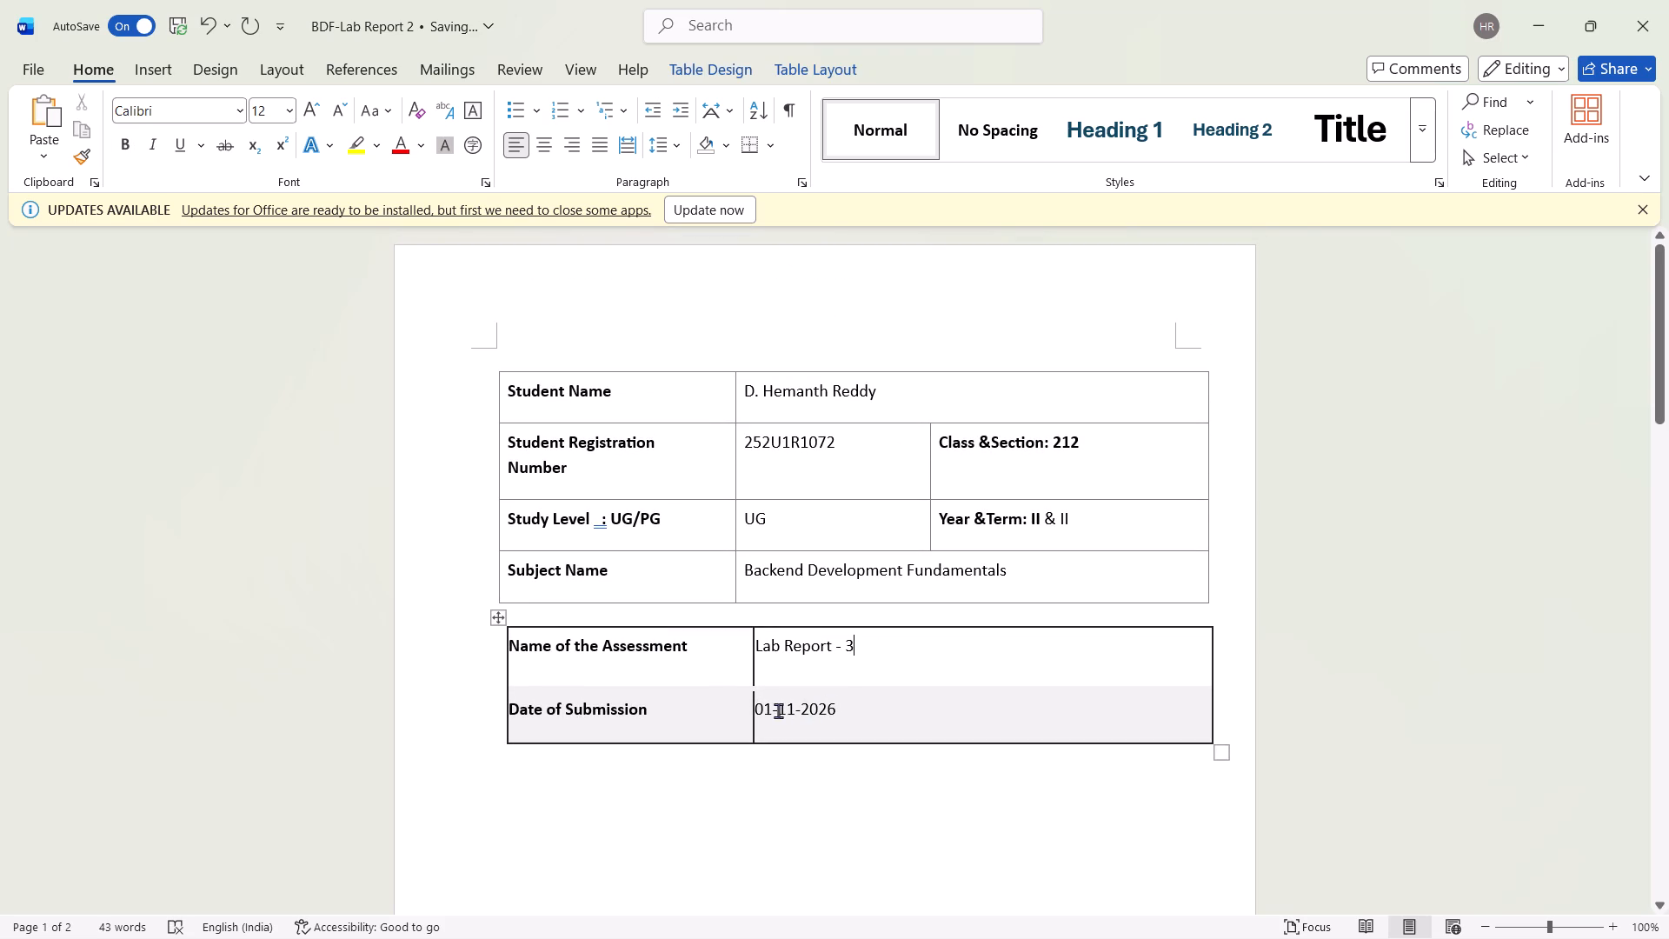
Set the Date of Submission in the cover table to 06-11-2026.
click(770, 709)
key(BackSpace)
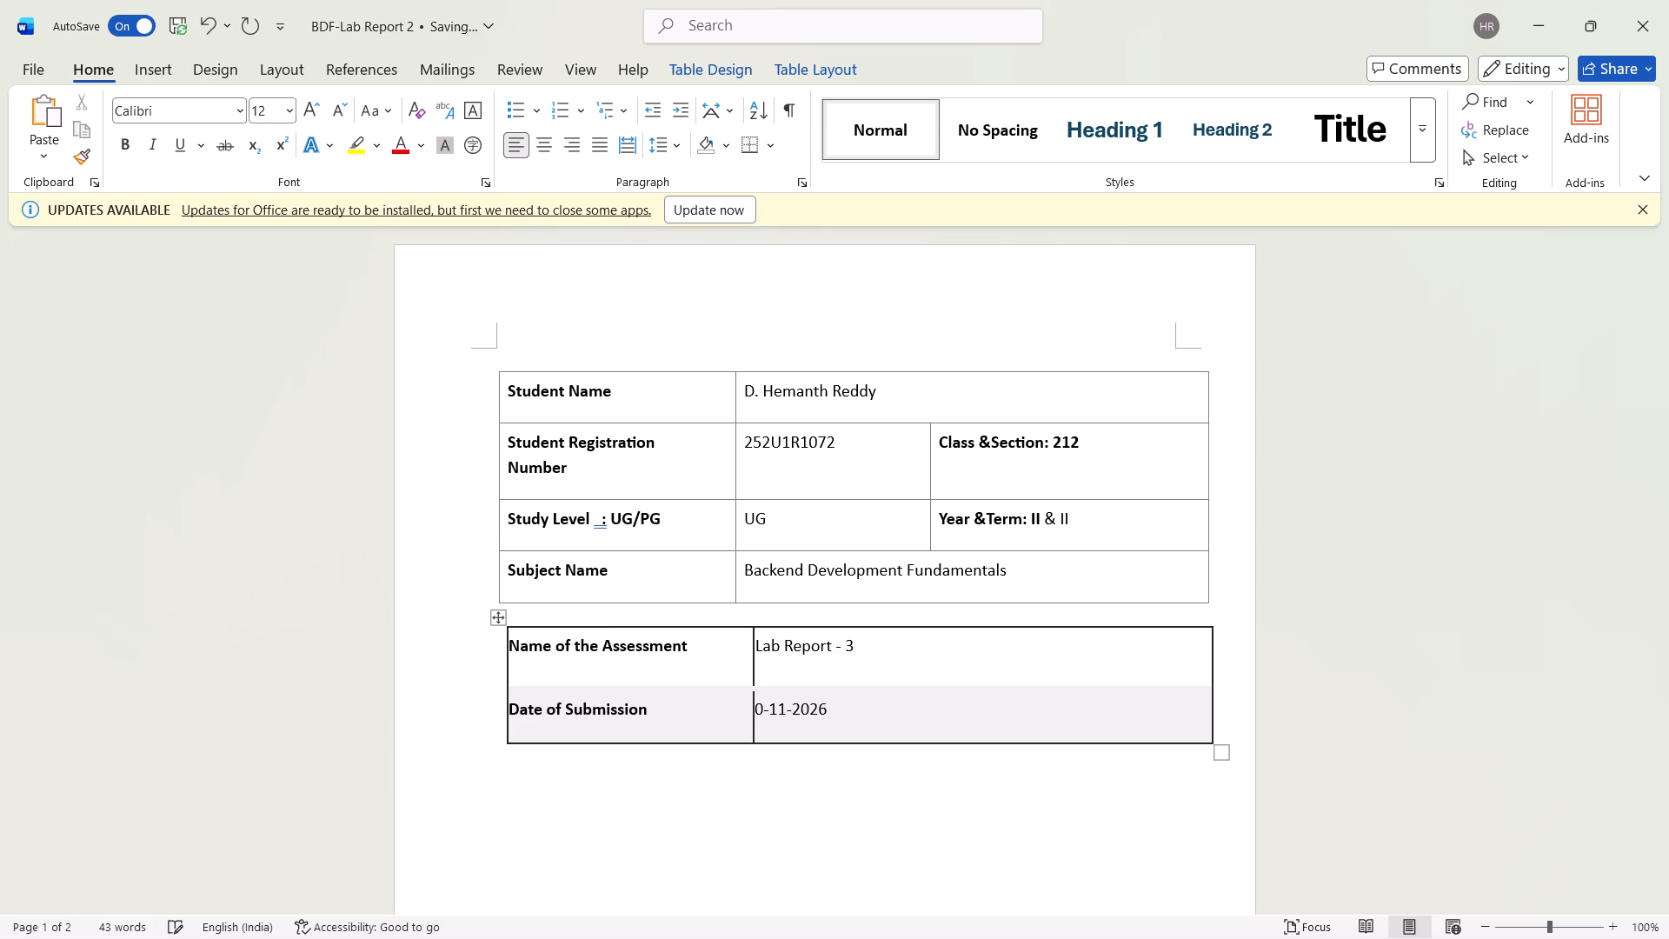
key(6)
Switch to Chrome and open the submission details of the Right Answer submission for the Todo Application coding question.
scroll(891, 631, down, 2)
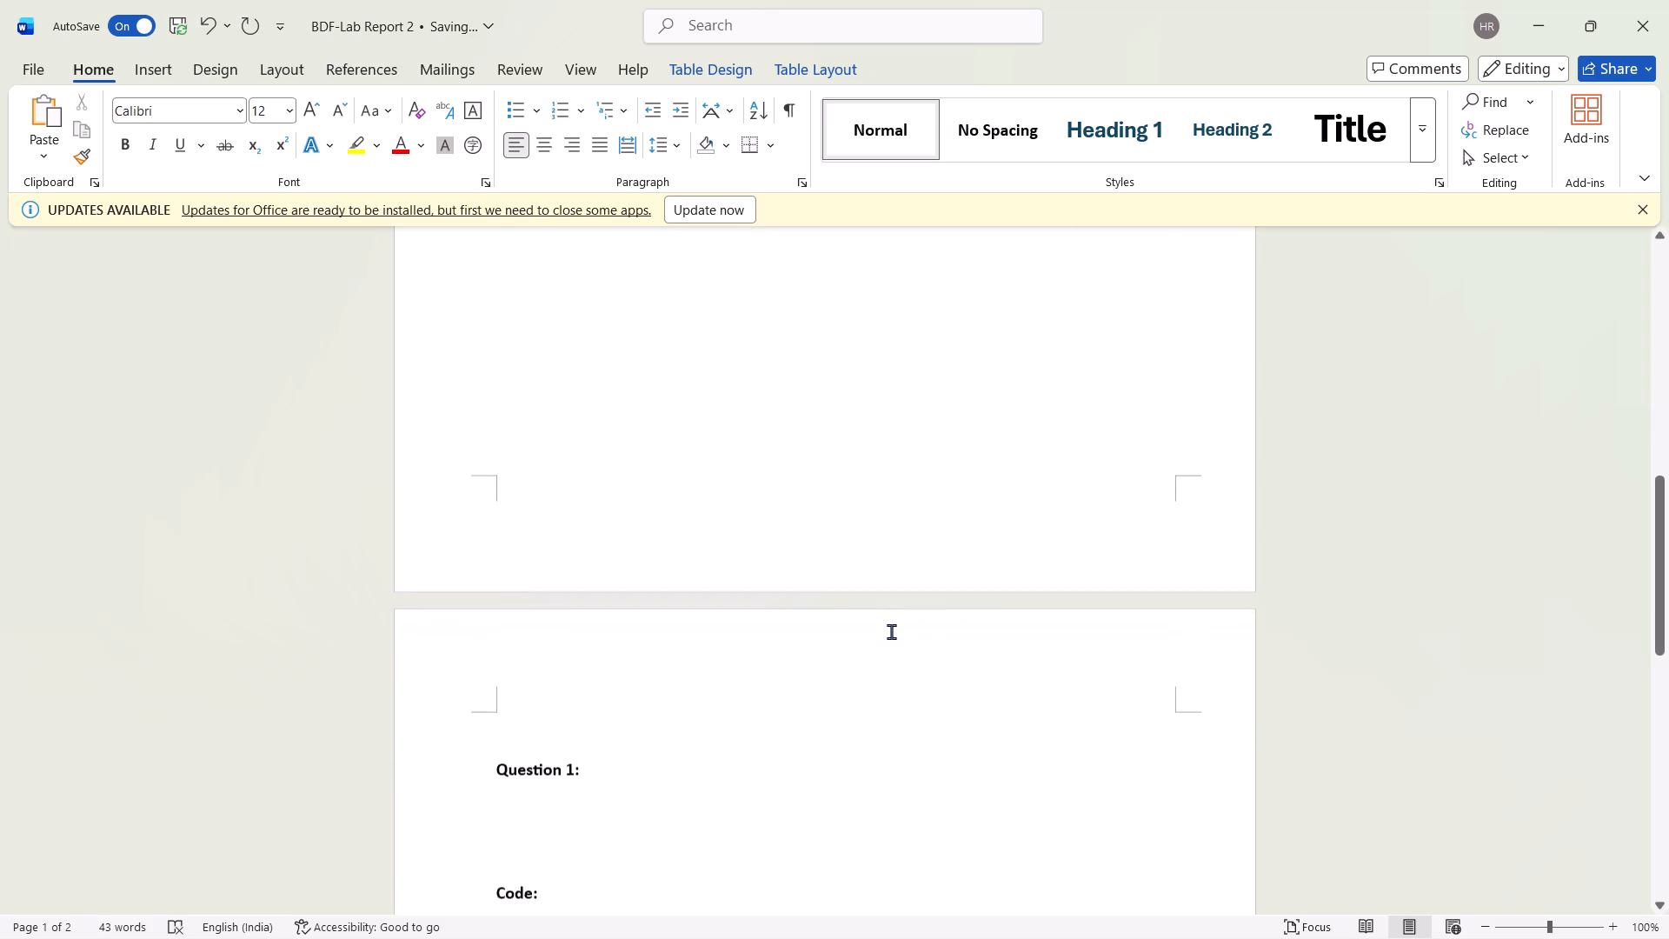
scroll(891, 631, down, 1)
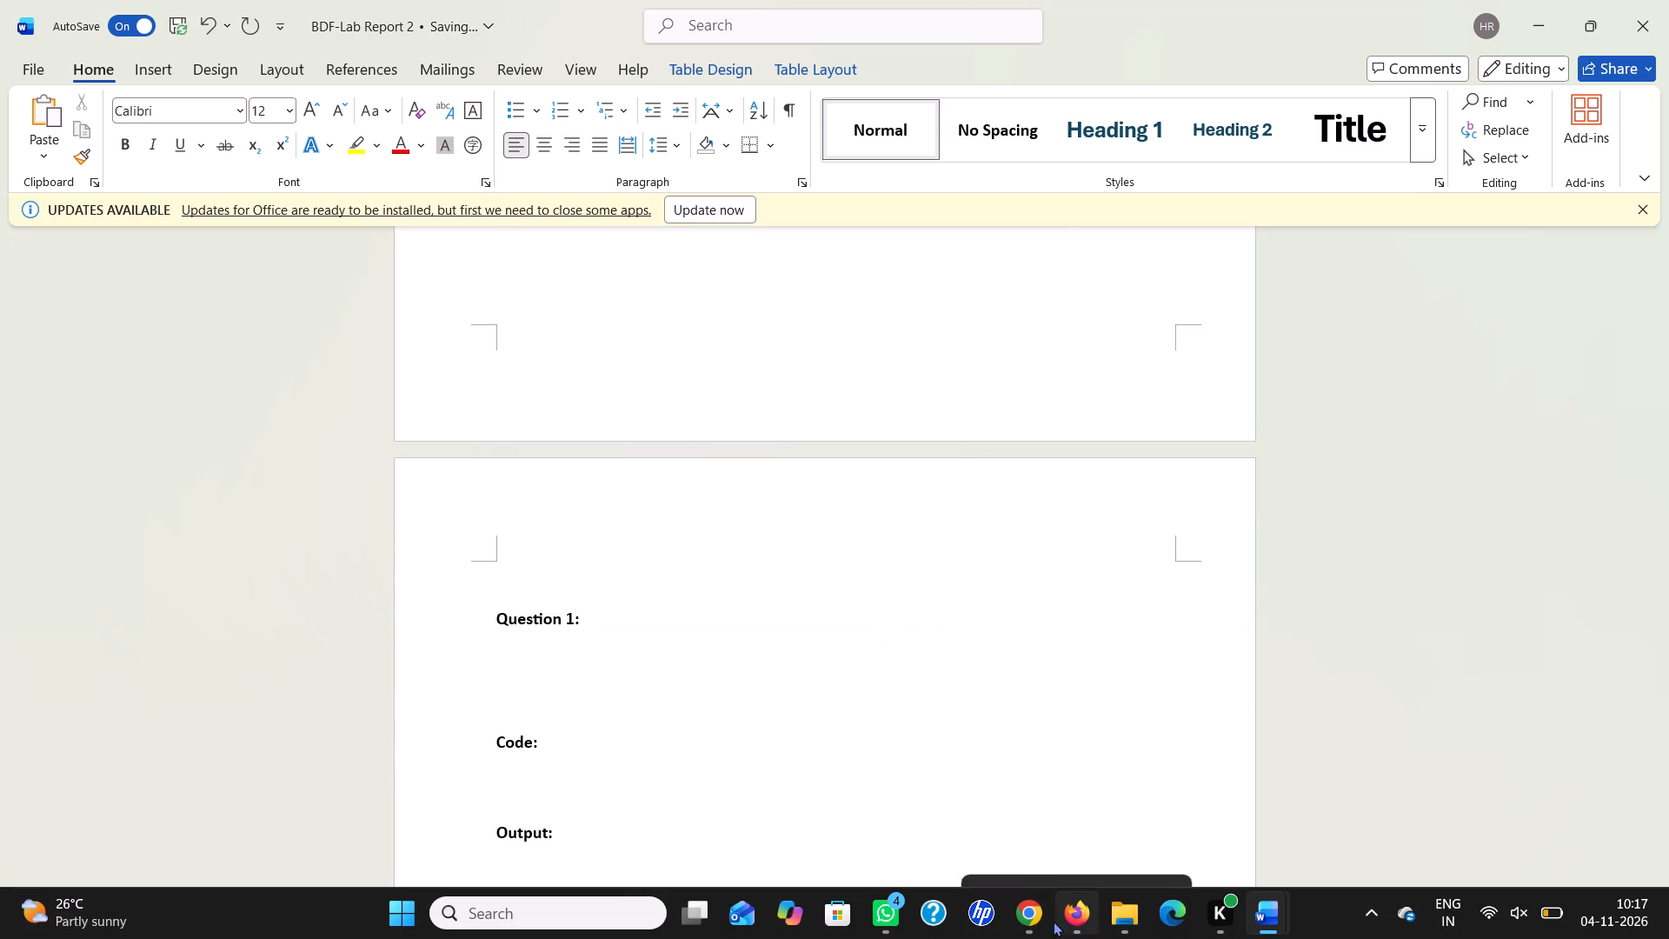
click(1034, 832)
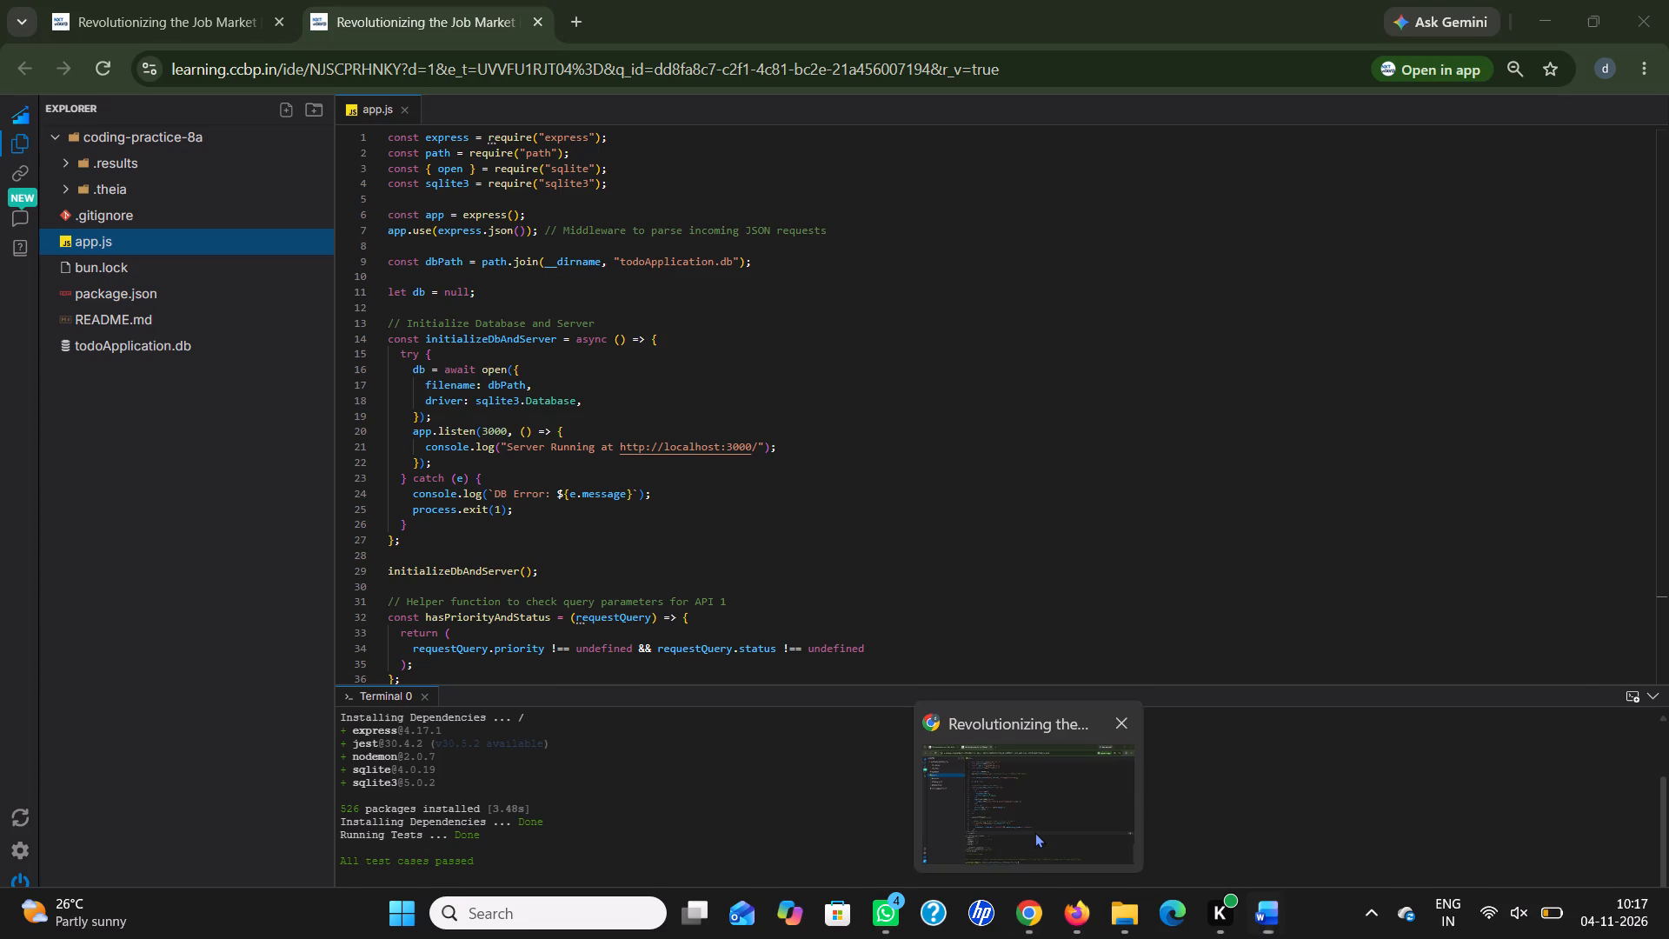
click(93, 0)
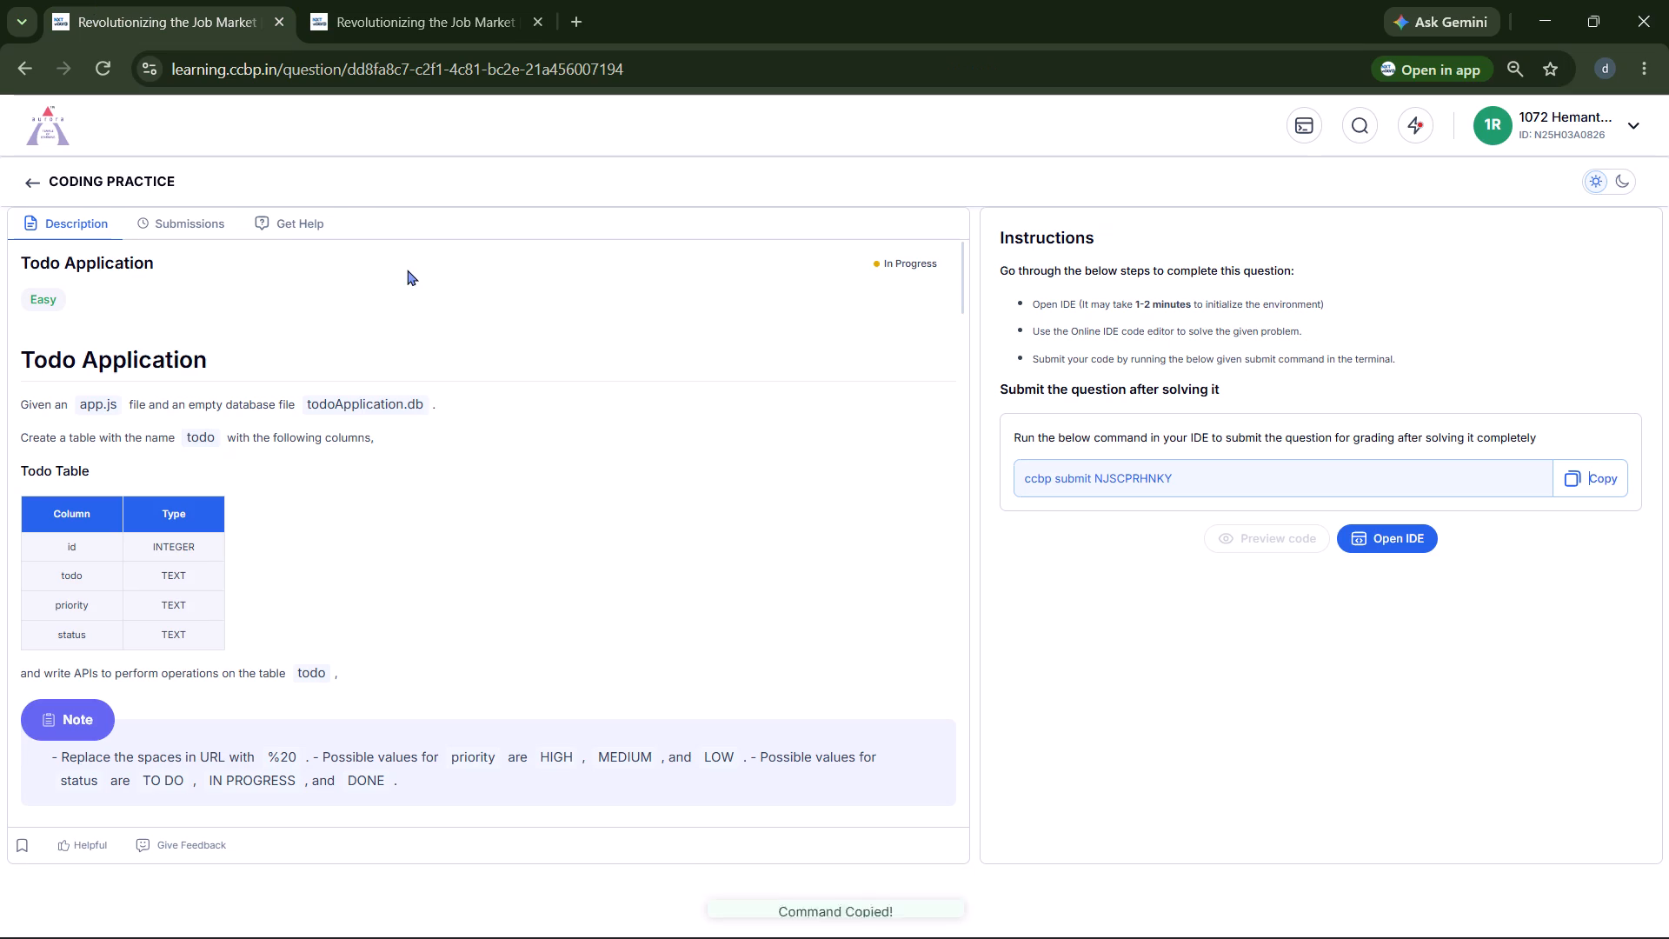
click(206, 222)
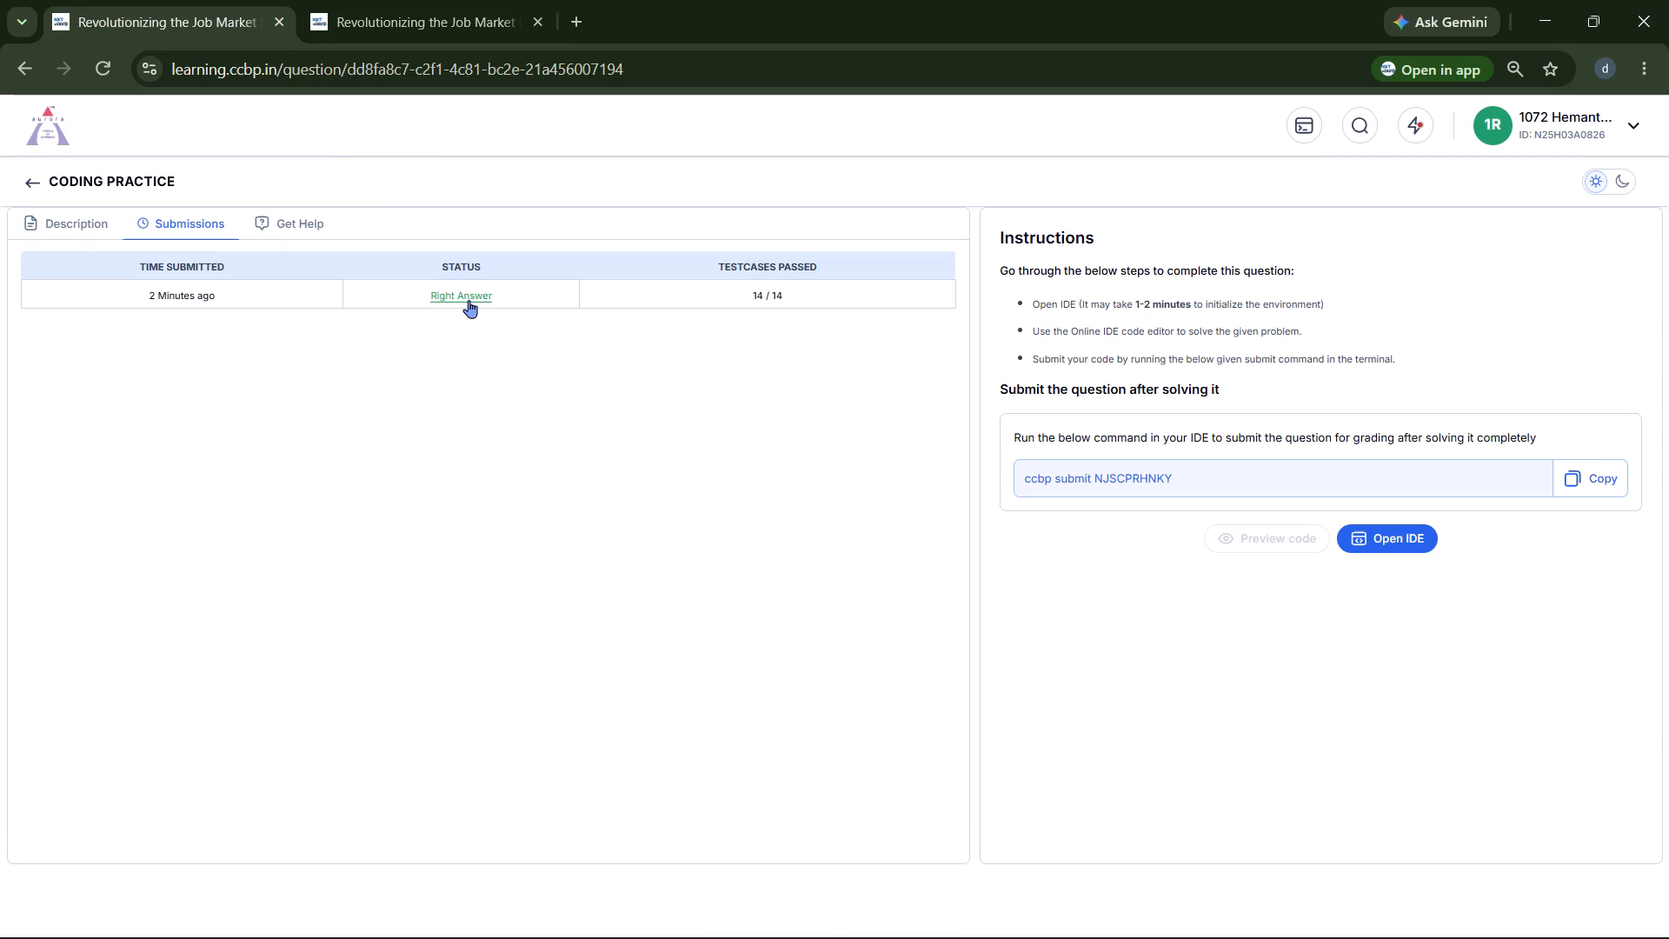
click(471, 295)
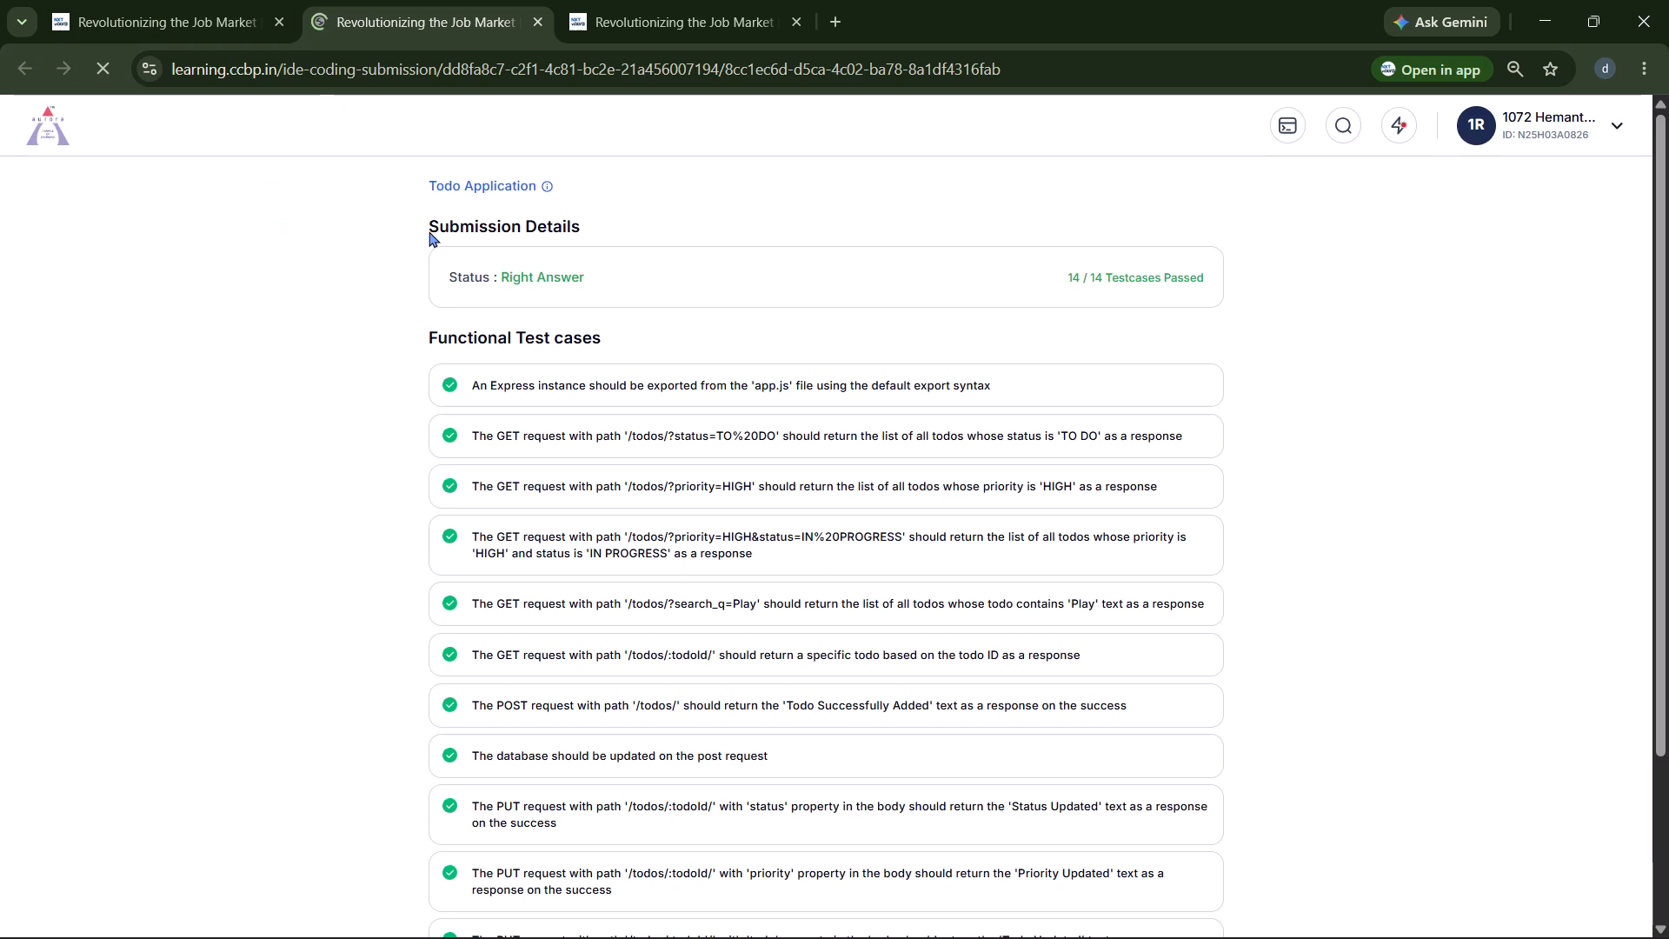
Capture and copy a screenshot of the Todo Application description page at full width, from the site header down to the bottom of the content.
click(218, 0)
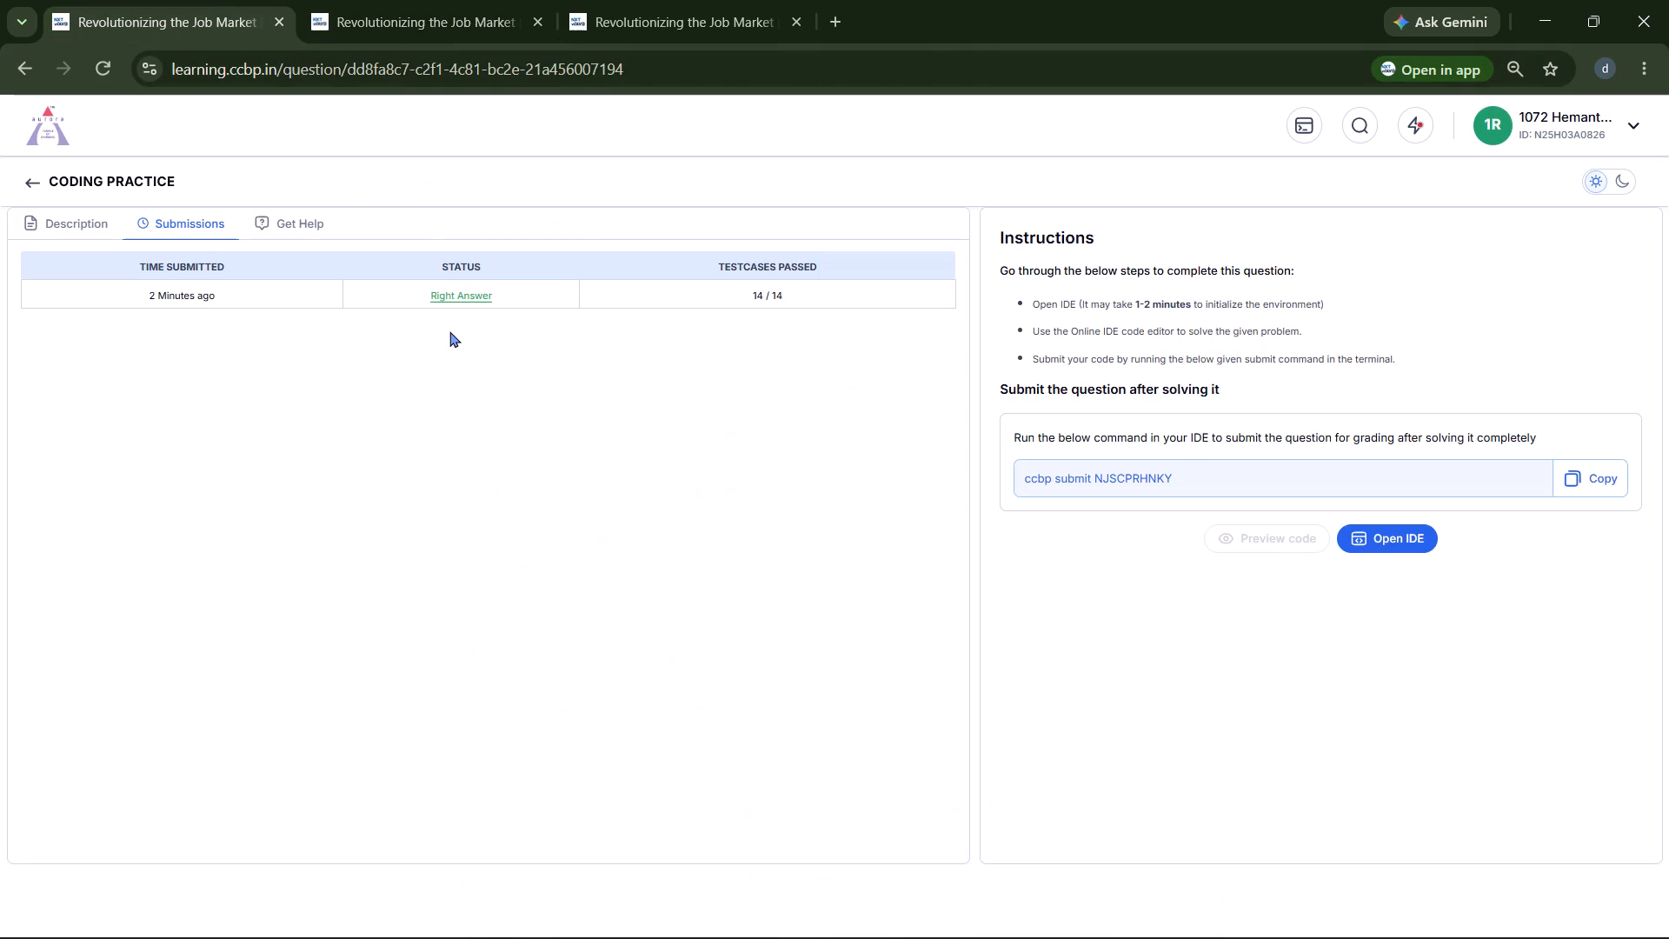
click(81, 218)
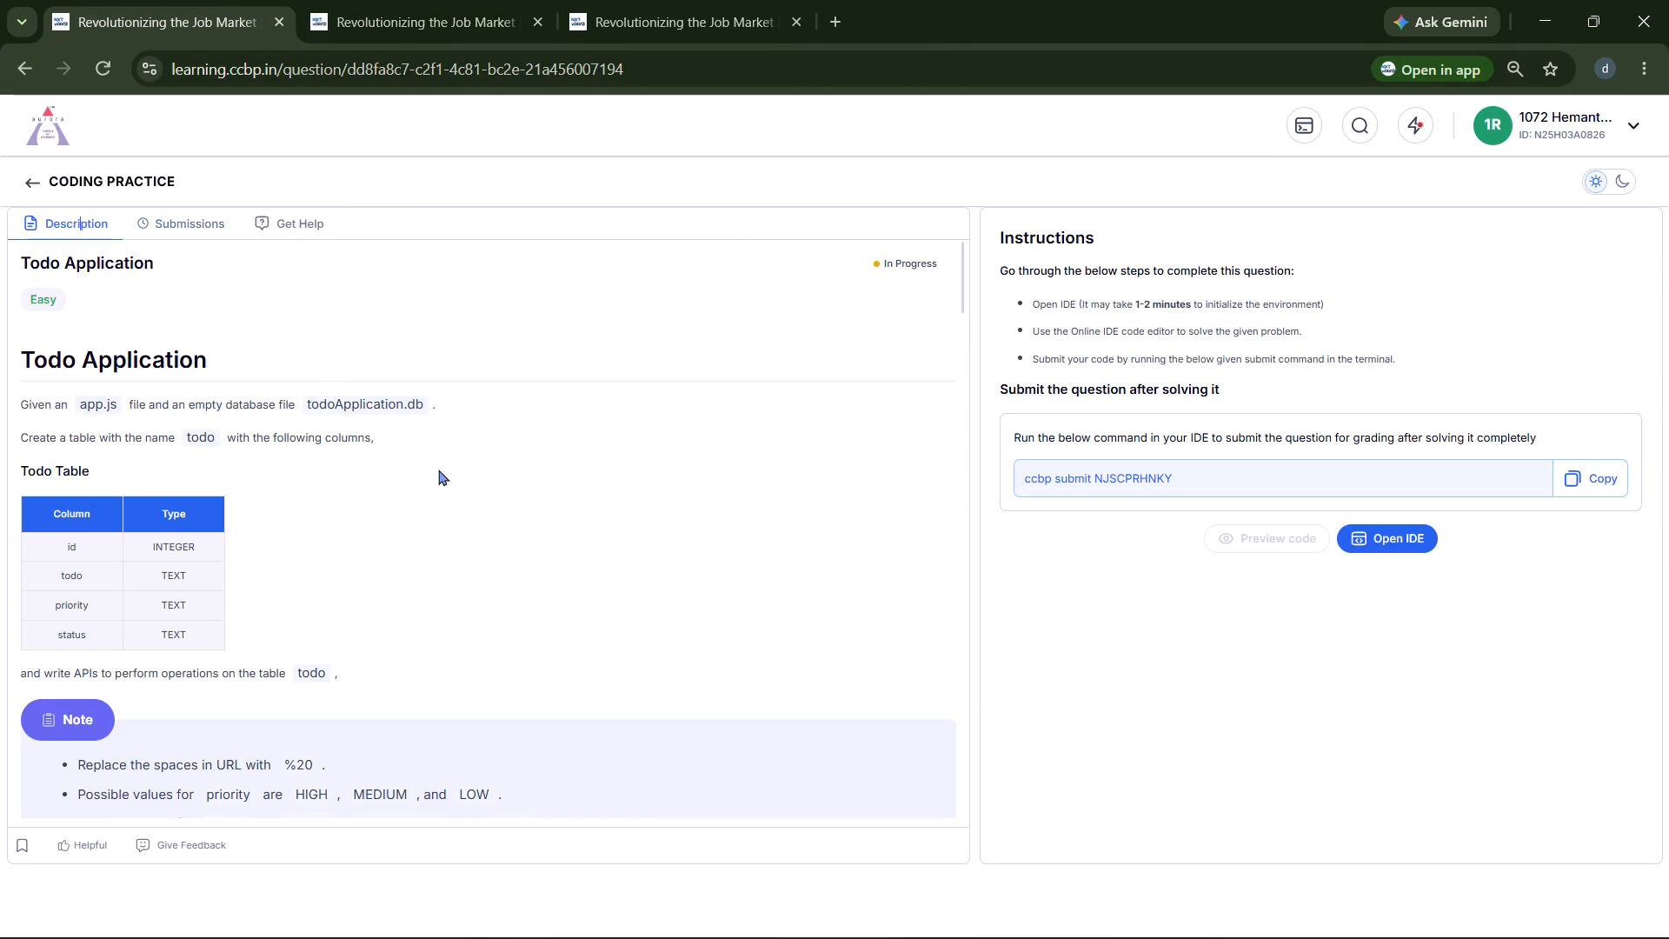
key(Print)
drag(0, 156, 1249, 839)
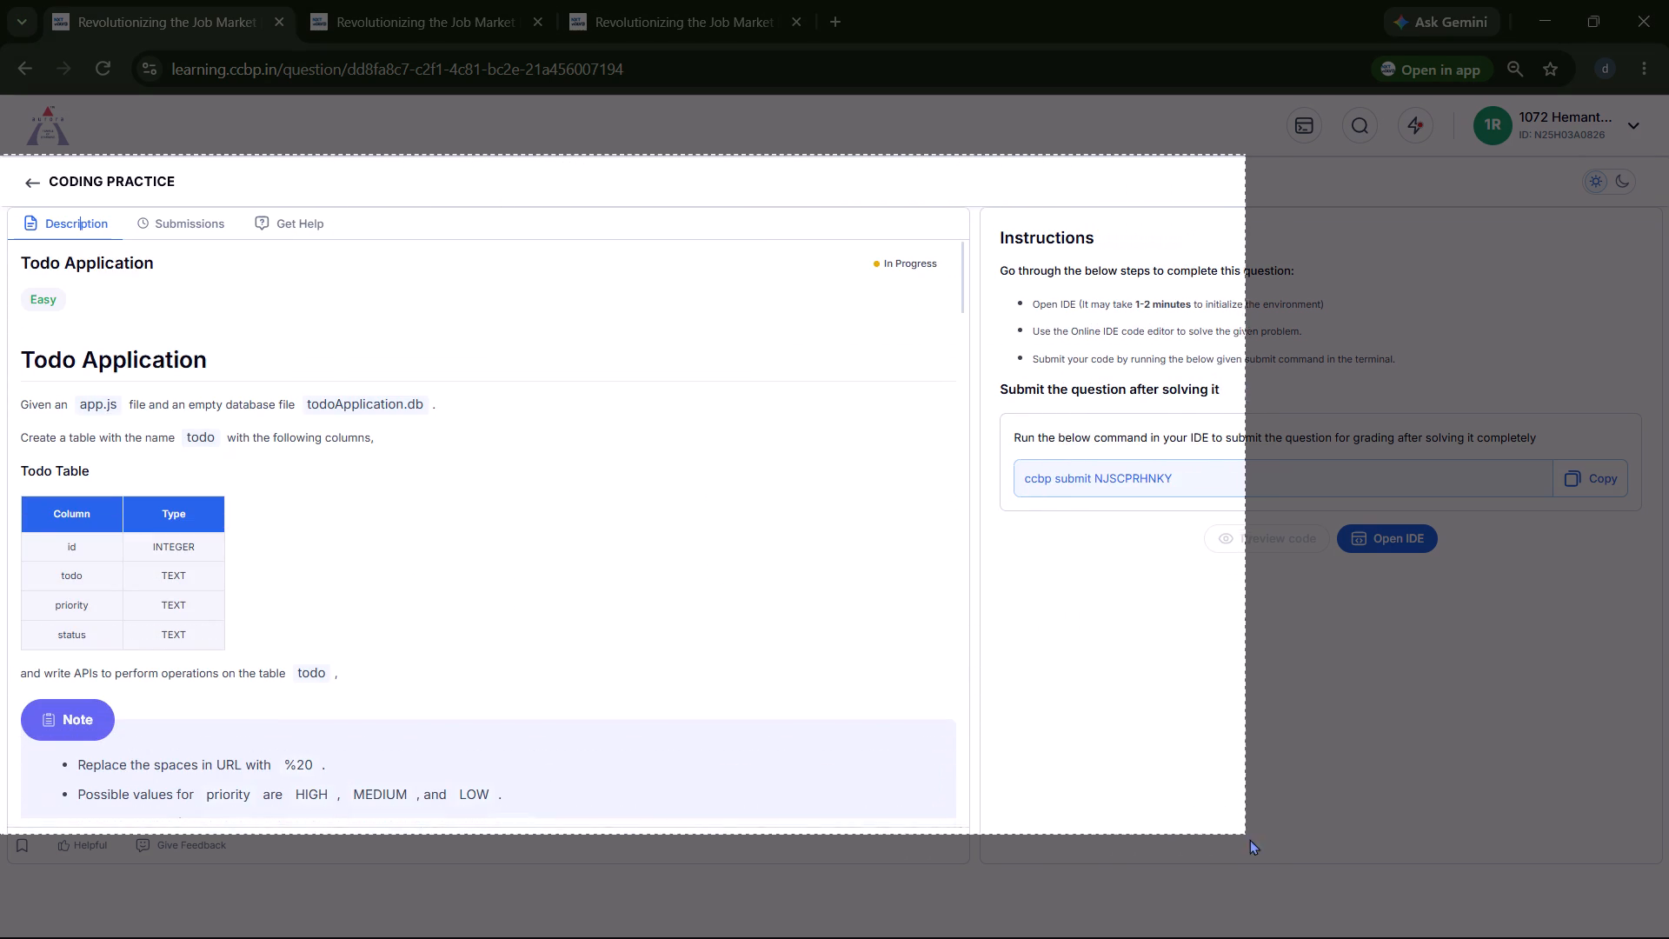
drag(1249, 839, 1547, 869)
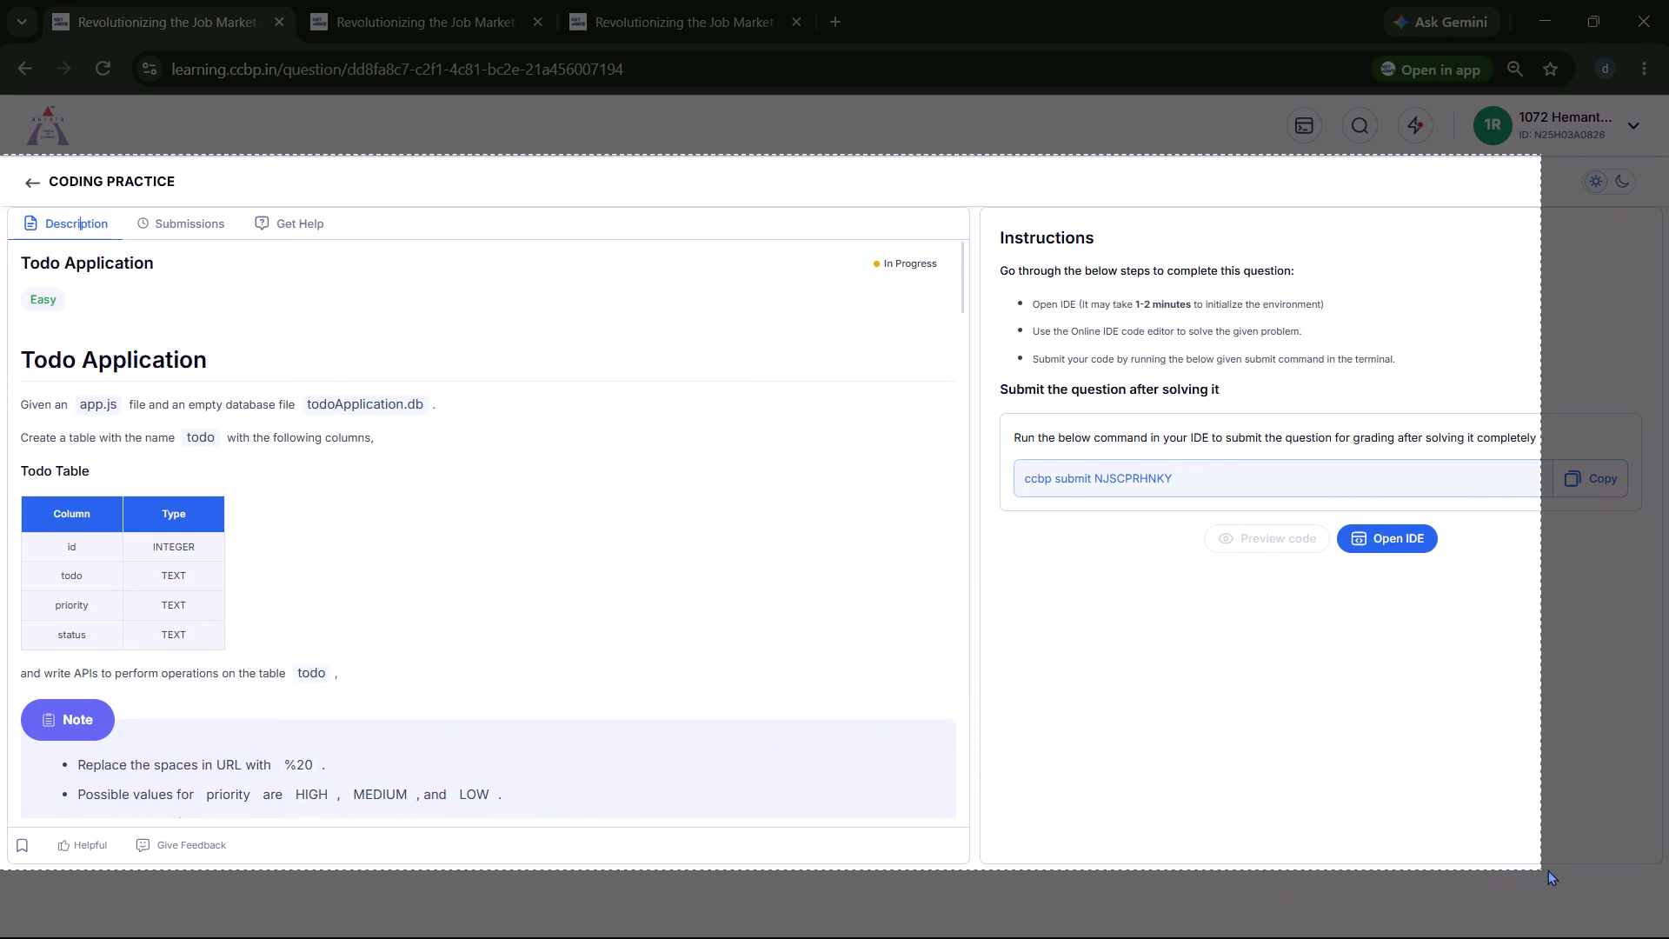
drag(1547, 869, 1668, 870)
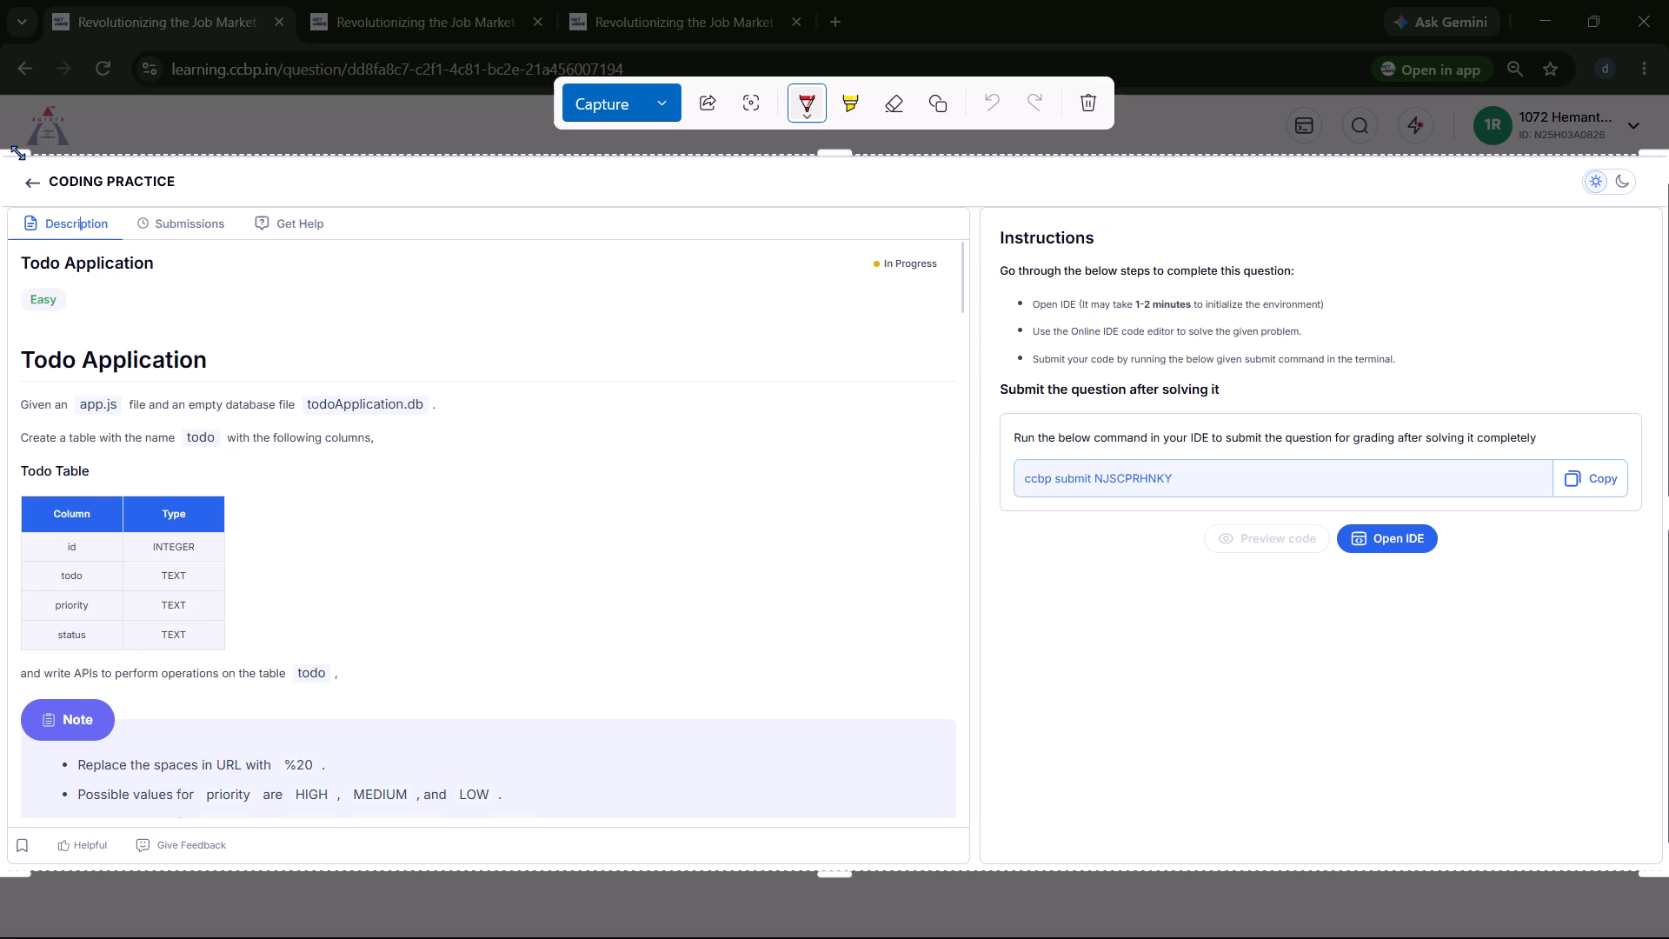
drag(16, 152, 8, 94)
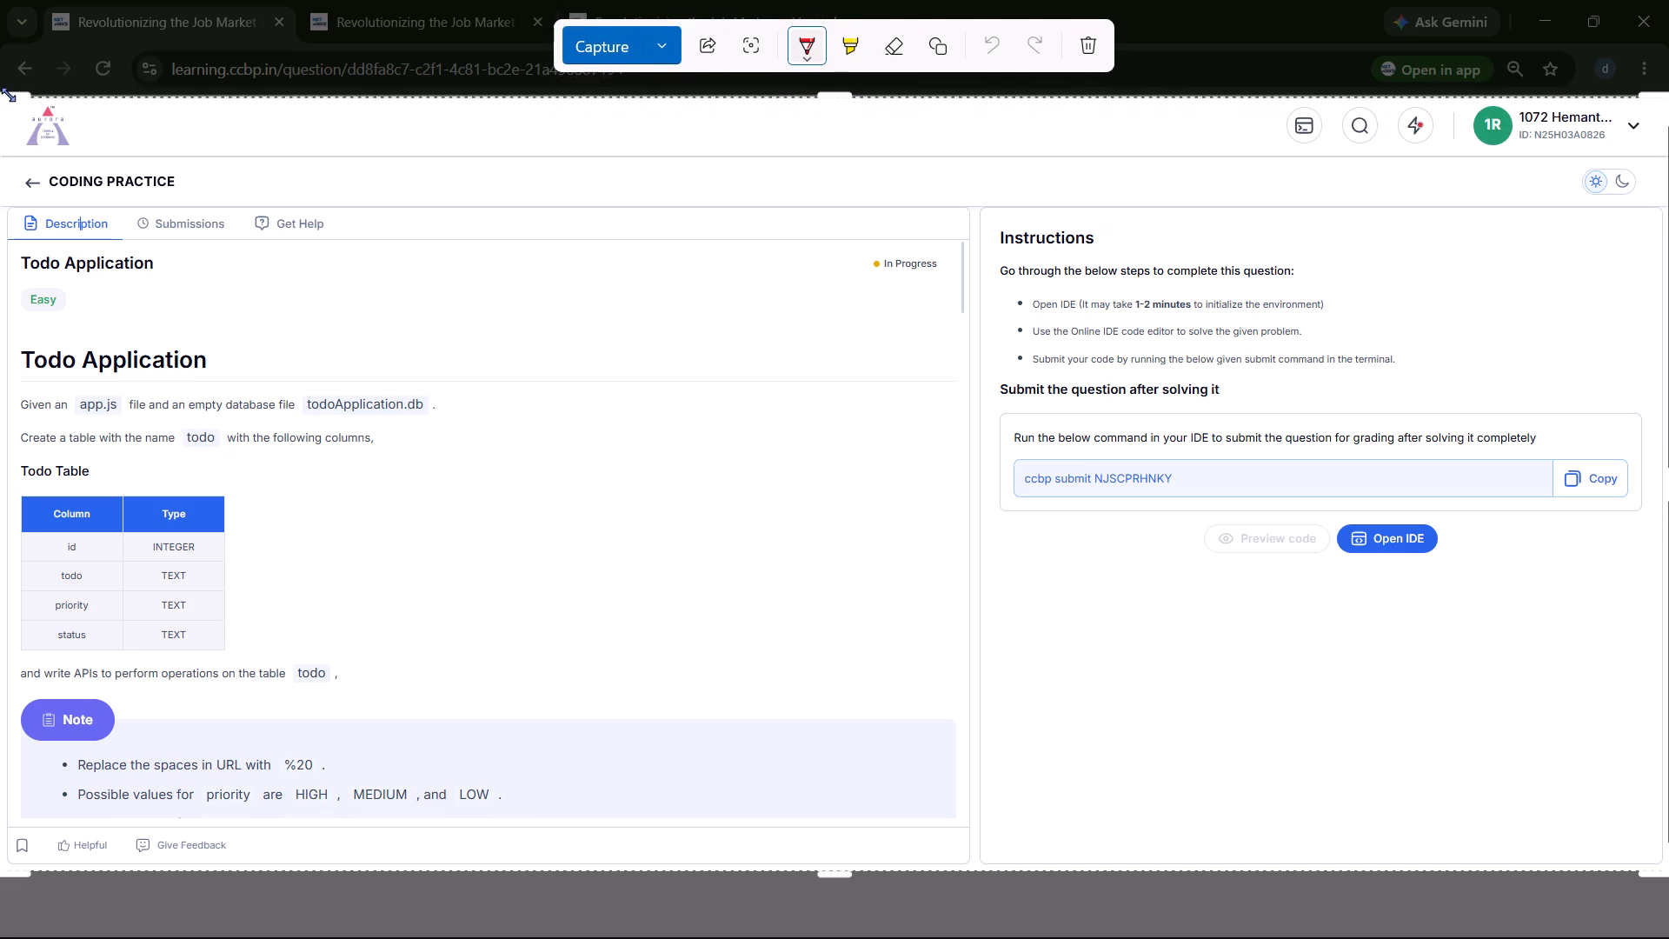
drag(8, 94, 9, 97)
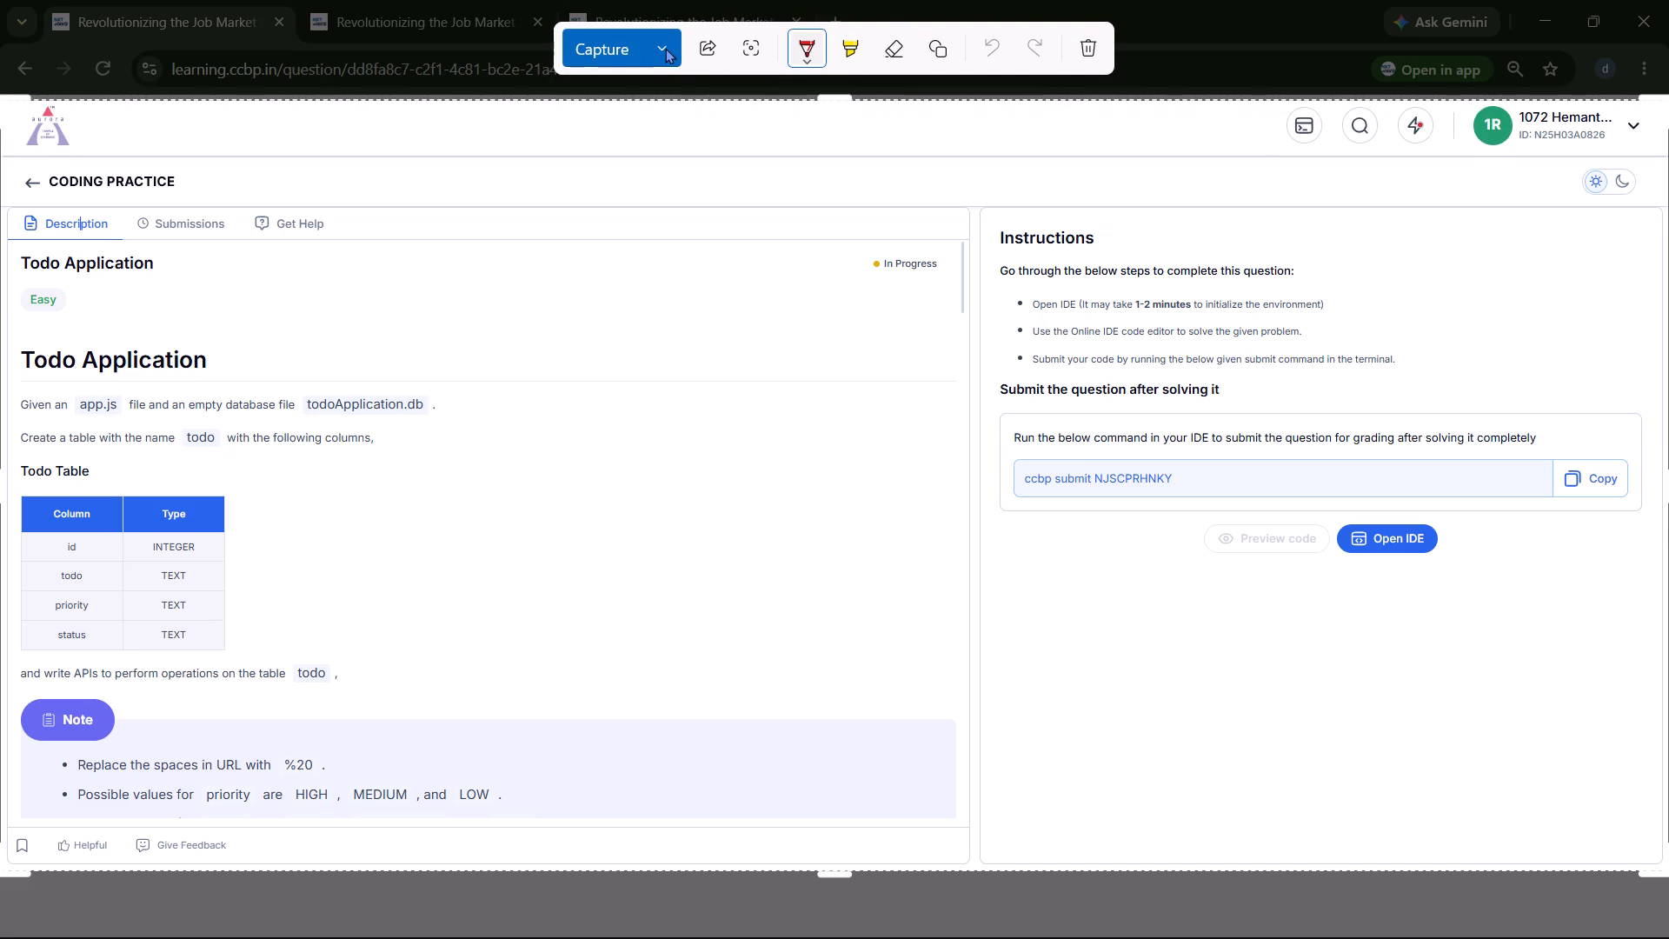
click(665, 48)
click(659, 187)
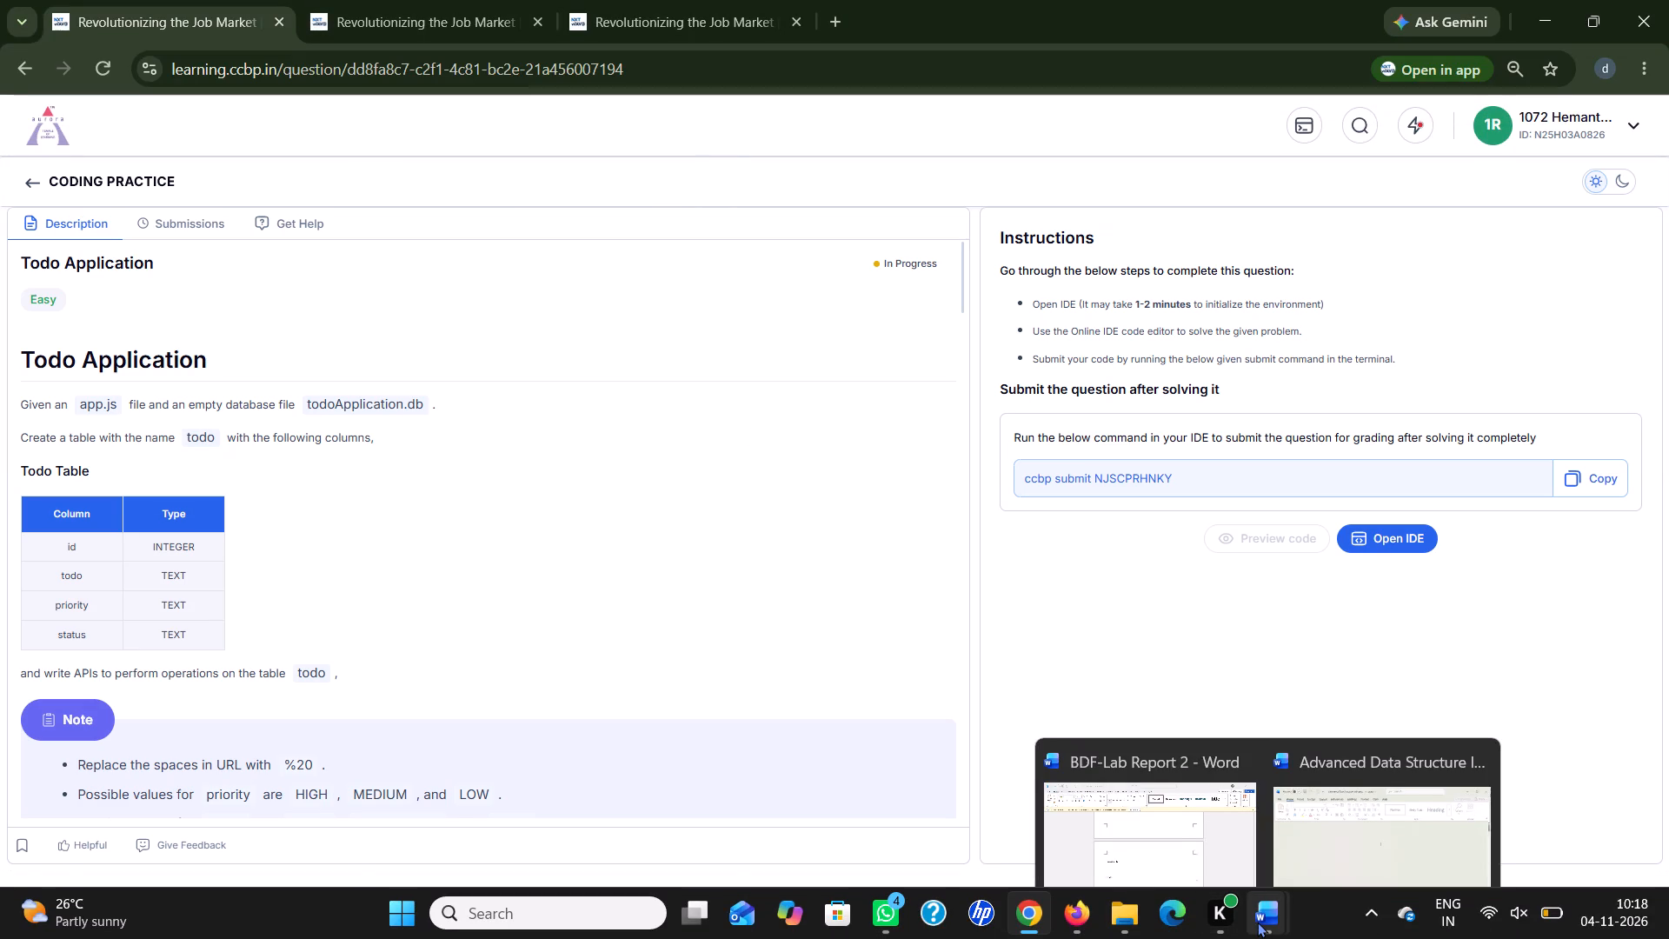
Switch to BDF-Lab Report 2 in Word and paste the Todo Application description screenshot on a new line below the Question 1 heading.
click(1199, 821)
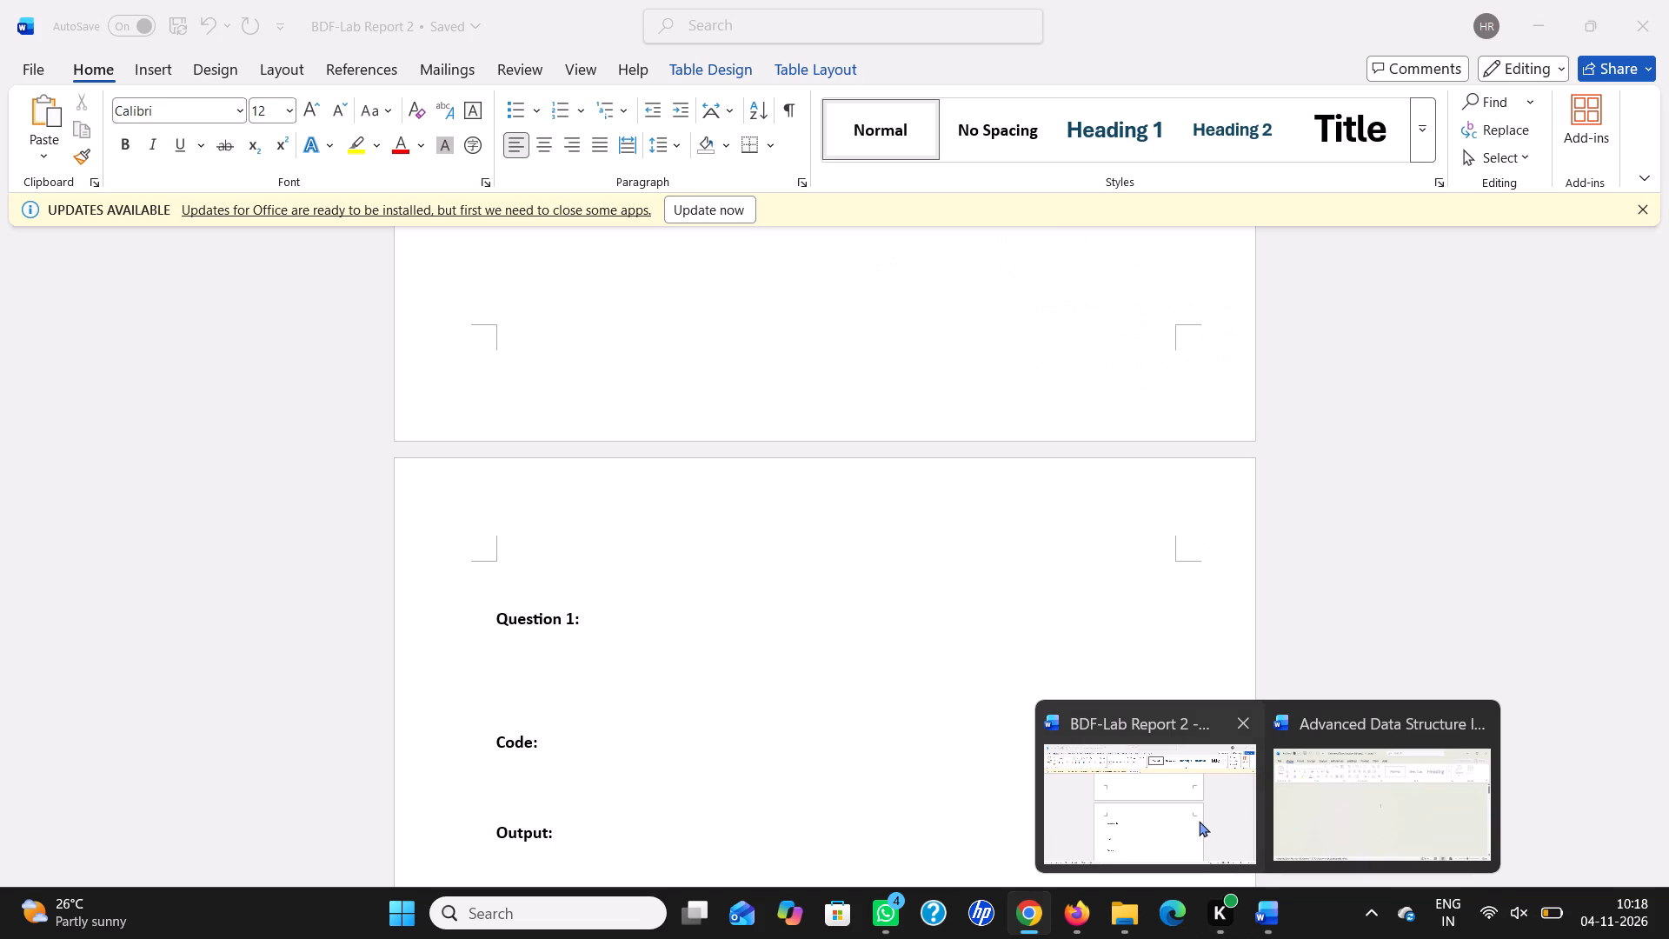
click(708, 646)
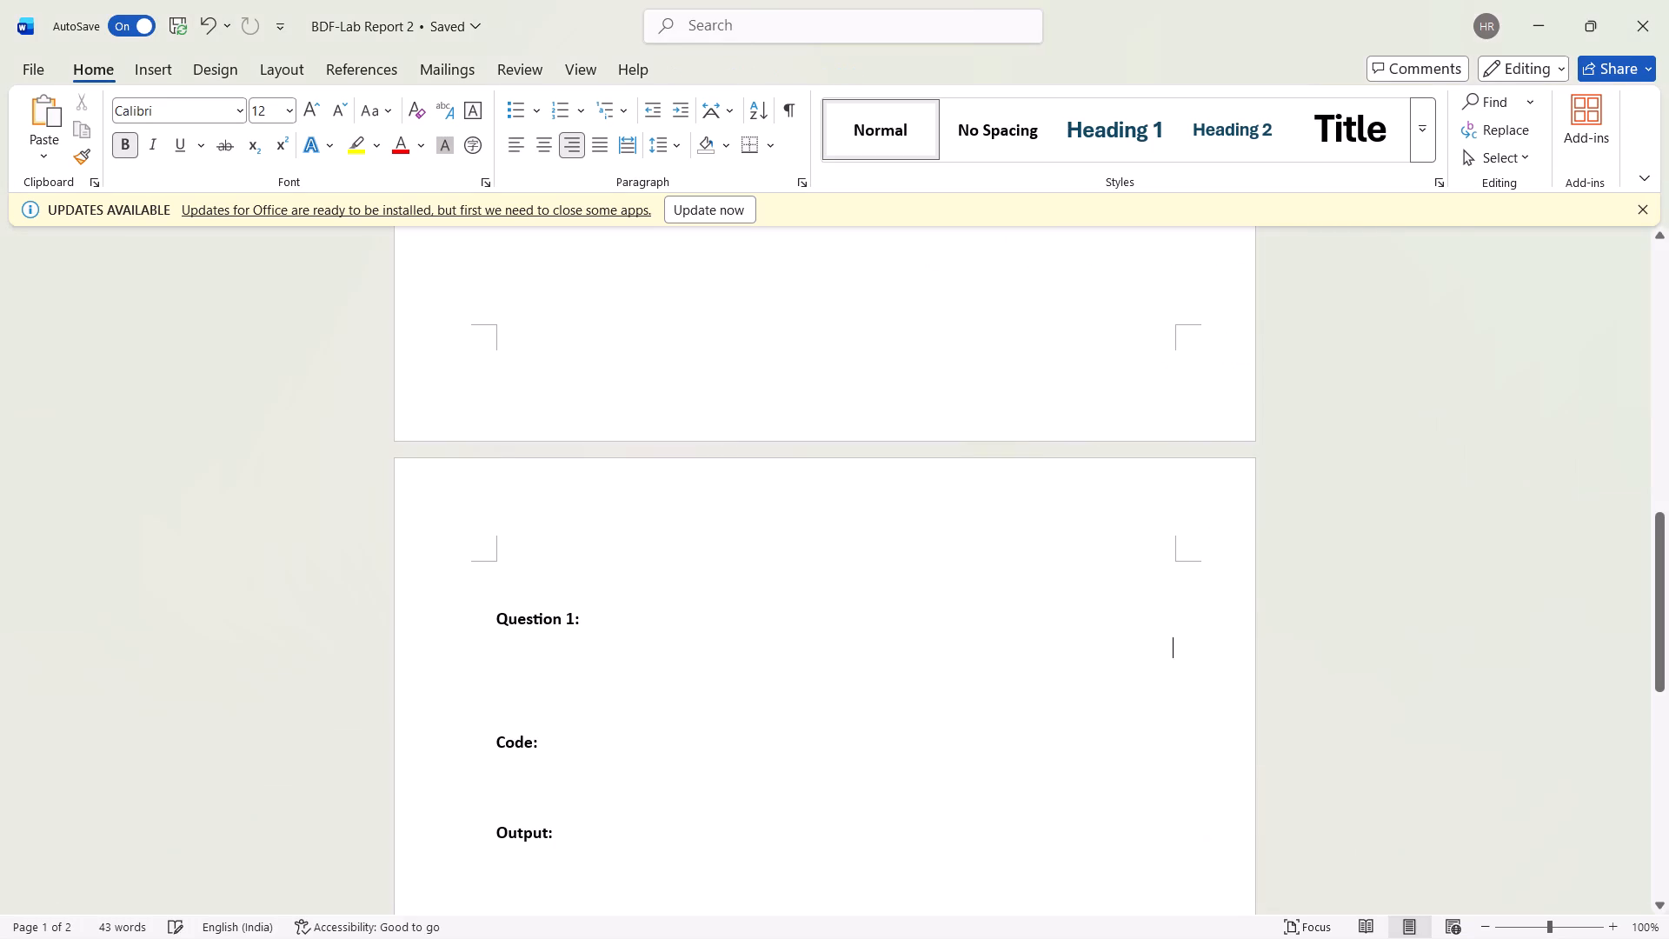
click(669, 624)
key(Return)
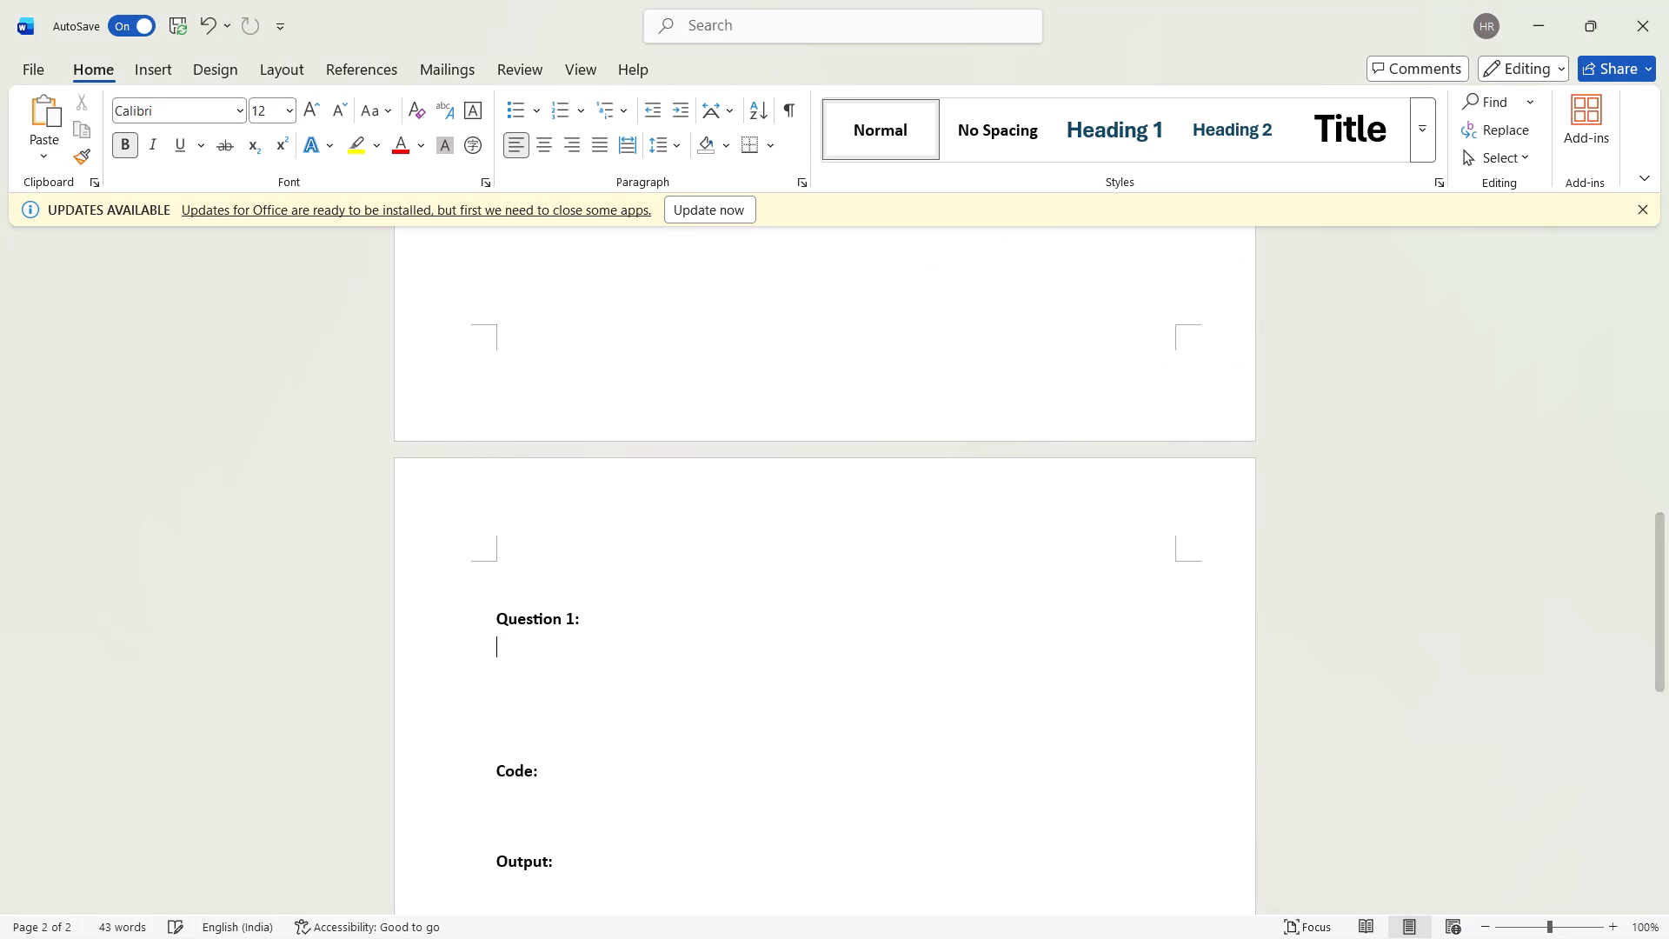
key(ctrl+v)
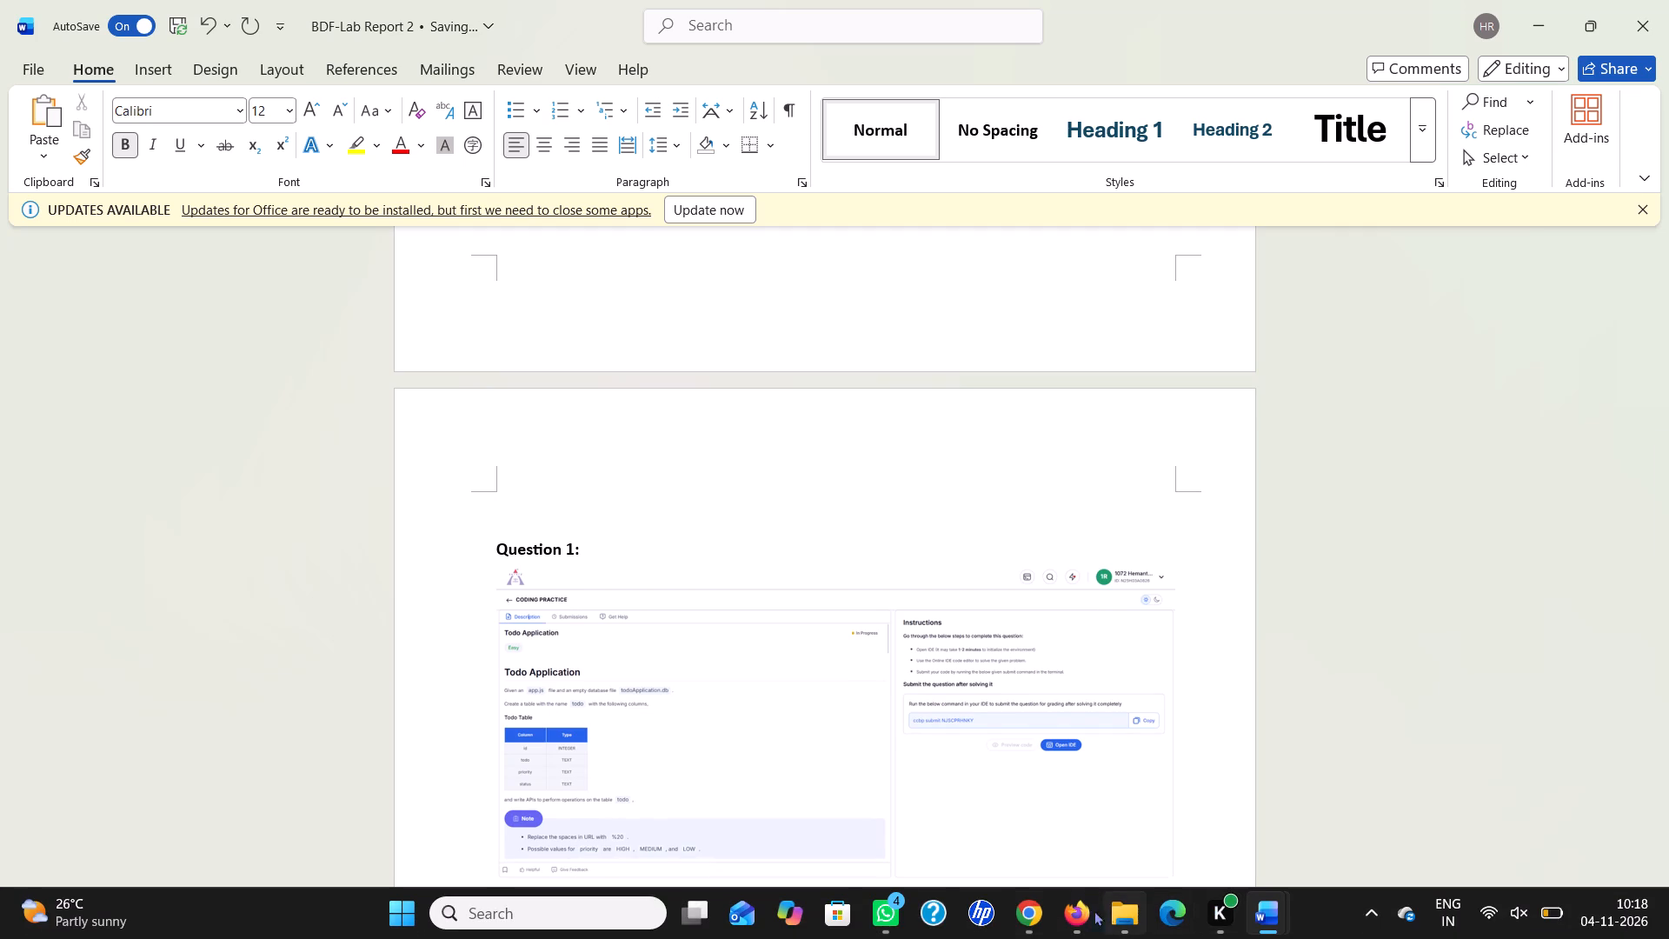
Switch to Chrome and copy a full-width screenshot of the Todo Application submission details, fitting the site header and all functional test cases.
click(1034, 805)
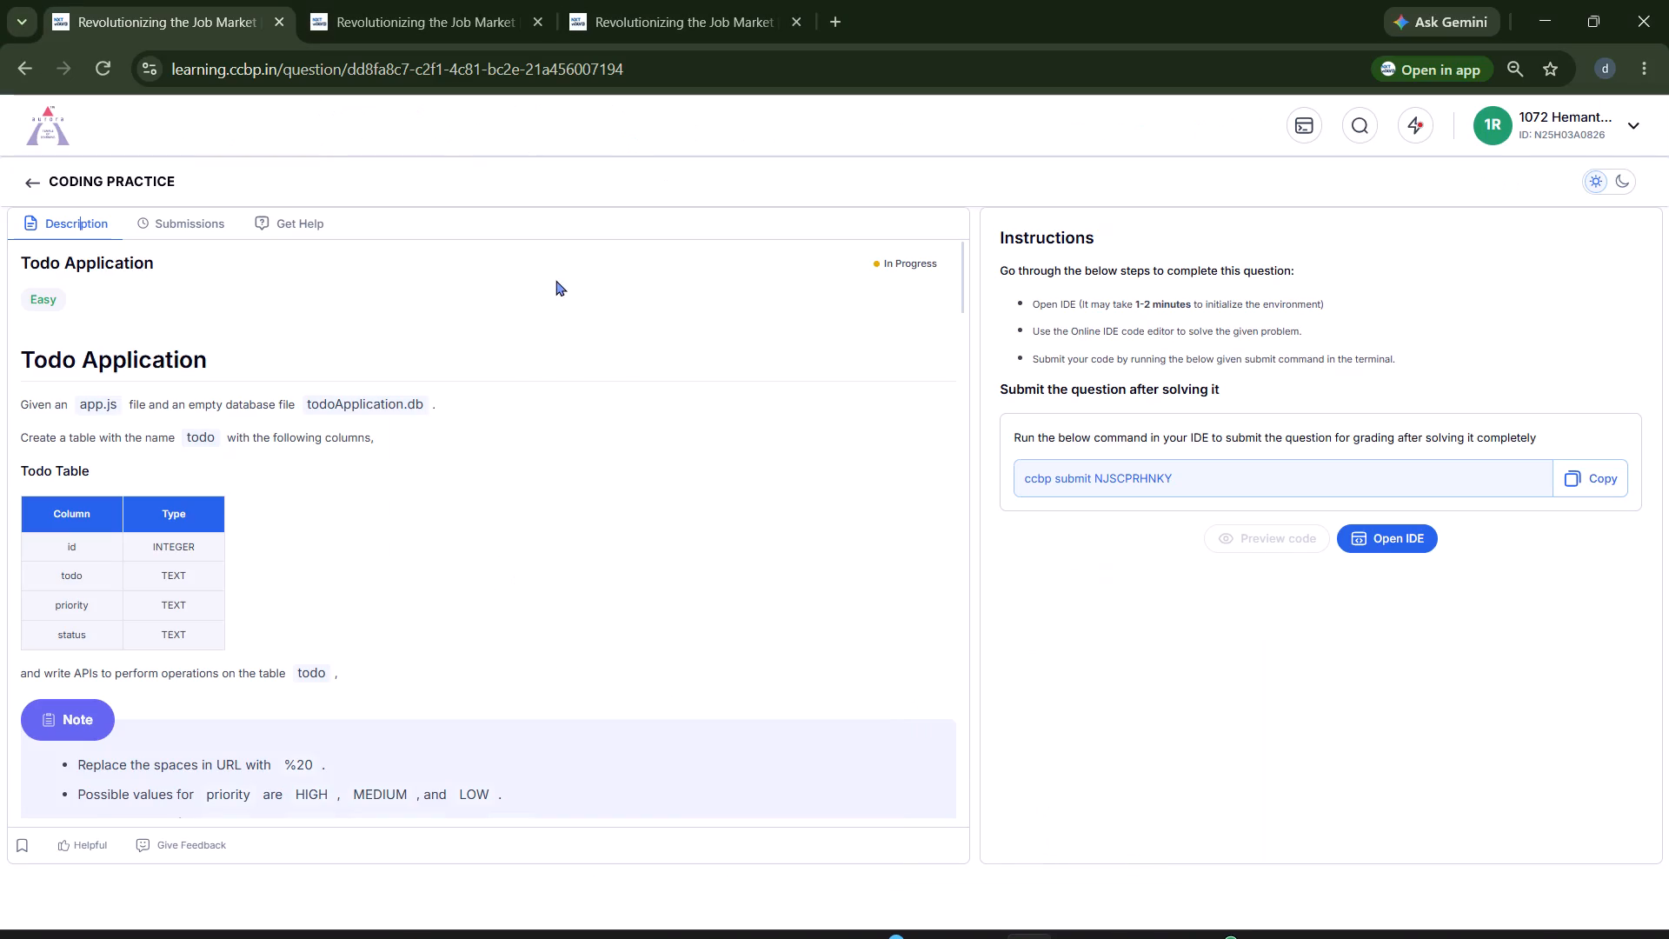
click(470, 0)
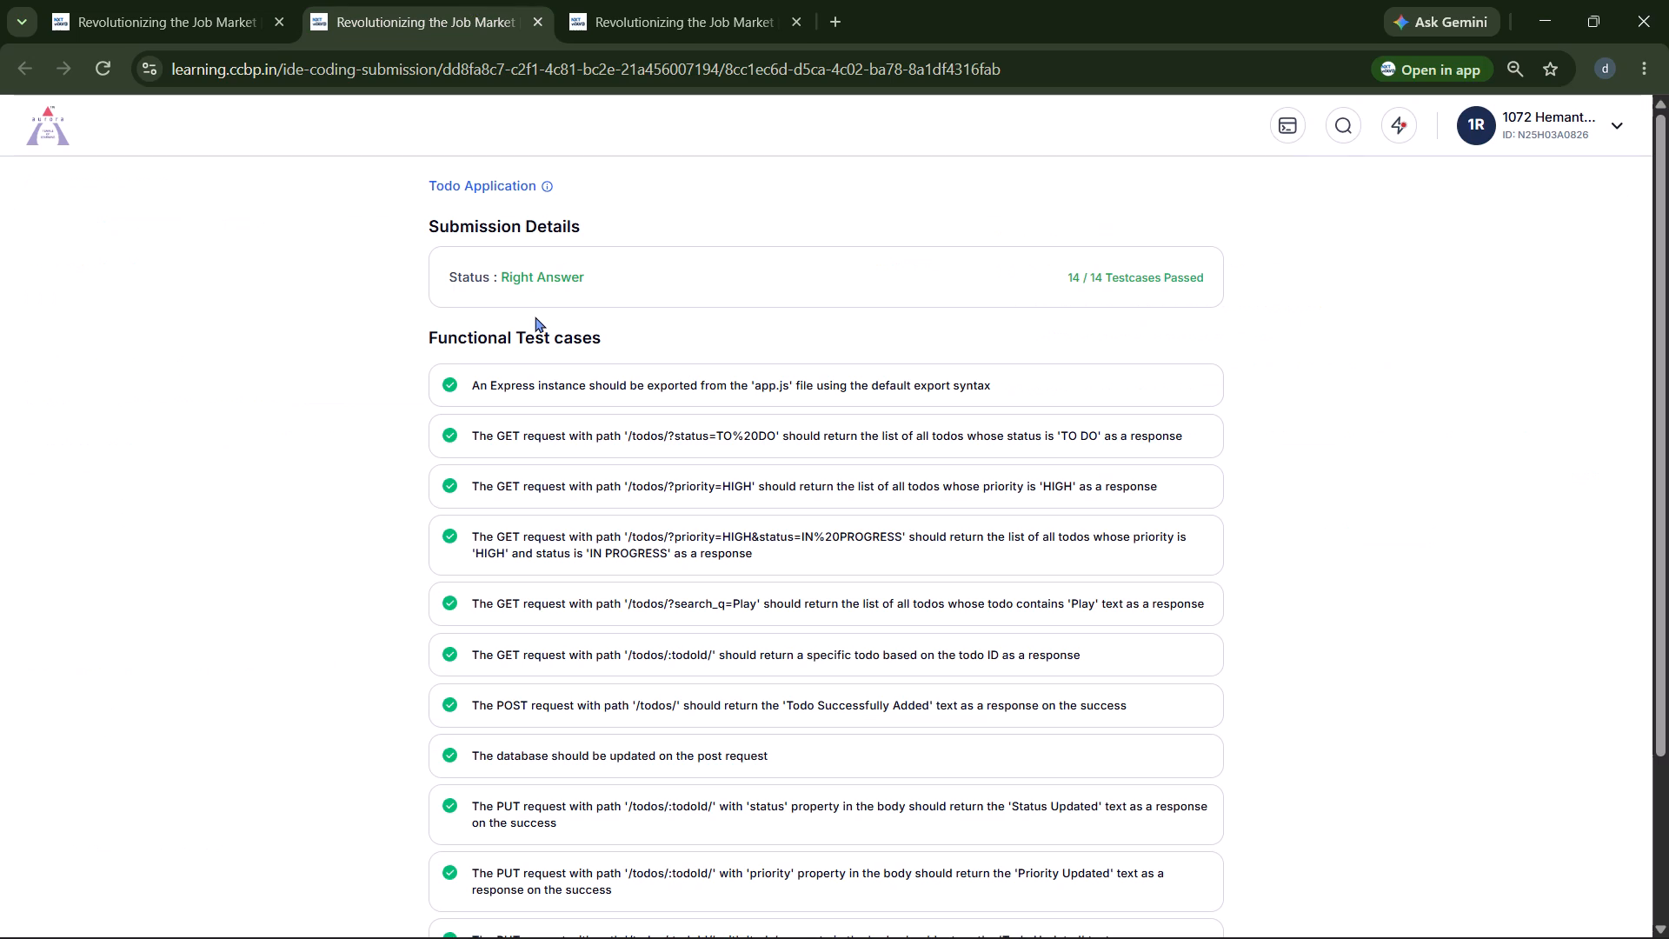
key(ctrl+minus)
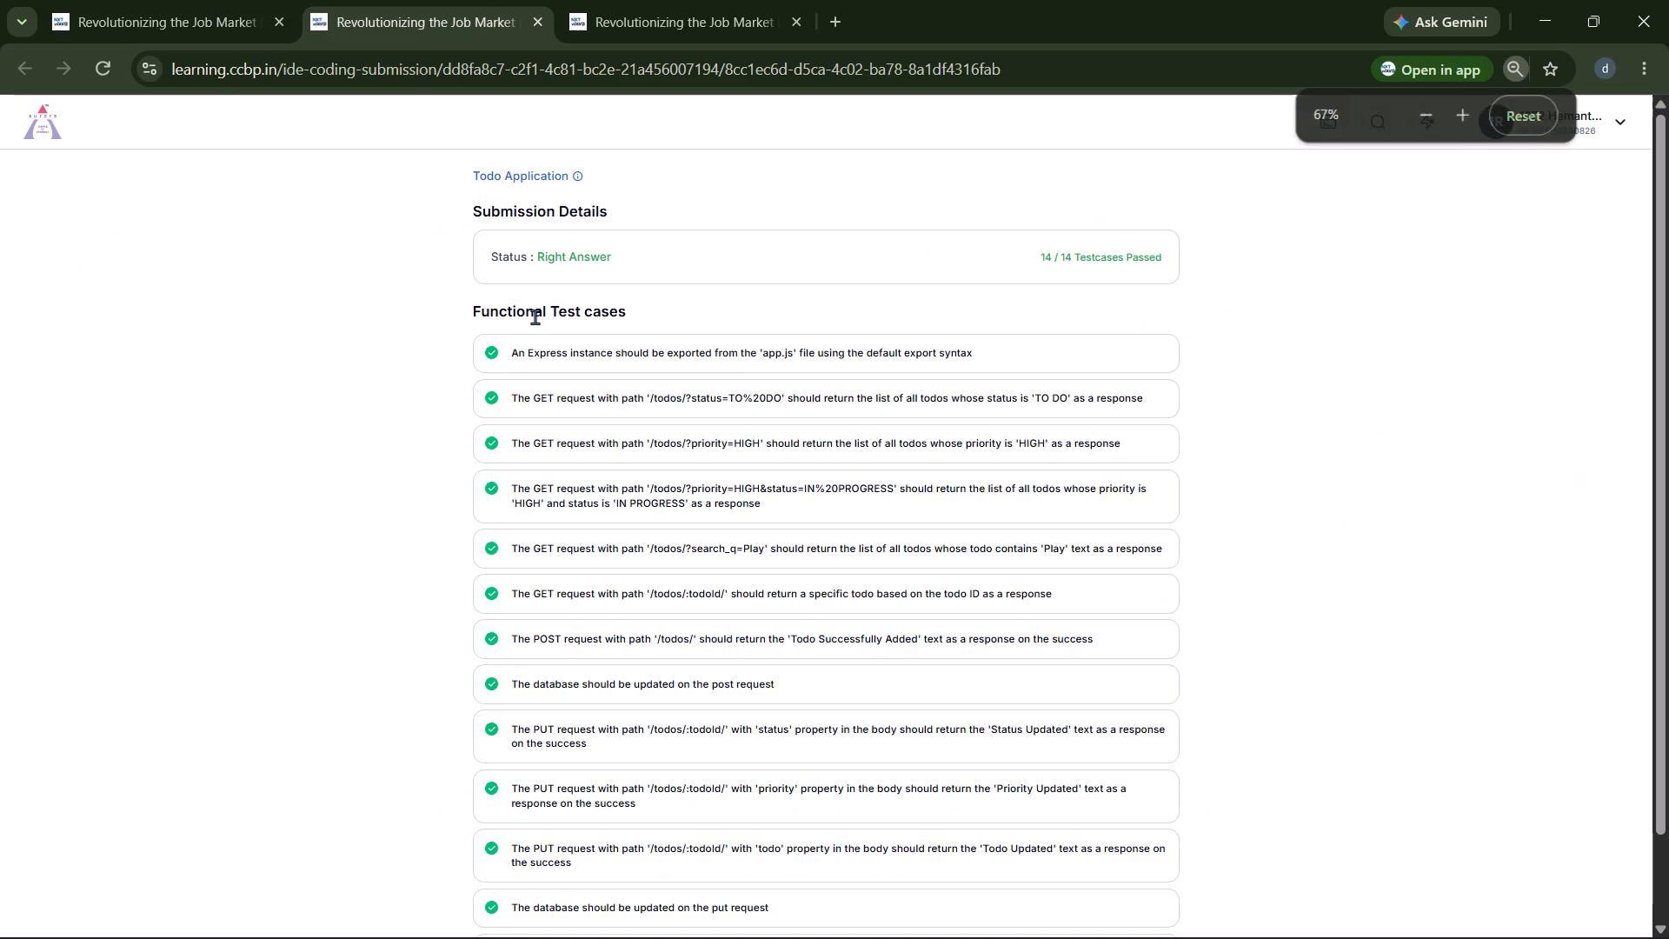
key(ctrl+minus)
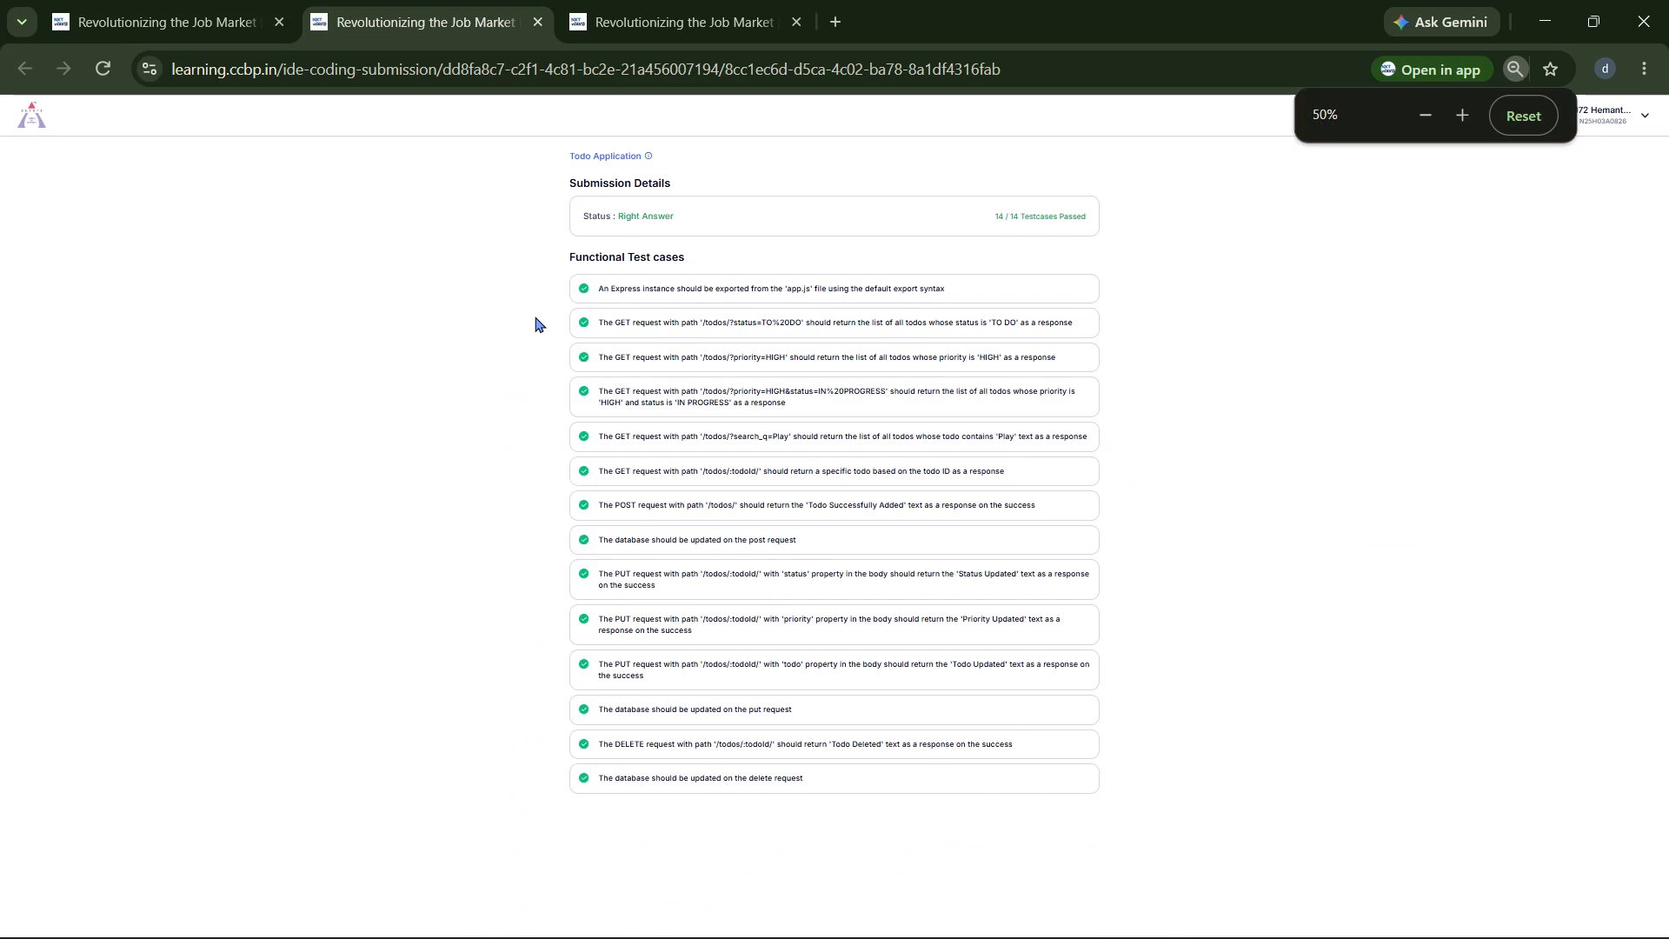
key(ctrl+plus)
scroll(598, 497, down, 1)
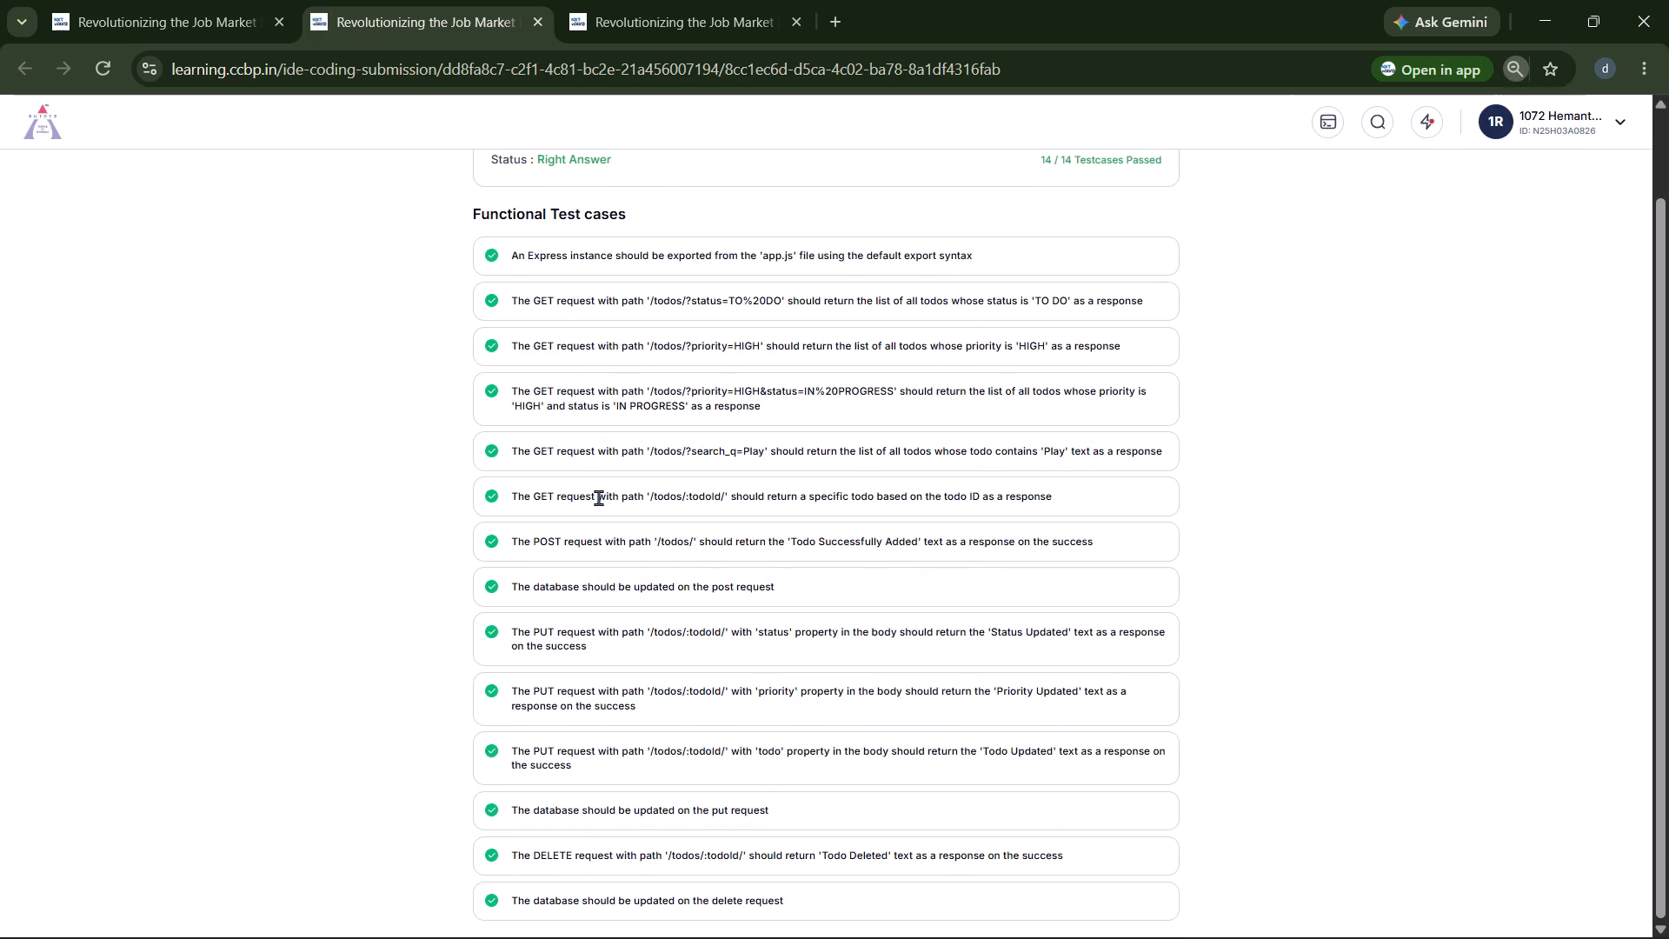
scroll(598, 497, up, 1)
key(ctrl+minus)
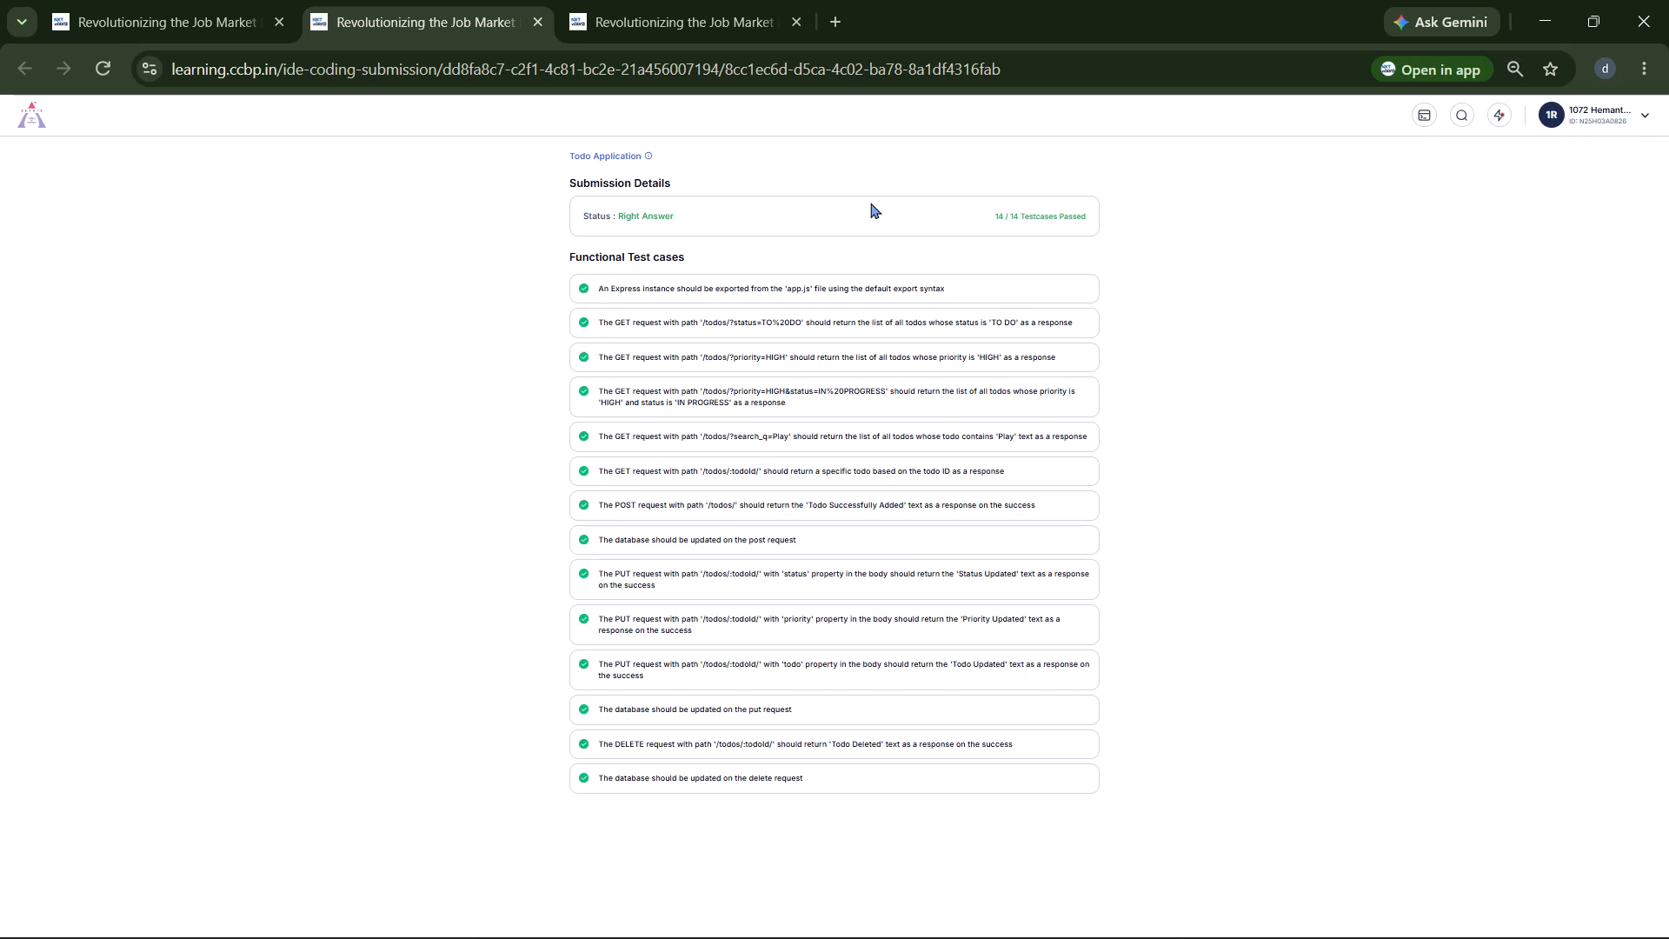
key(Print)
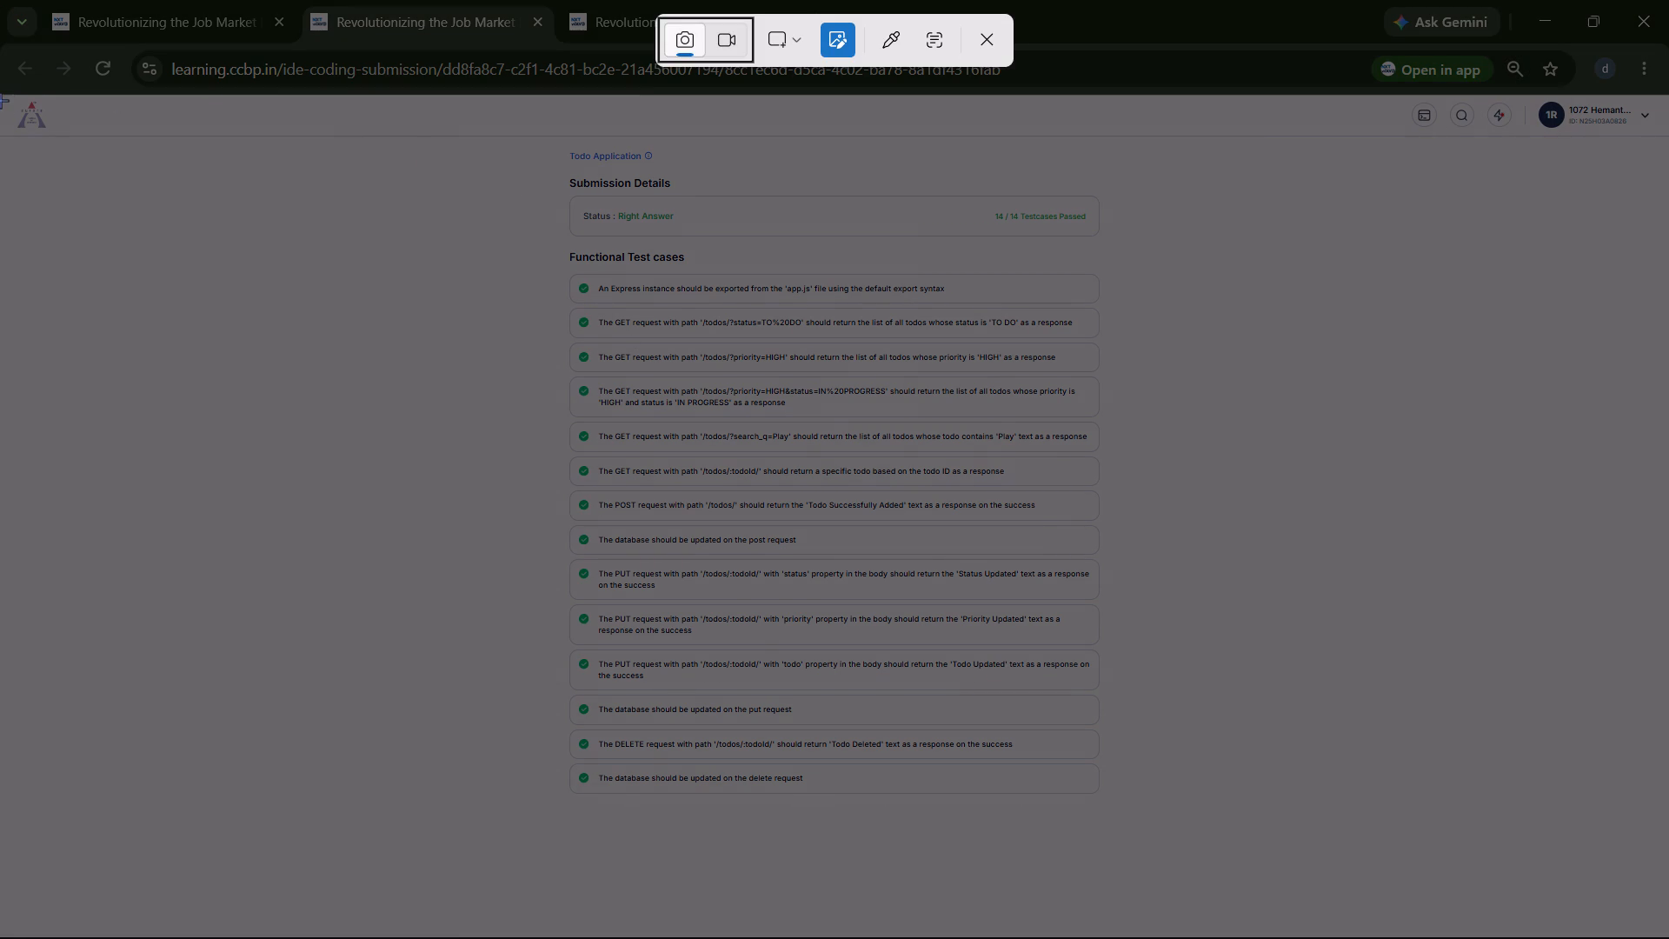
drag(0, 95, 1477, 679)
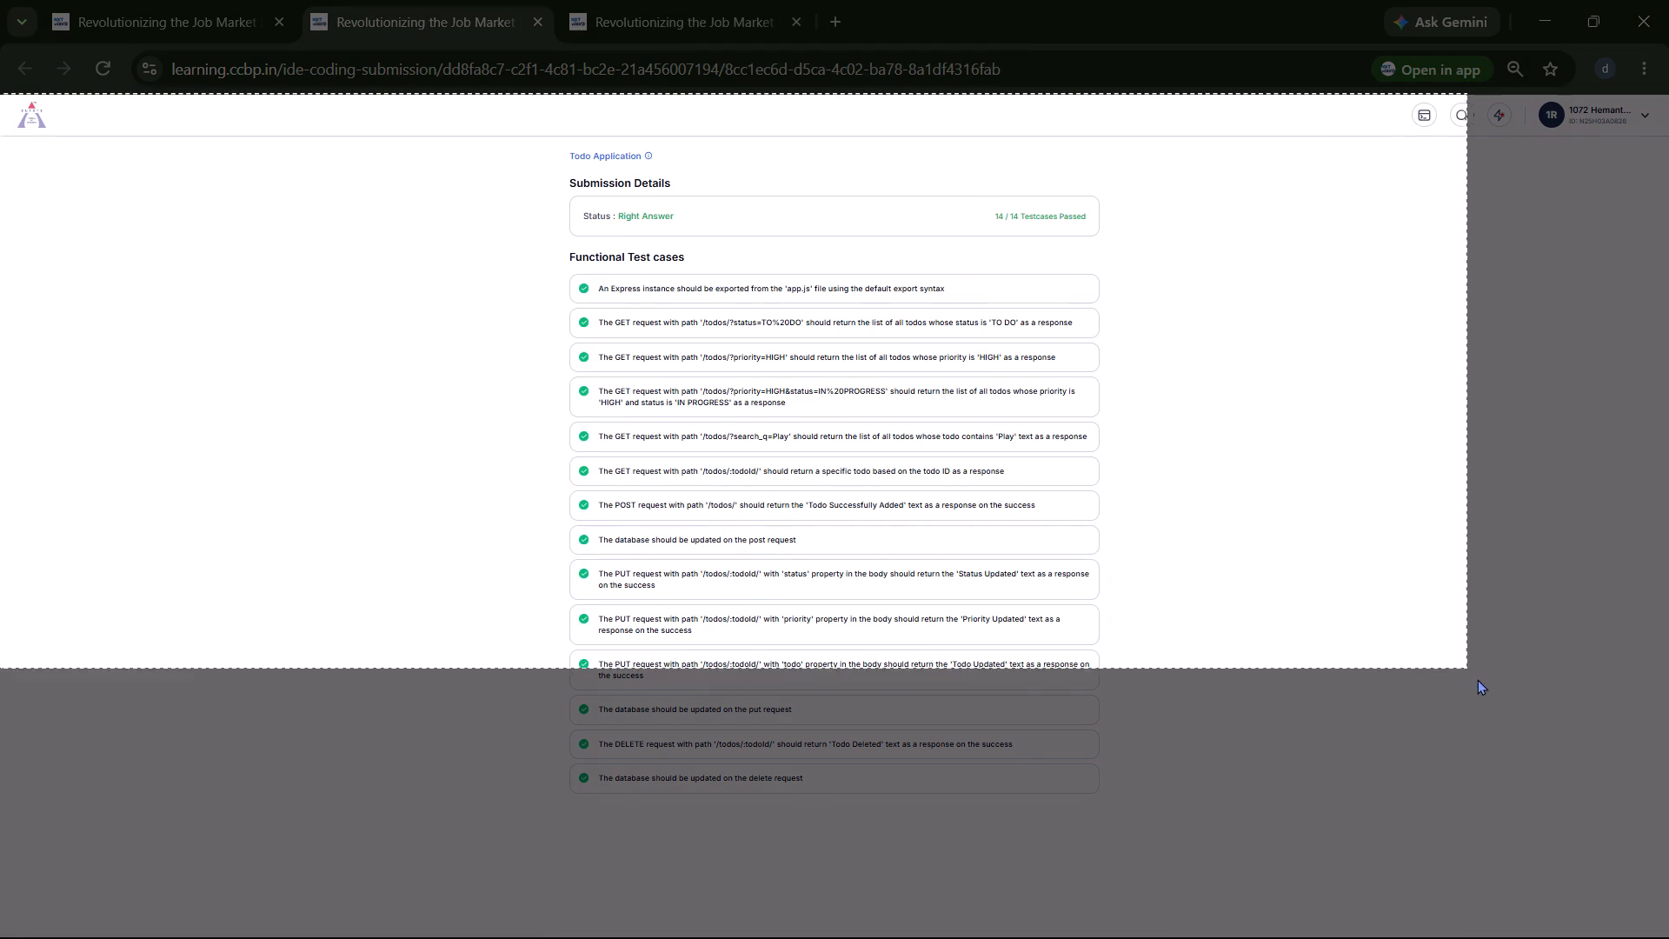
drag(1477, 679, 1668, 855)
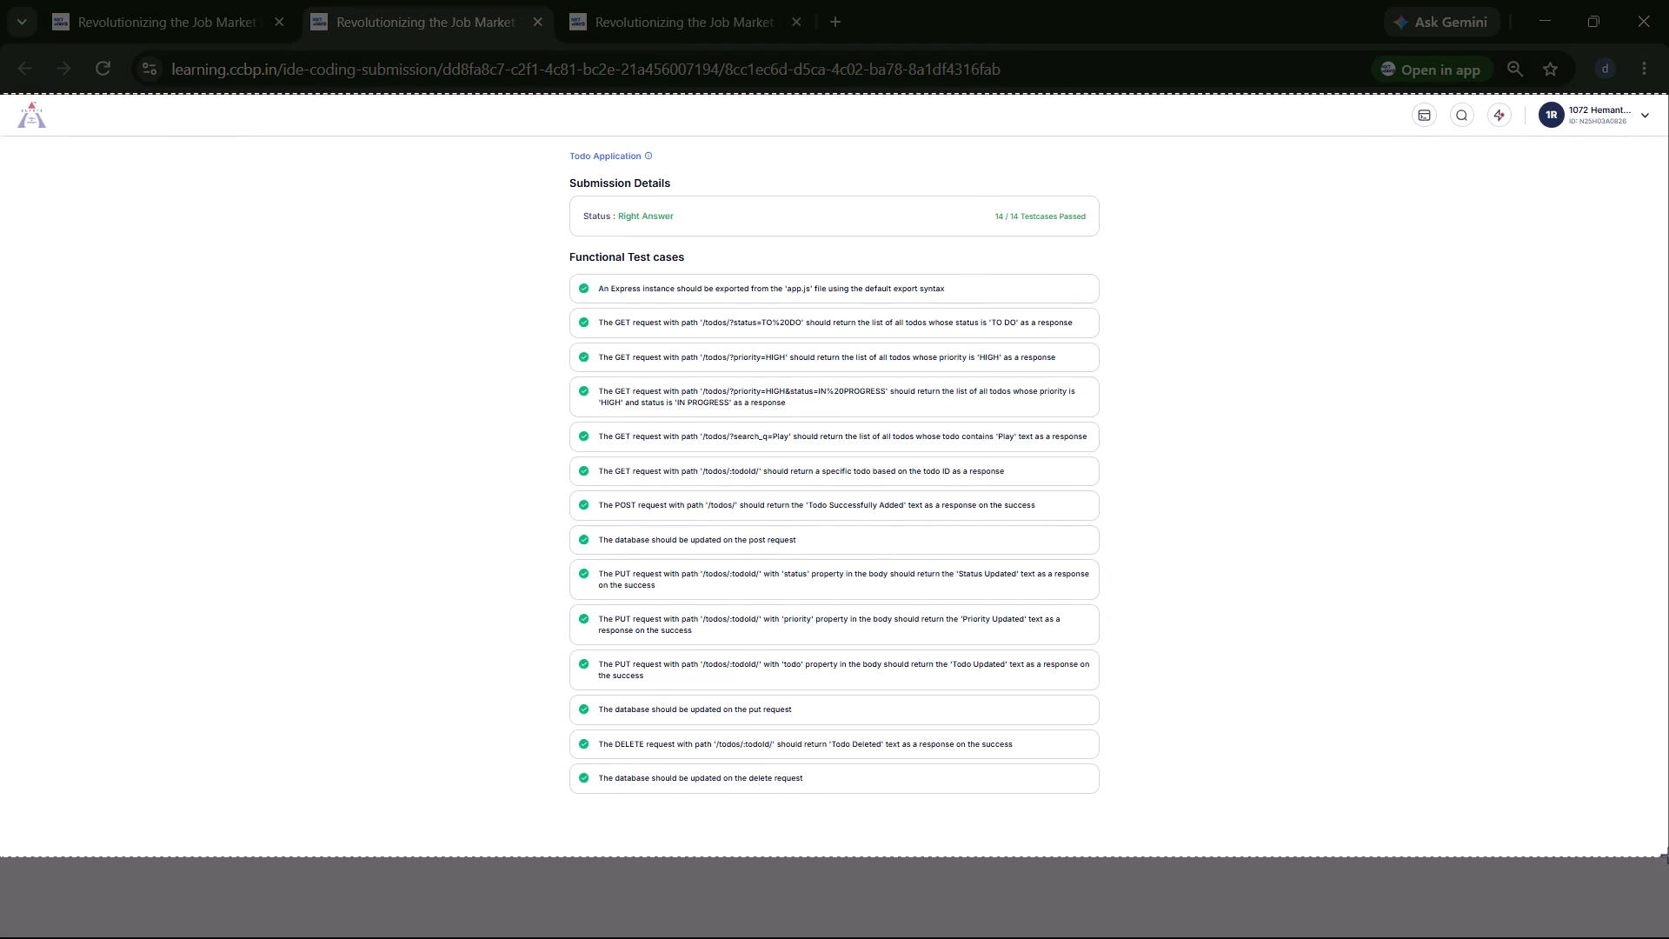
drag(1668, 855, 1668, 853)
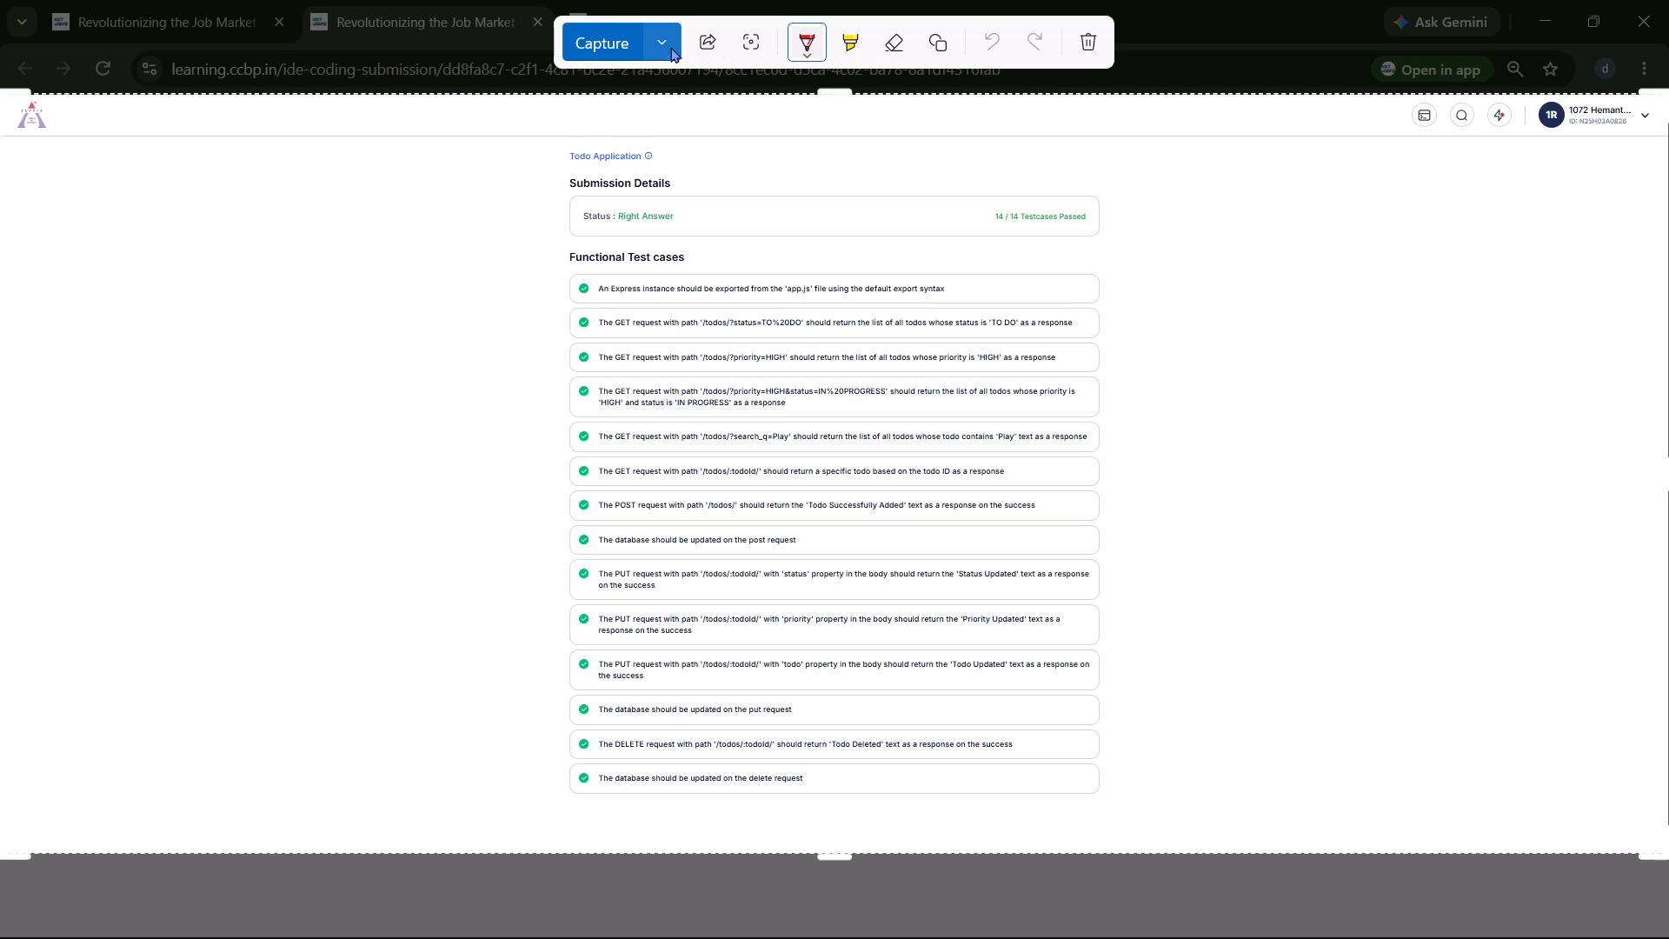
click(670, 47)
click(675, 171)
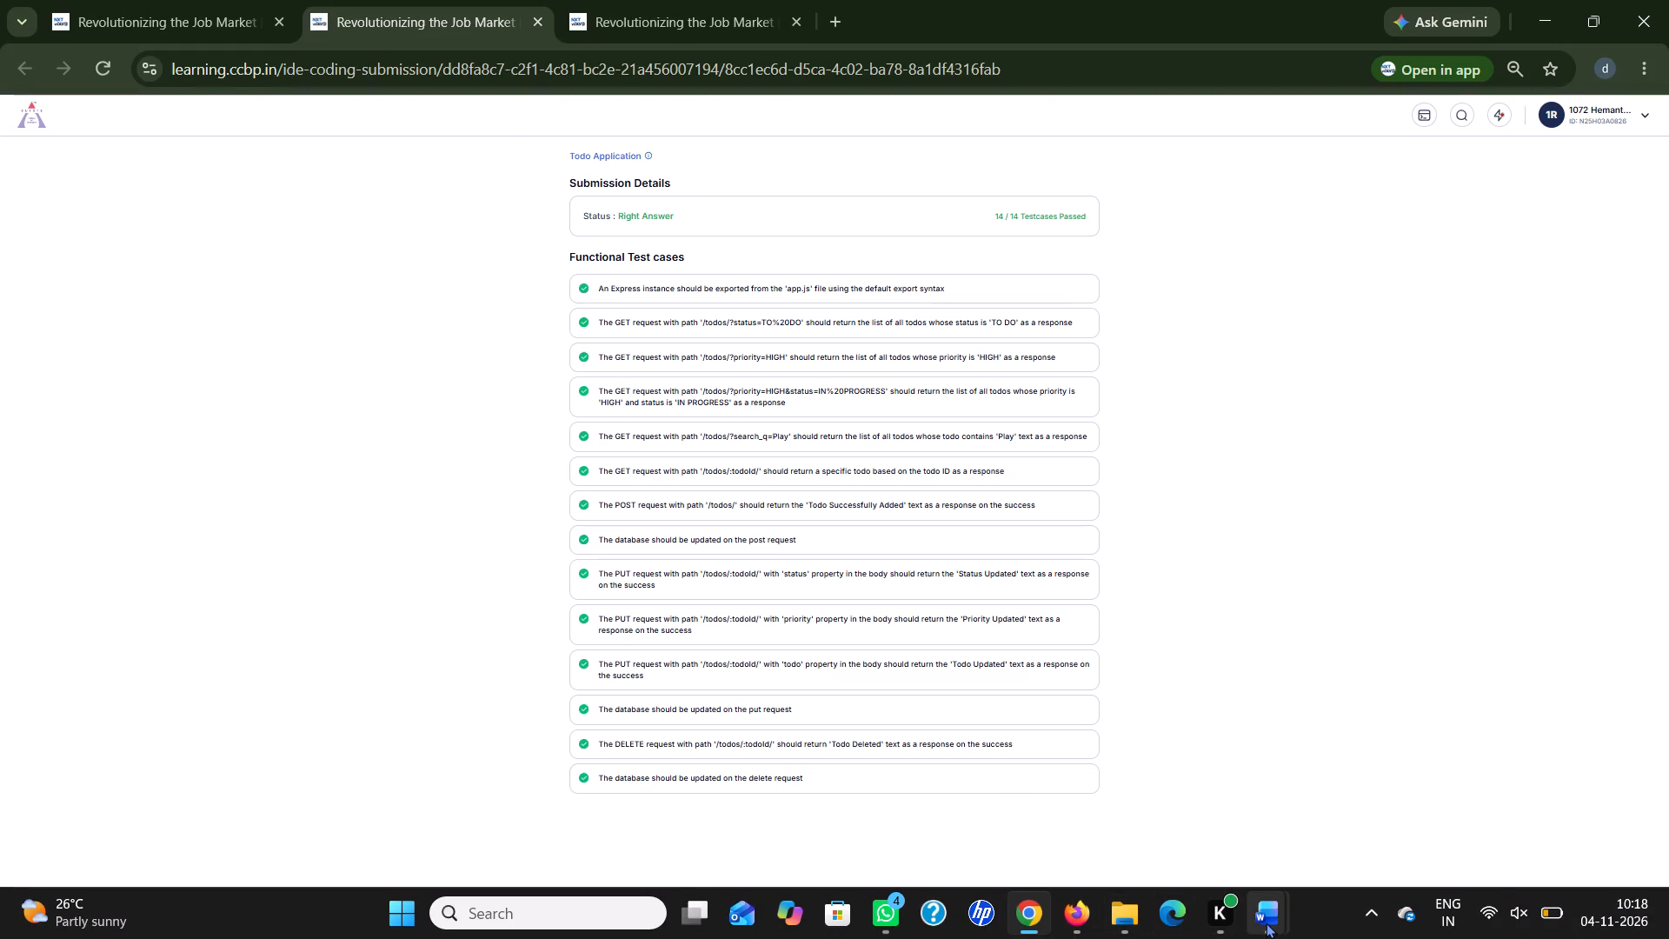
Switch to BDF-Lab Report 2 in Word and paste the submission details screenshot on a new line below the Output heading.
click(1181, 802)
scroll(907, 722, down, 1)
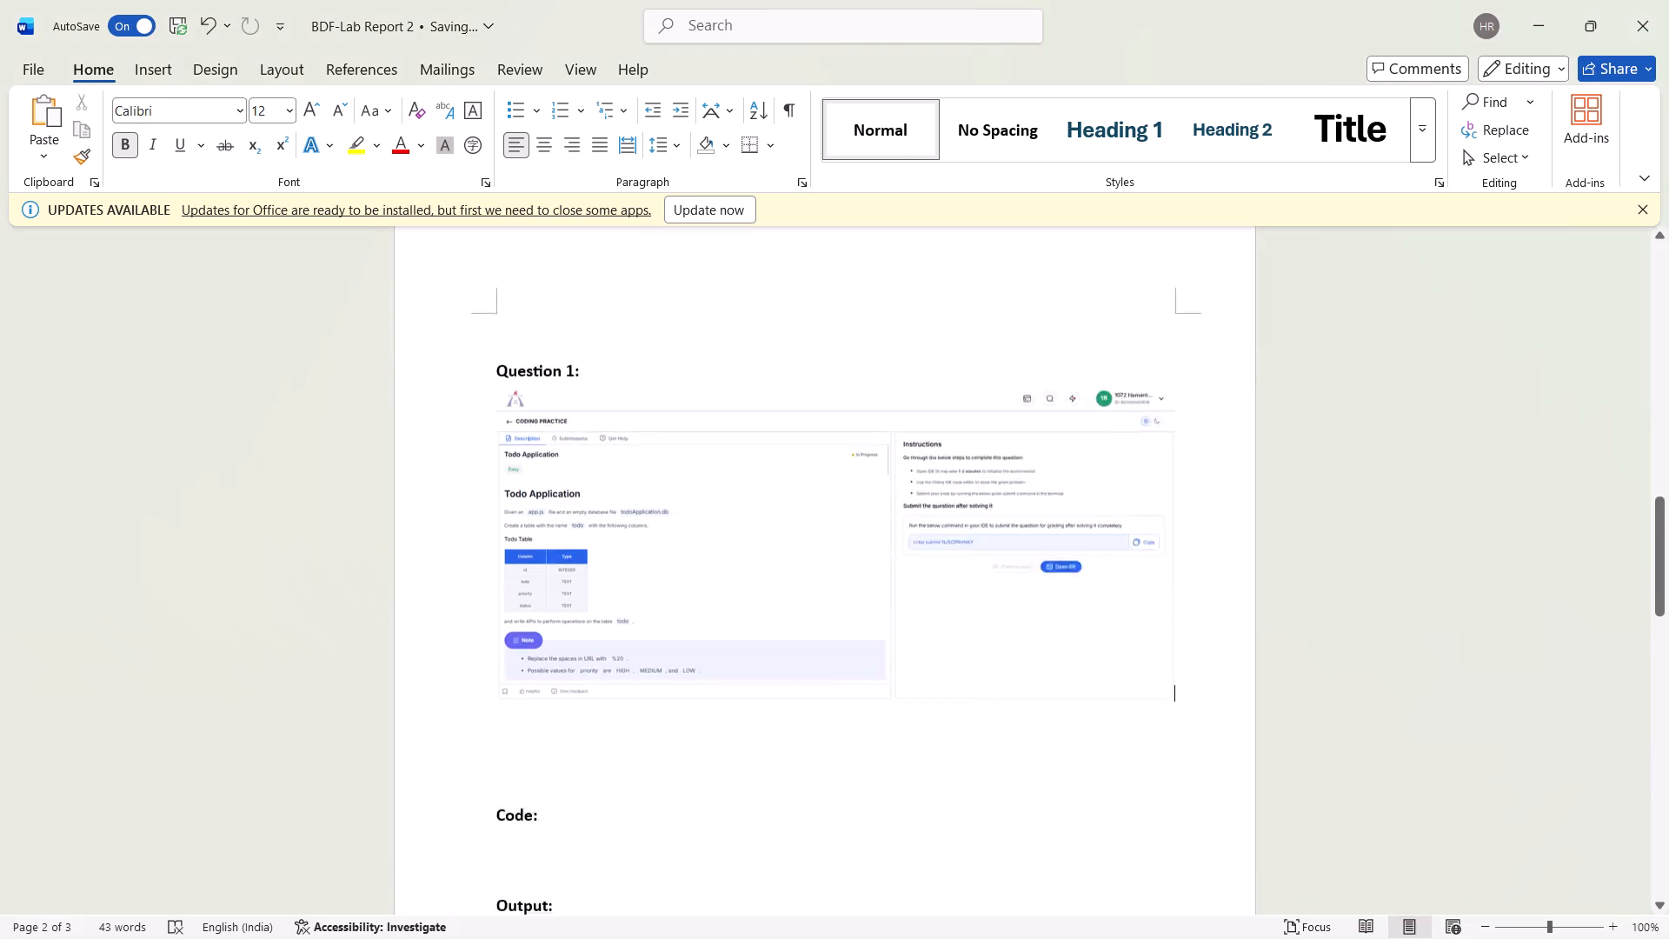
scroll(907, 722, down, 1)
click(608, 608)
key(Return)
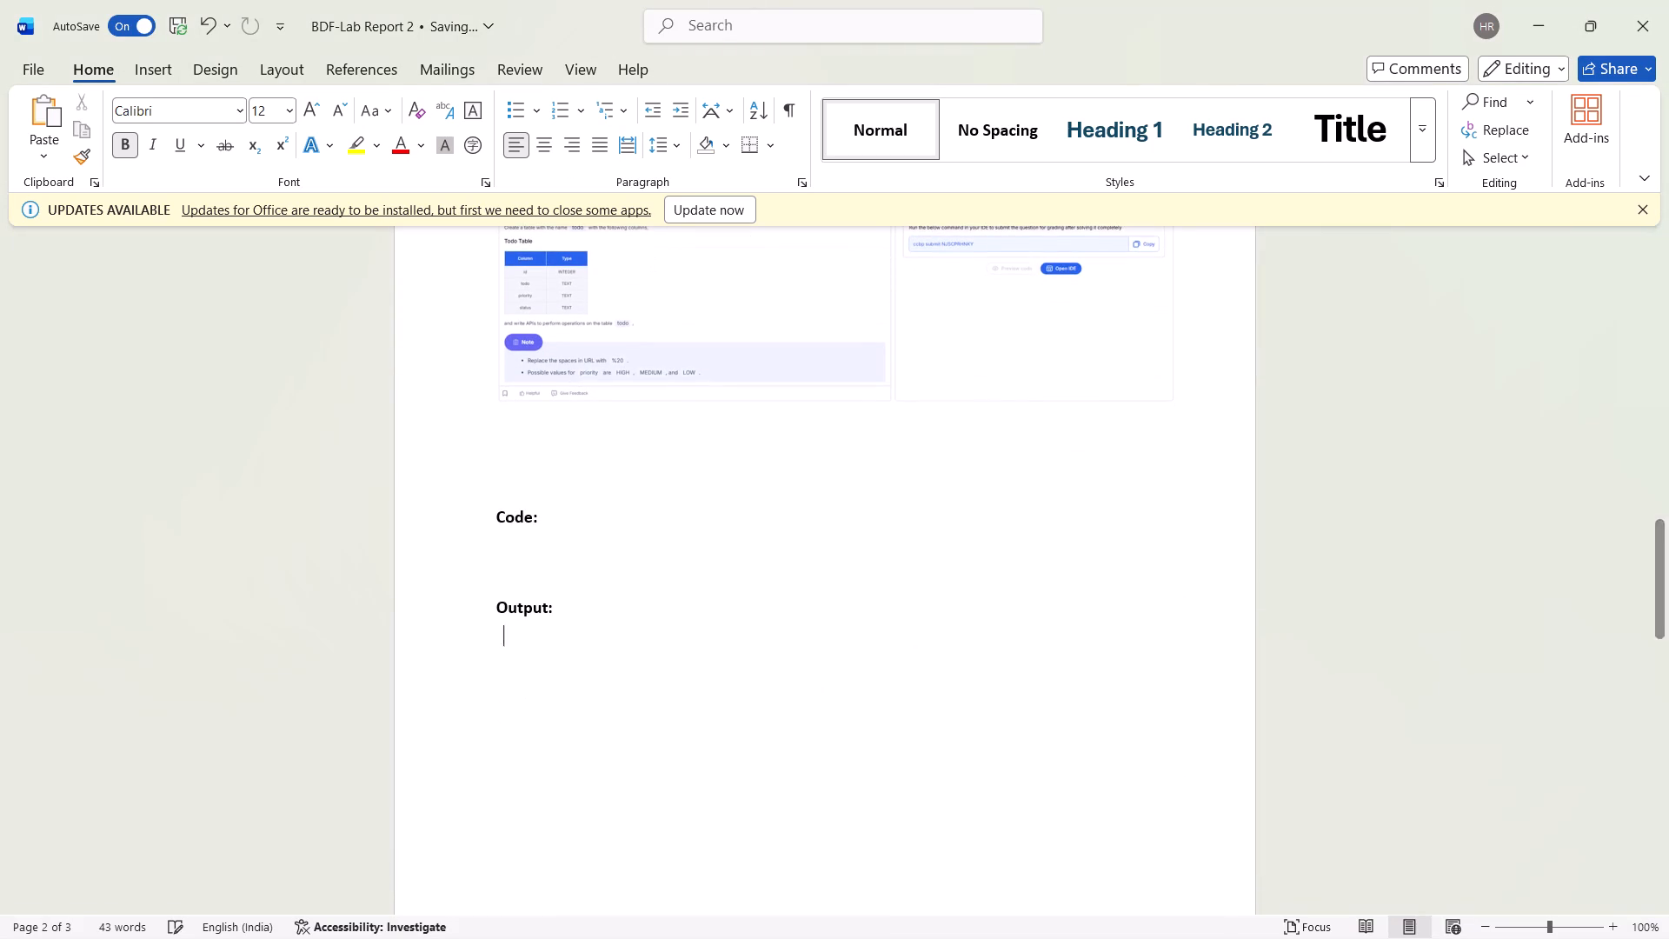
key(ctrl+v)
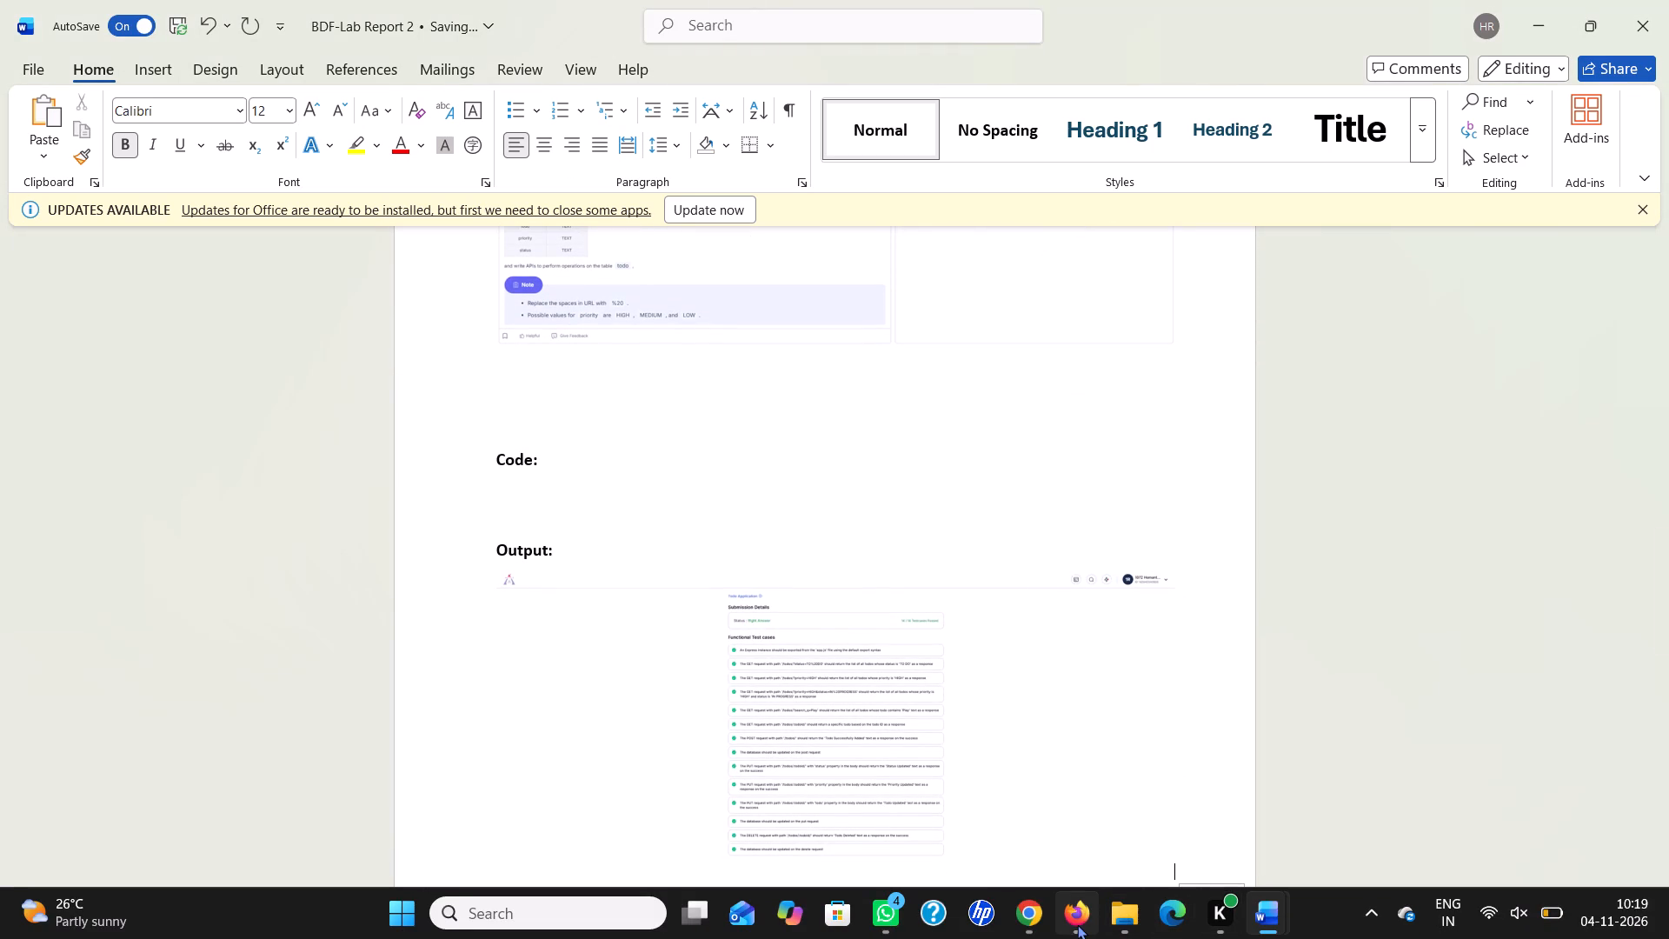
Switch to the coding IDE in Chrome, collapse the terminal, and copy a full-width screenshot of the IDE showing app.js from line 1.
click(1019, 808)
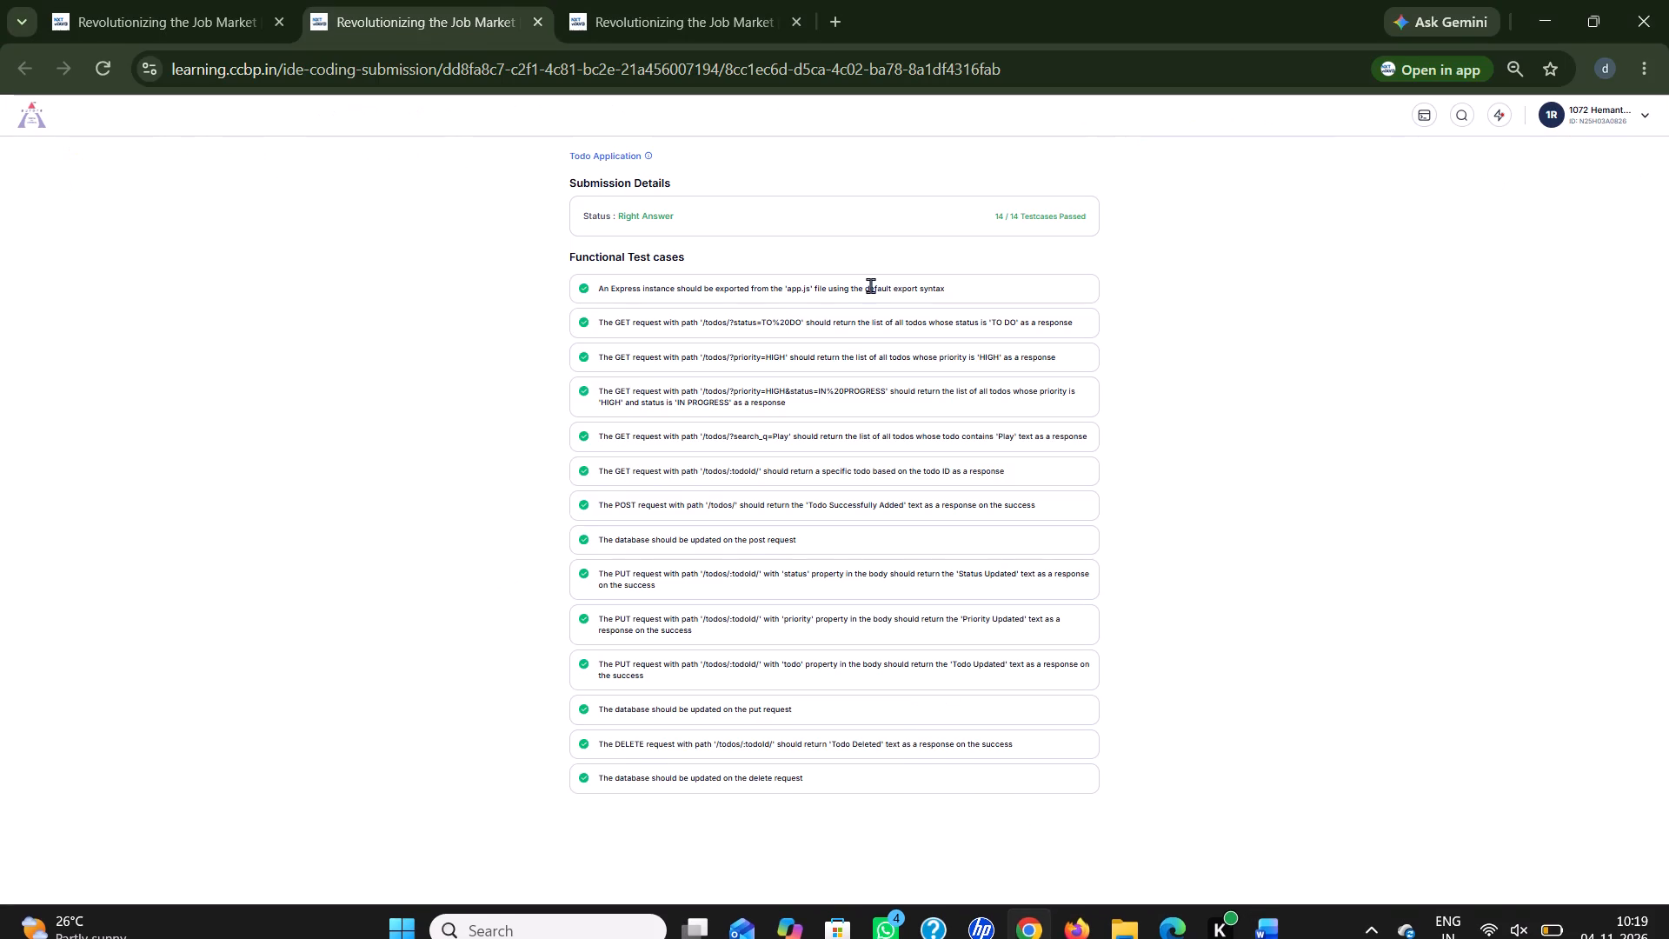
click(700, 0)
scroll(689, 434, up, 2)
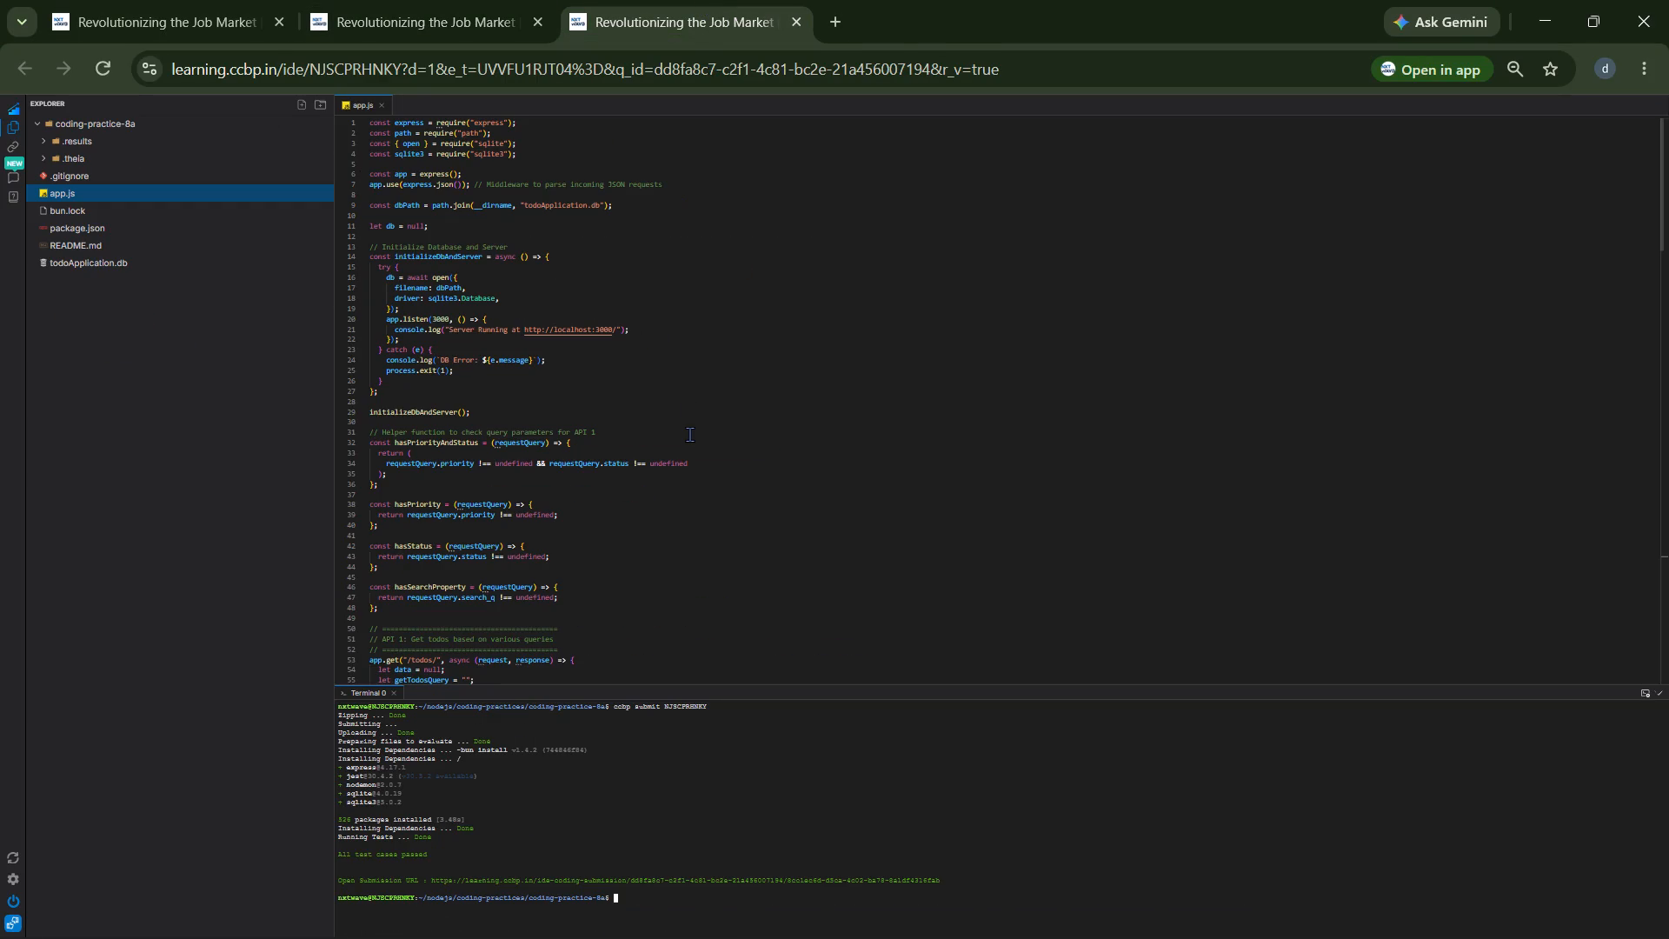
key(ctrl+plus)
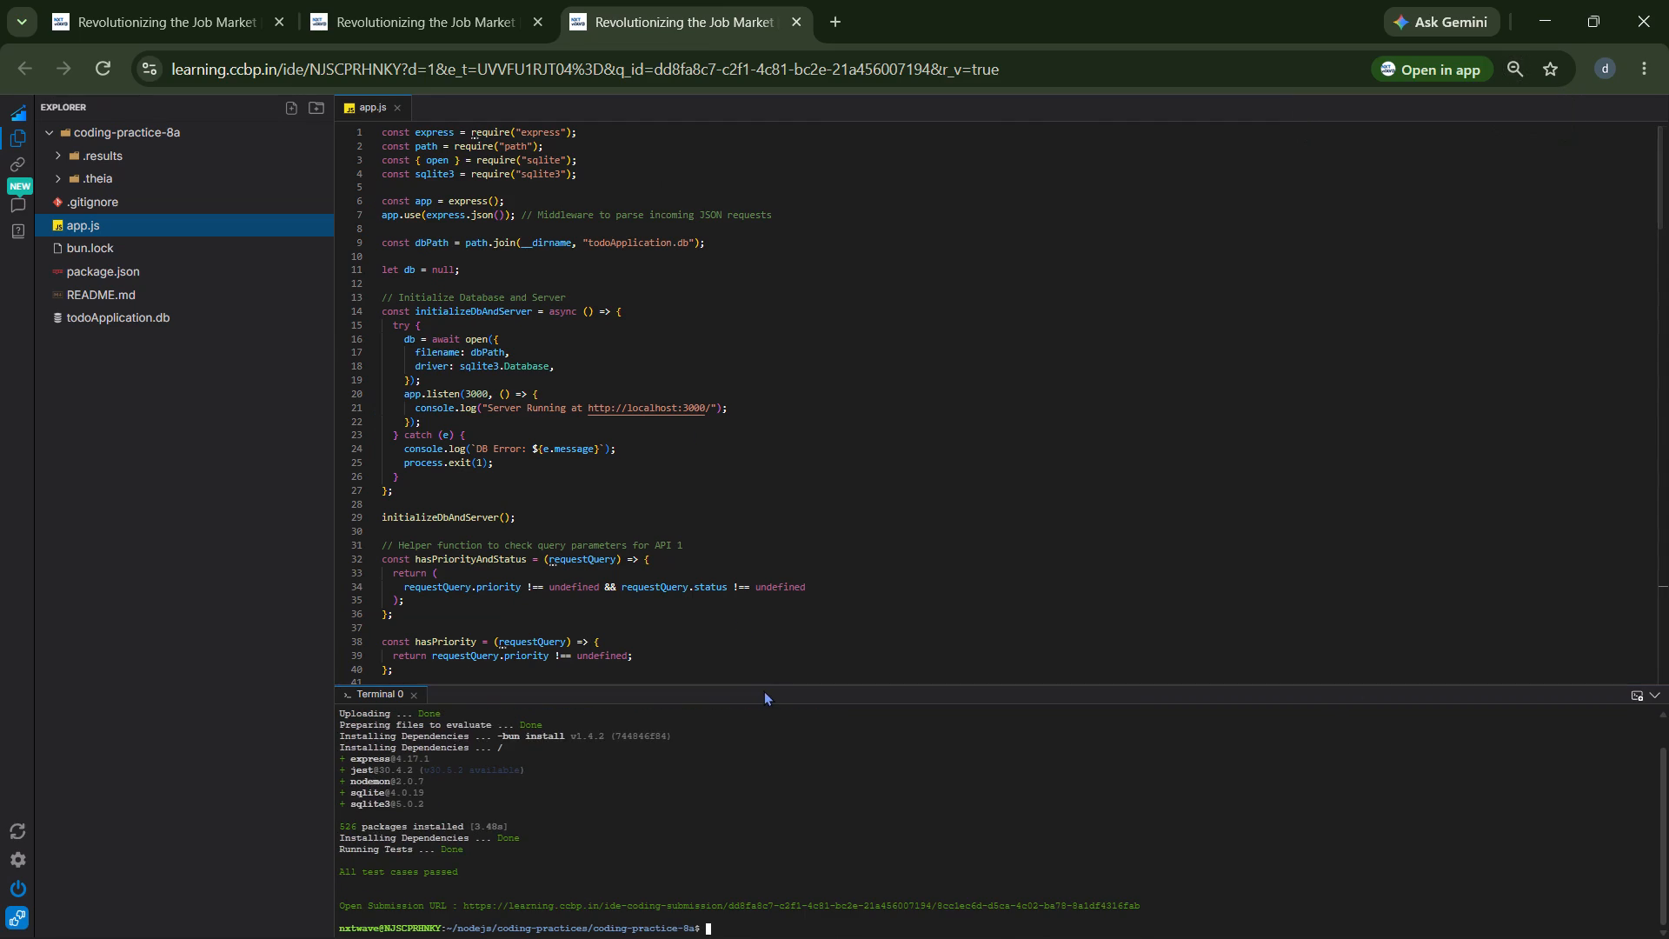
drag(766, 685, 767, 938)
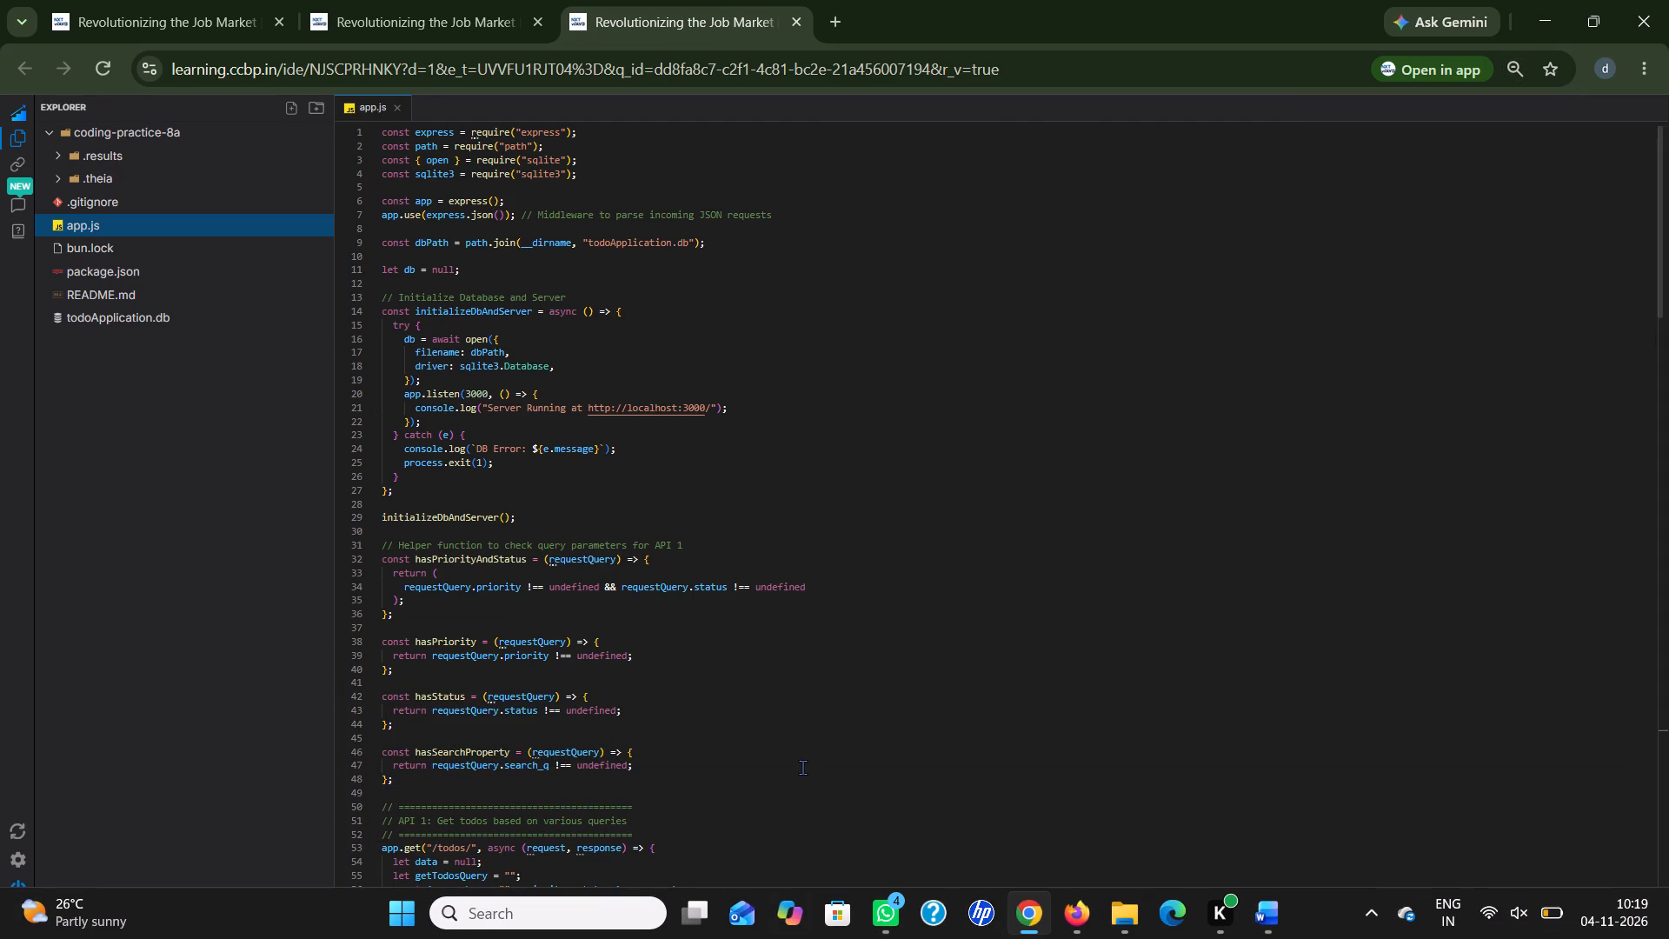
key(Print)
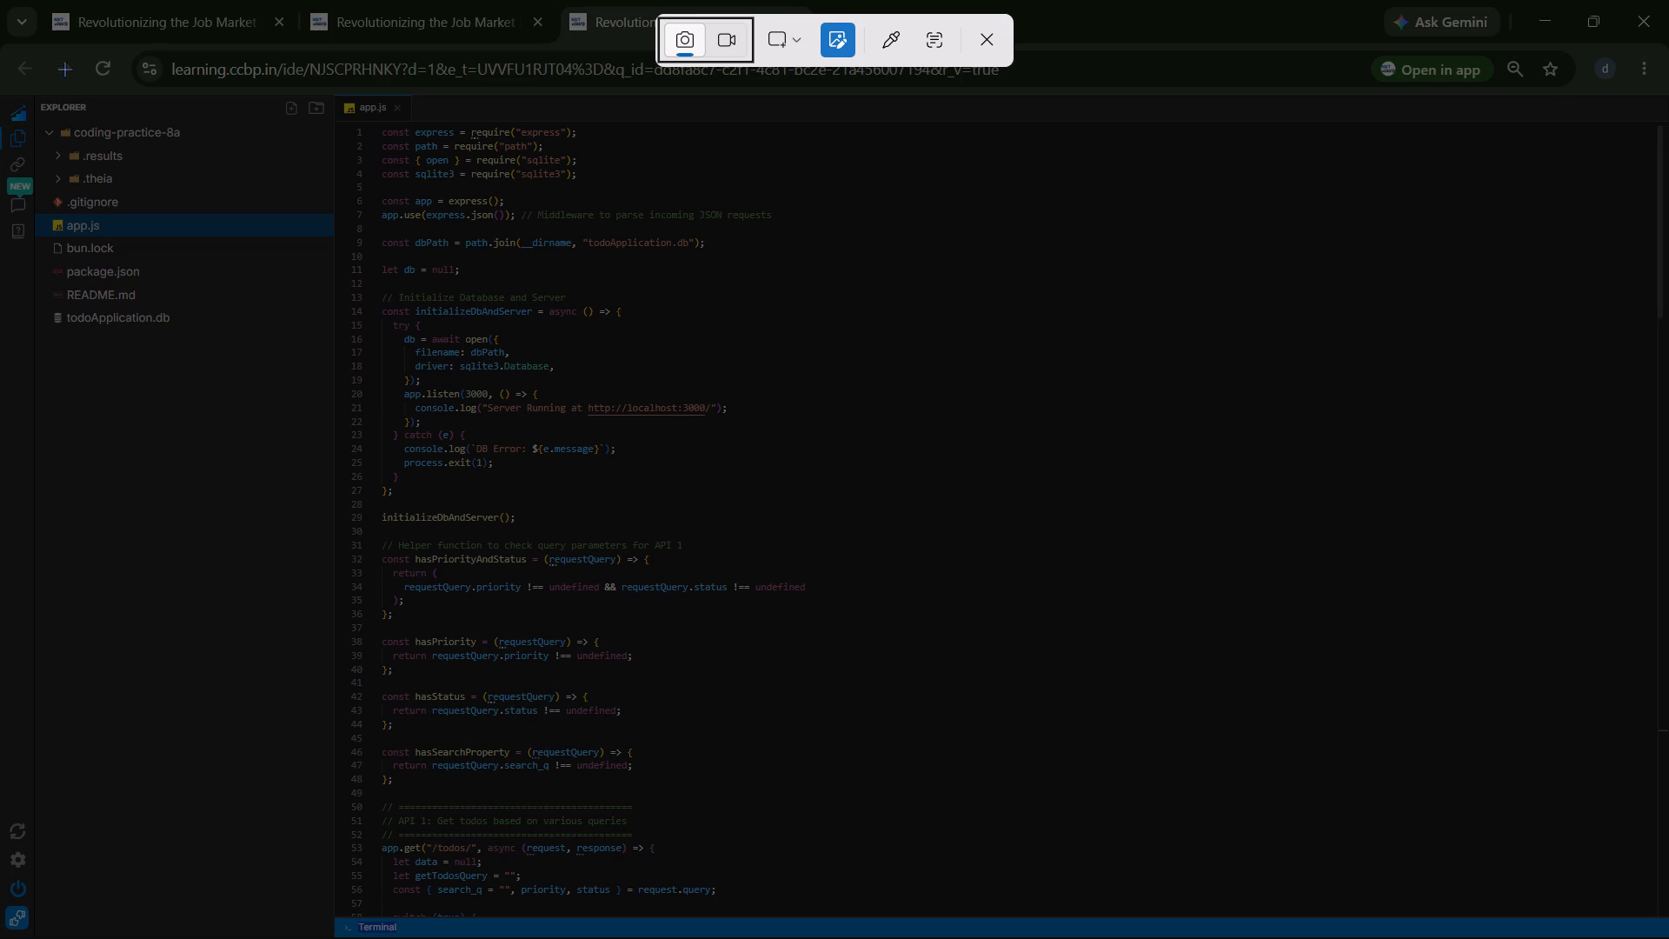
drag(3, 98, 924, 621)
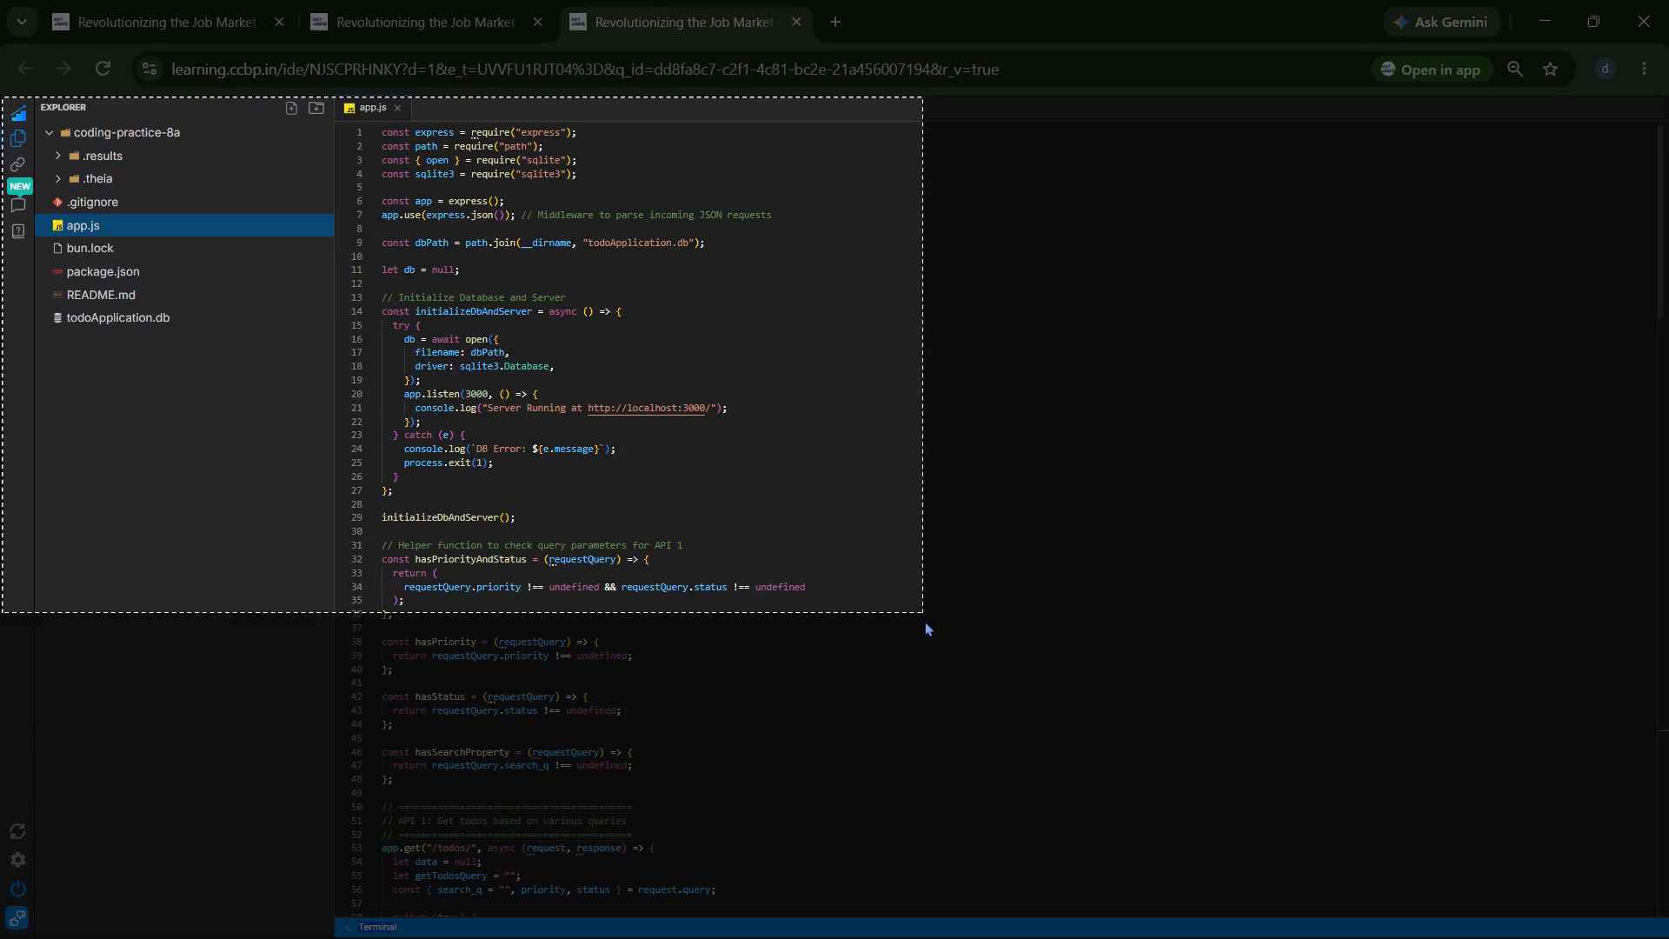
drag(924, 621, 1272, 933)
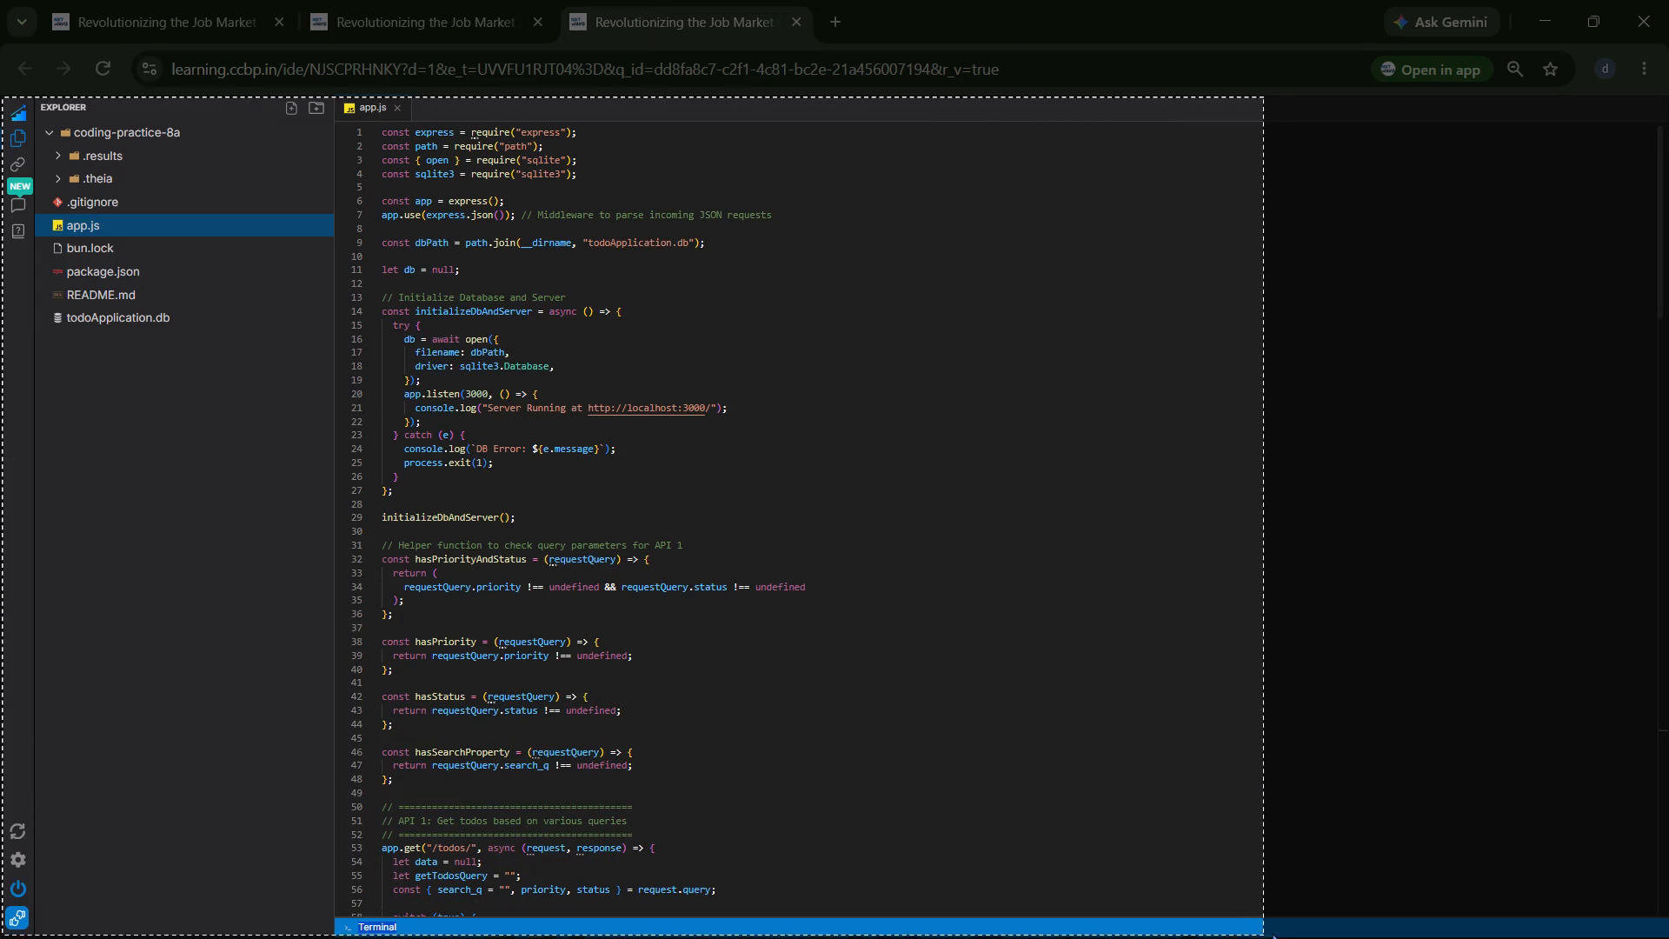
drag(1272, 933, 1568, 932)
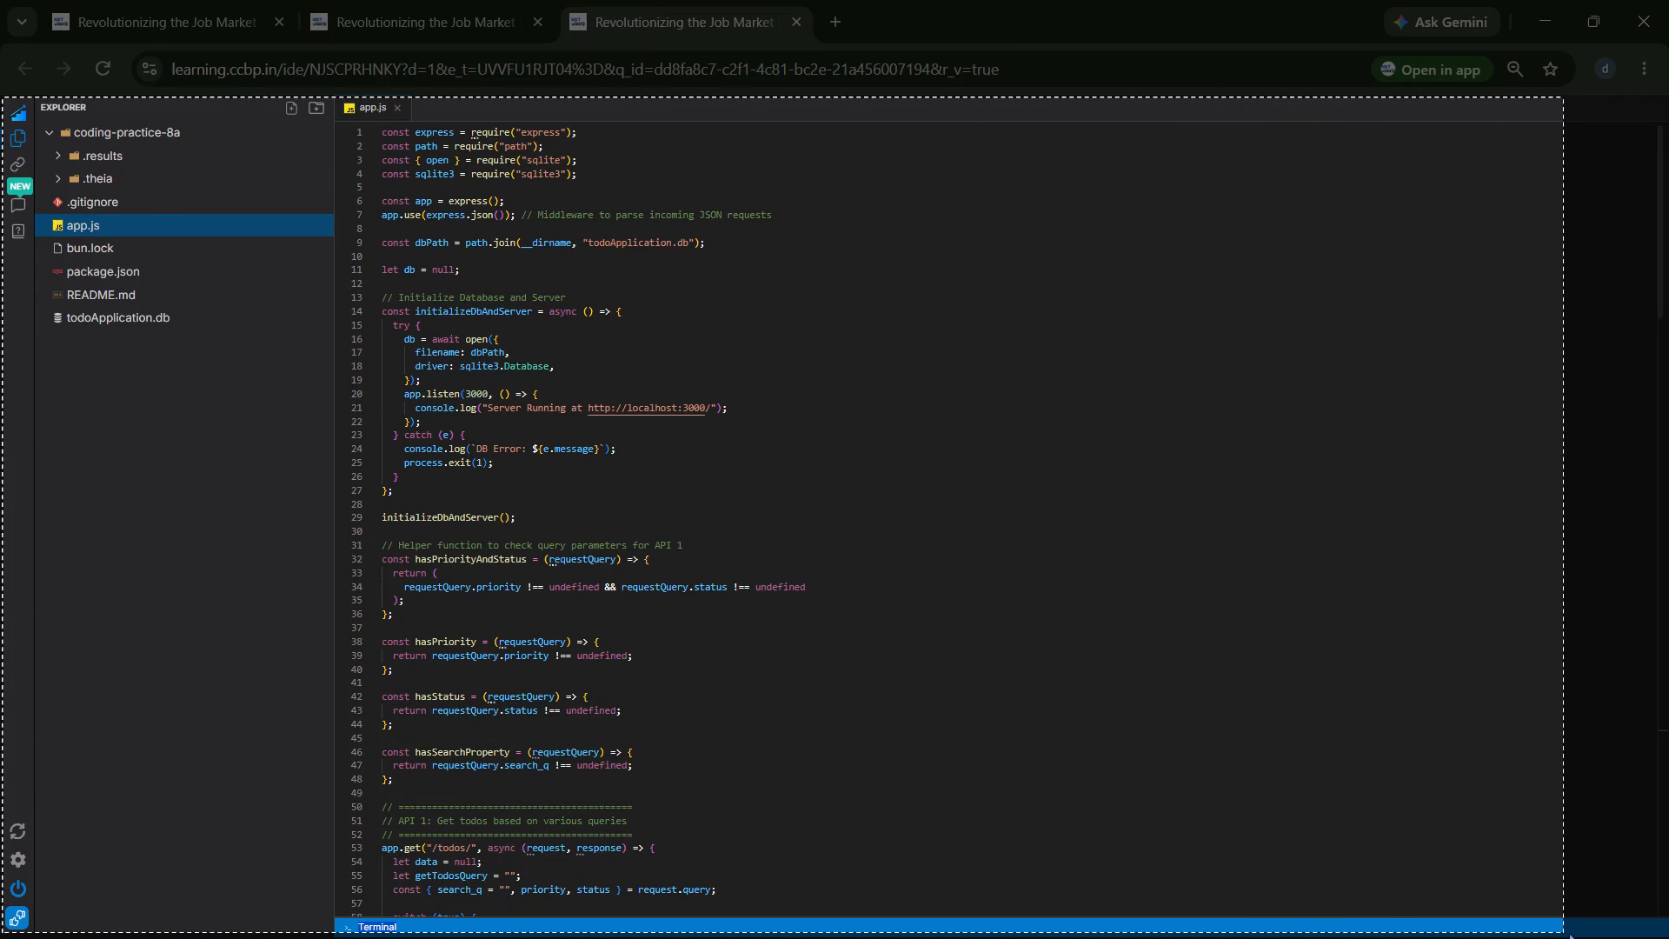
drag(1568, 932, 1668, 932)
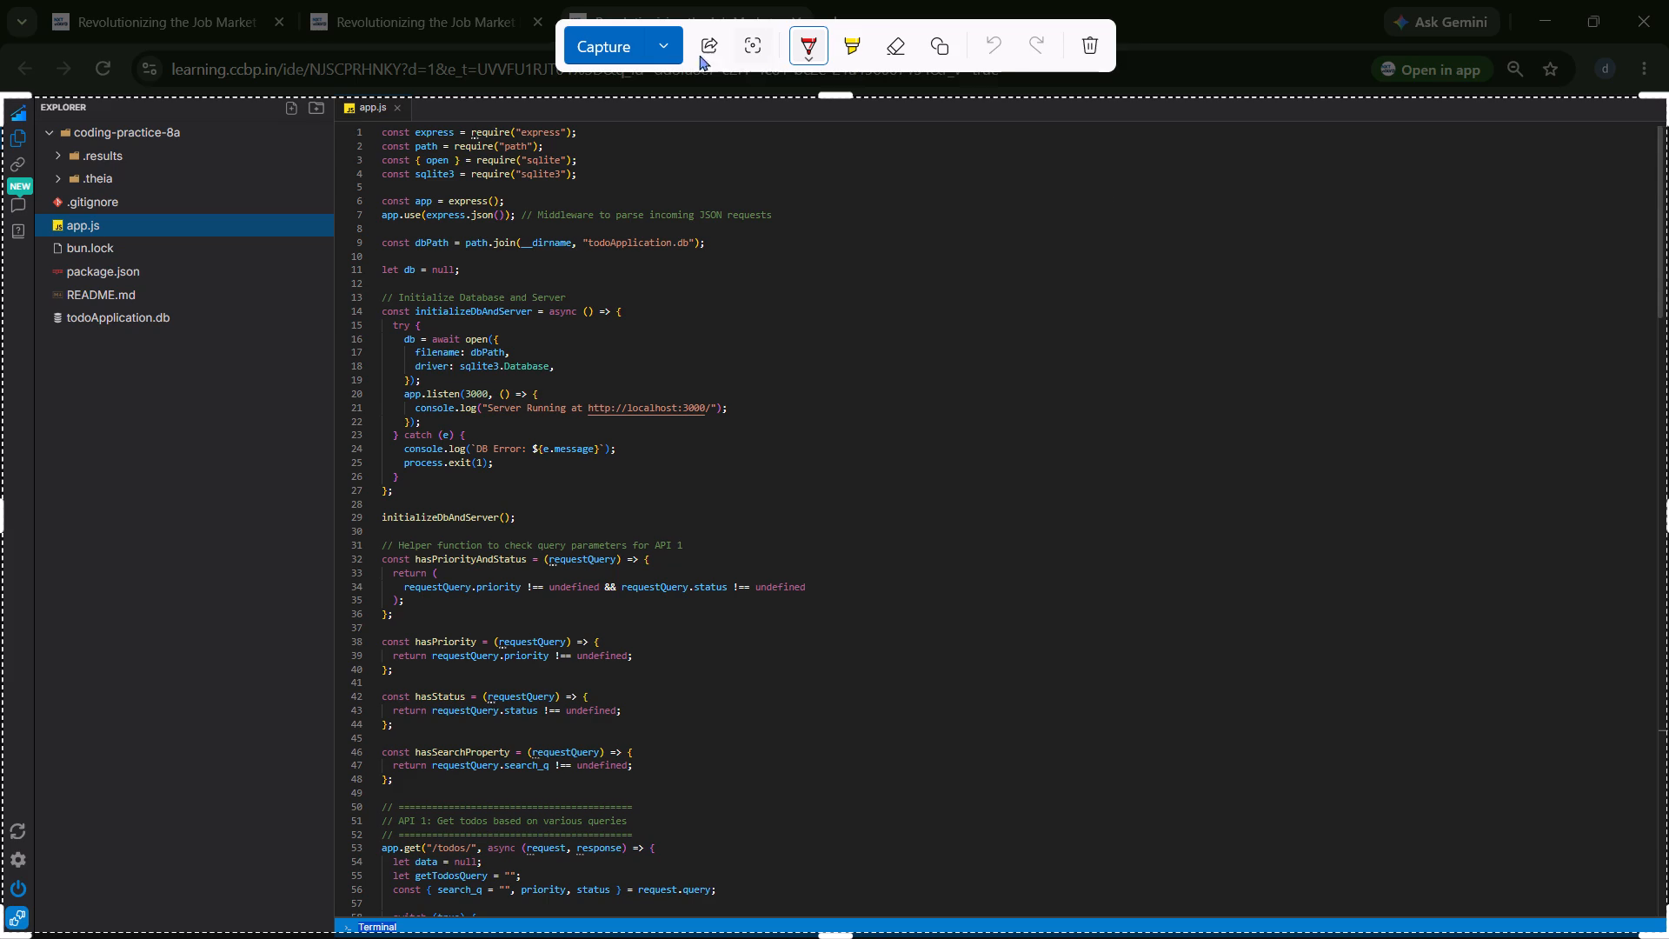
click(675, 50)
click(688, 179)
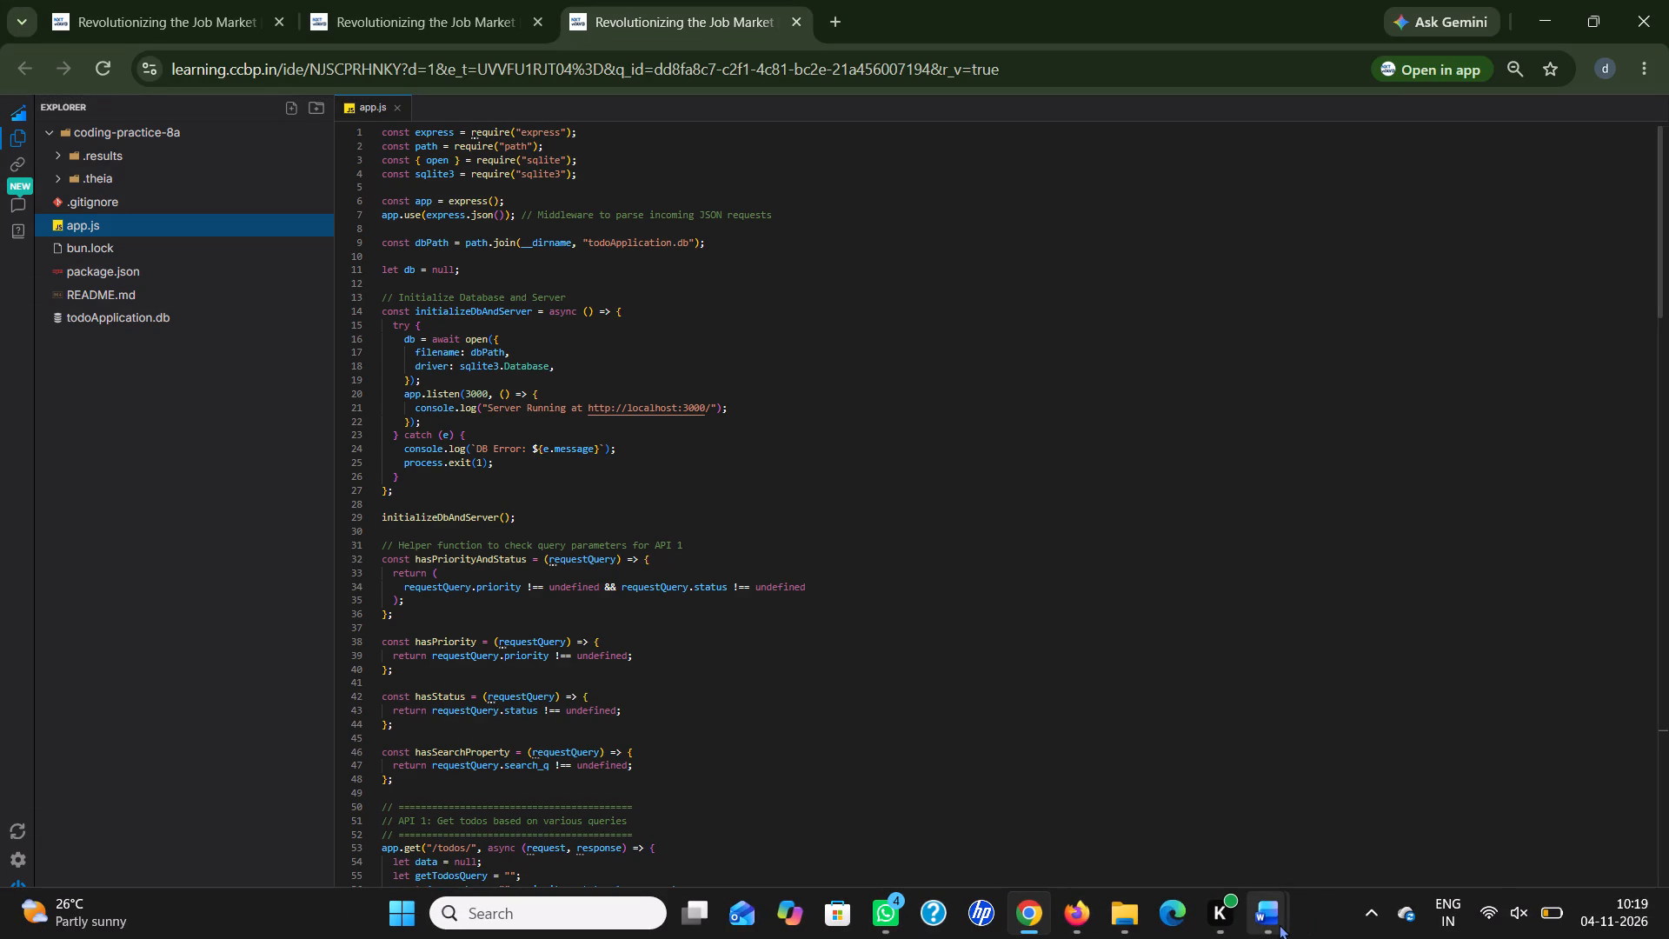
Switch to the report in Word and paste the app.js code screenshot on a new line below the Code heading.
click(1187, 802)
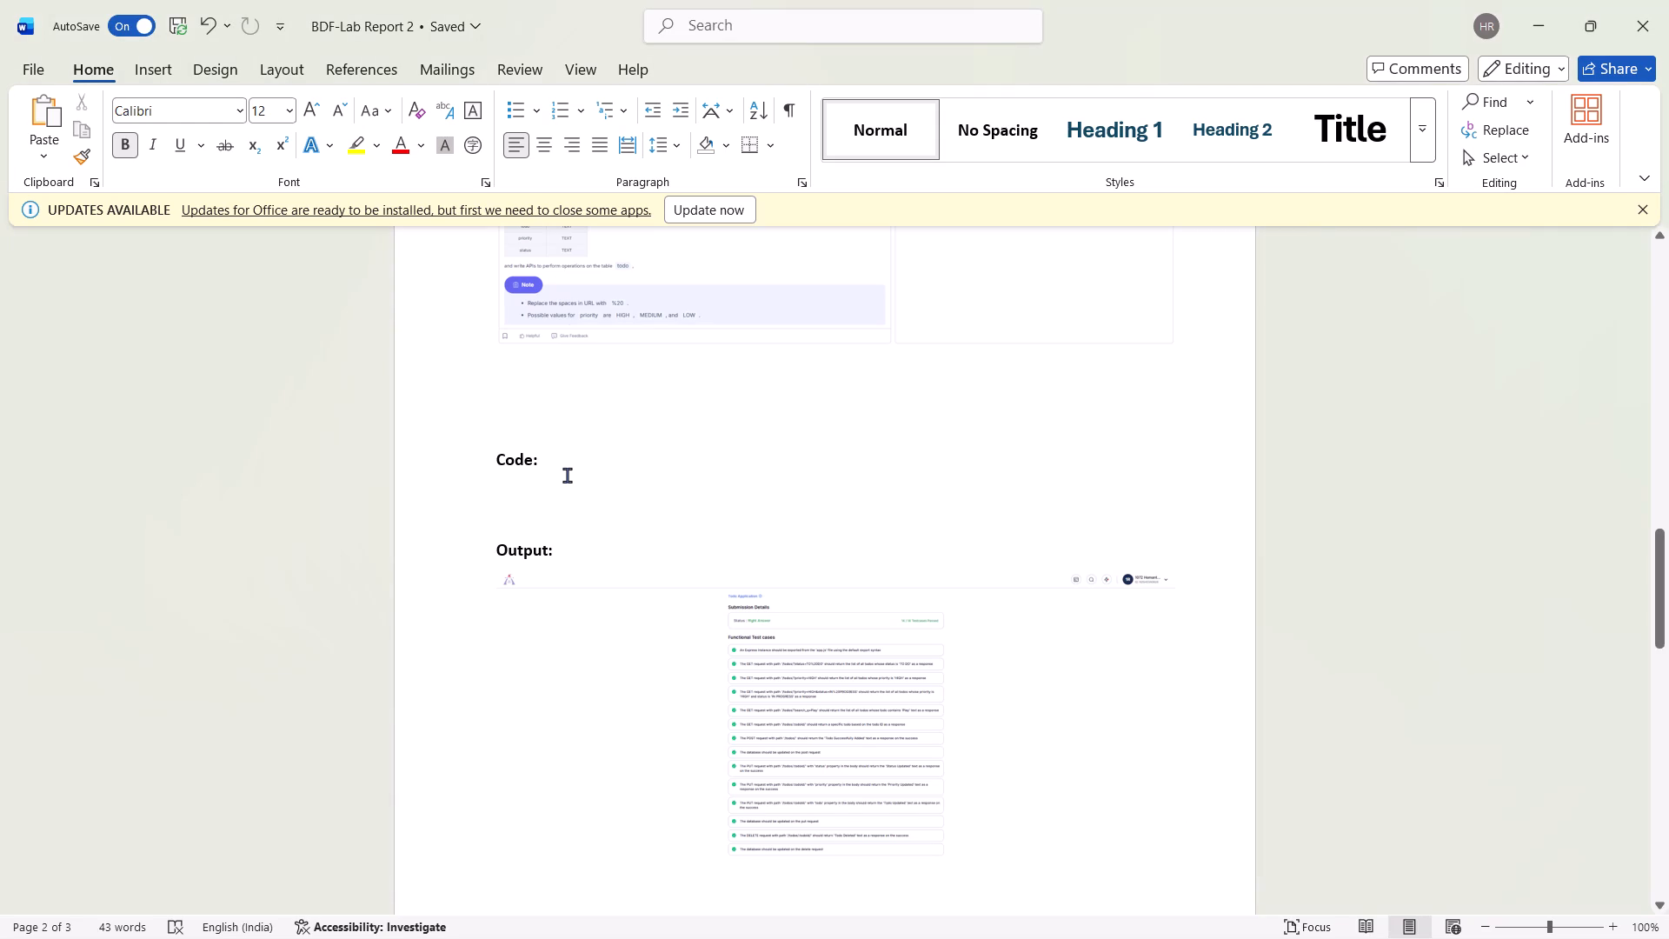
click(567, 475)
key(Return)
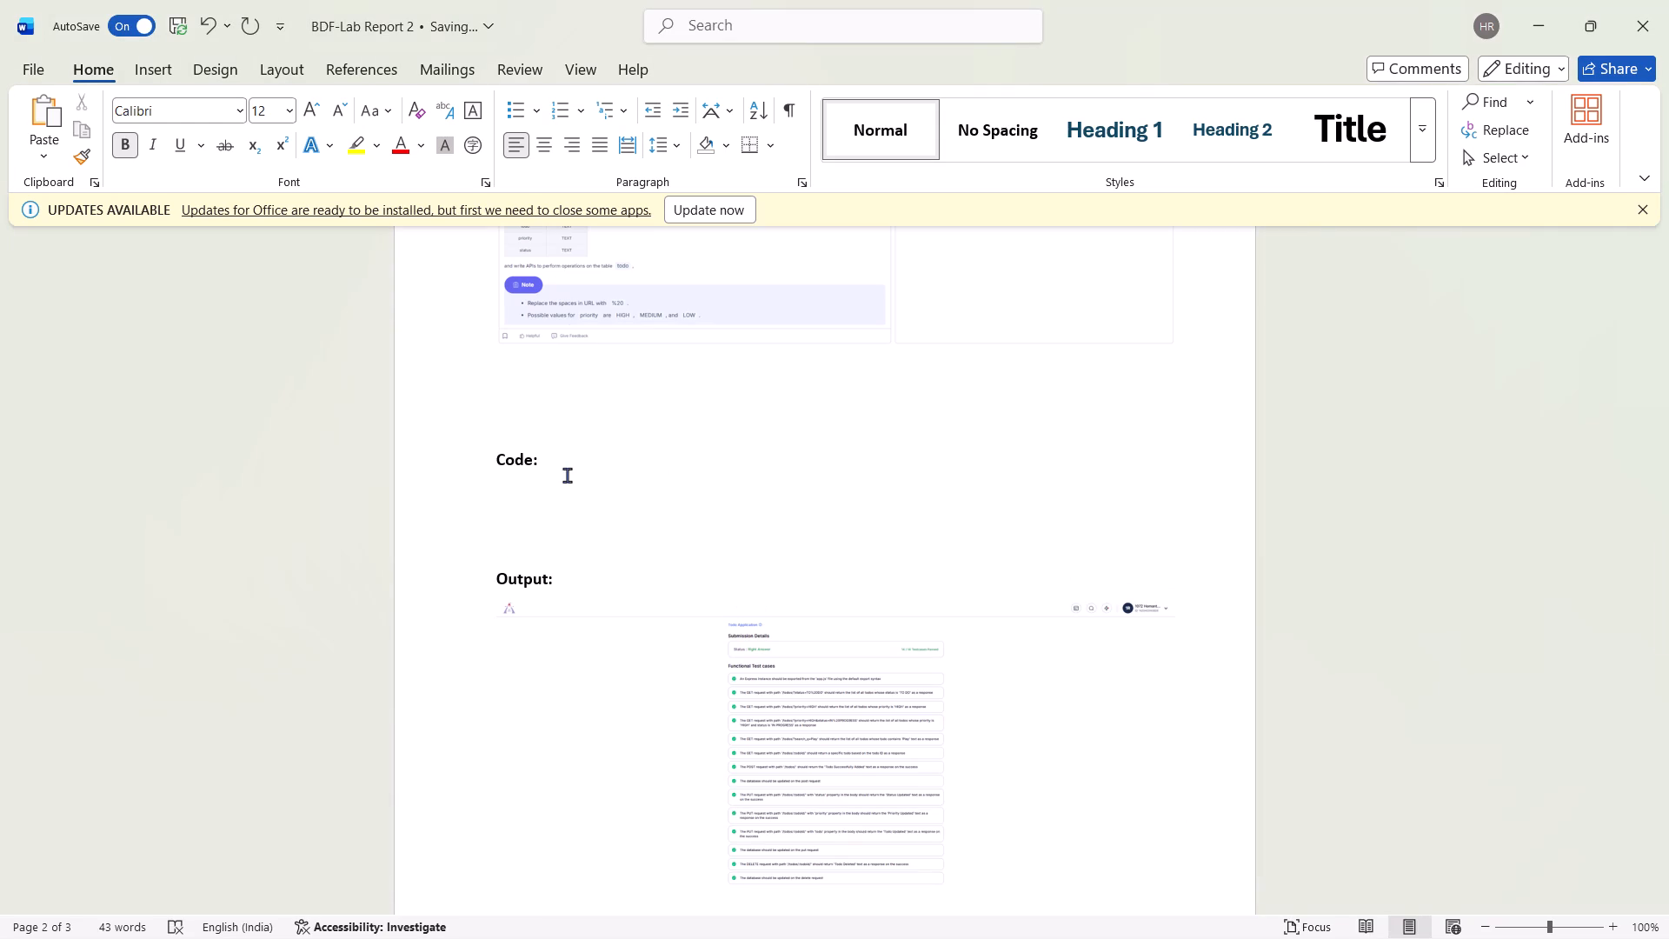
key(ctrl+v)
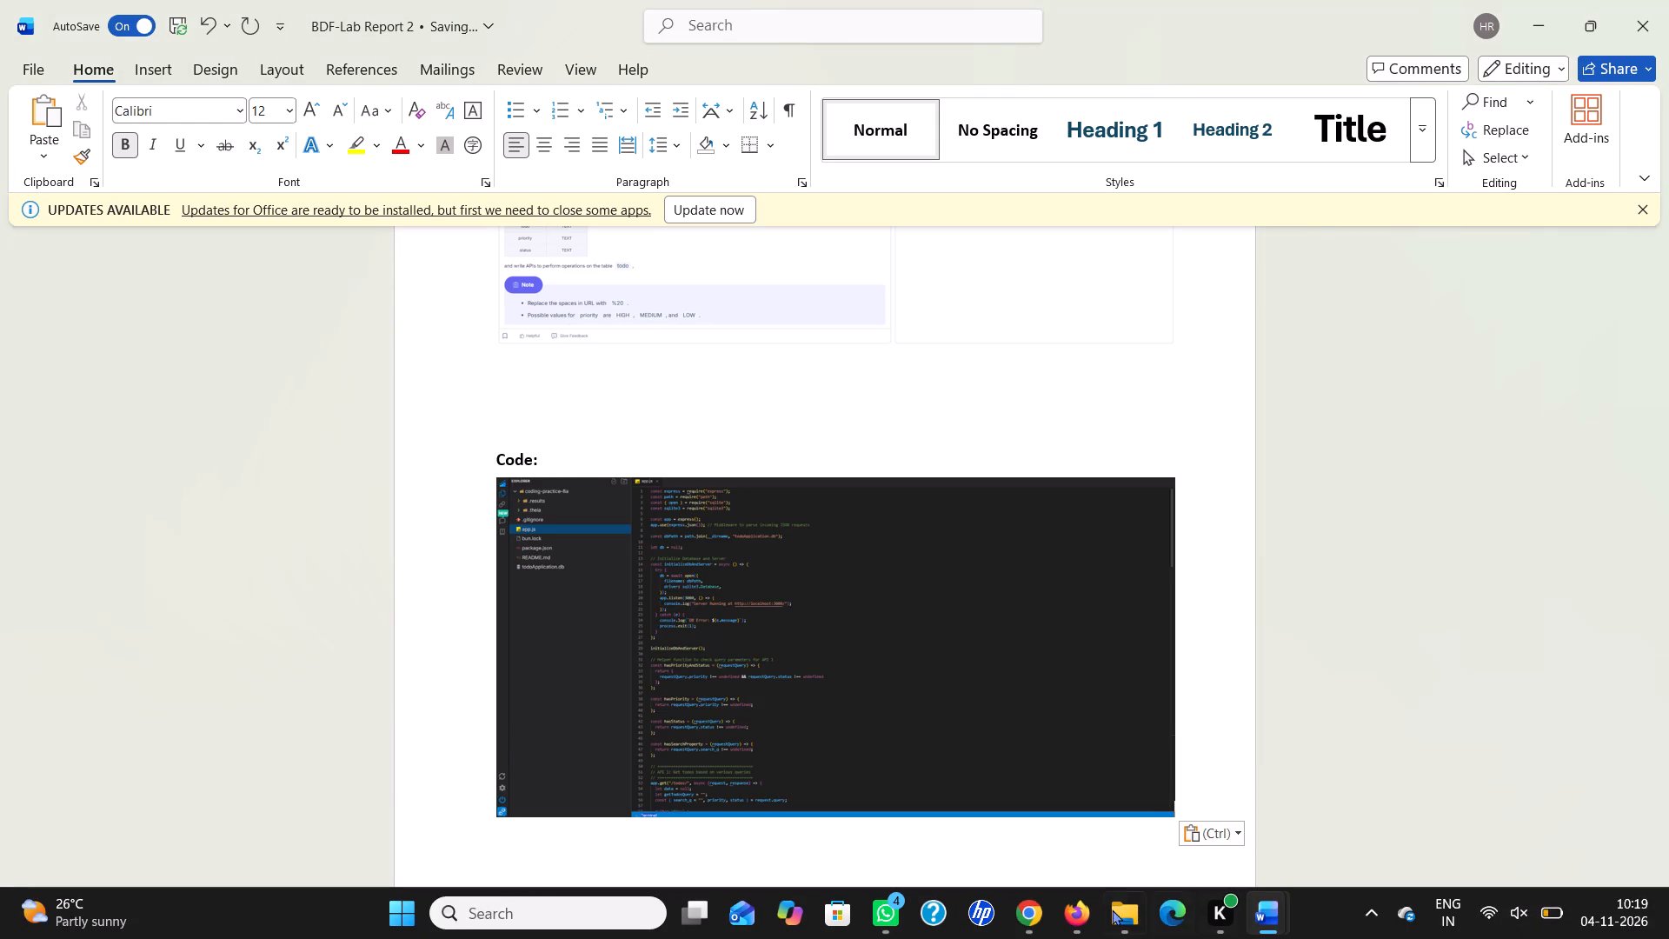
Switch to the coding IDE in Chrome and copy a full-width screenshot of app.js starting at the API 1 comment block on line 50.
click(1020, 822)
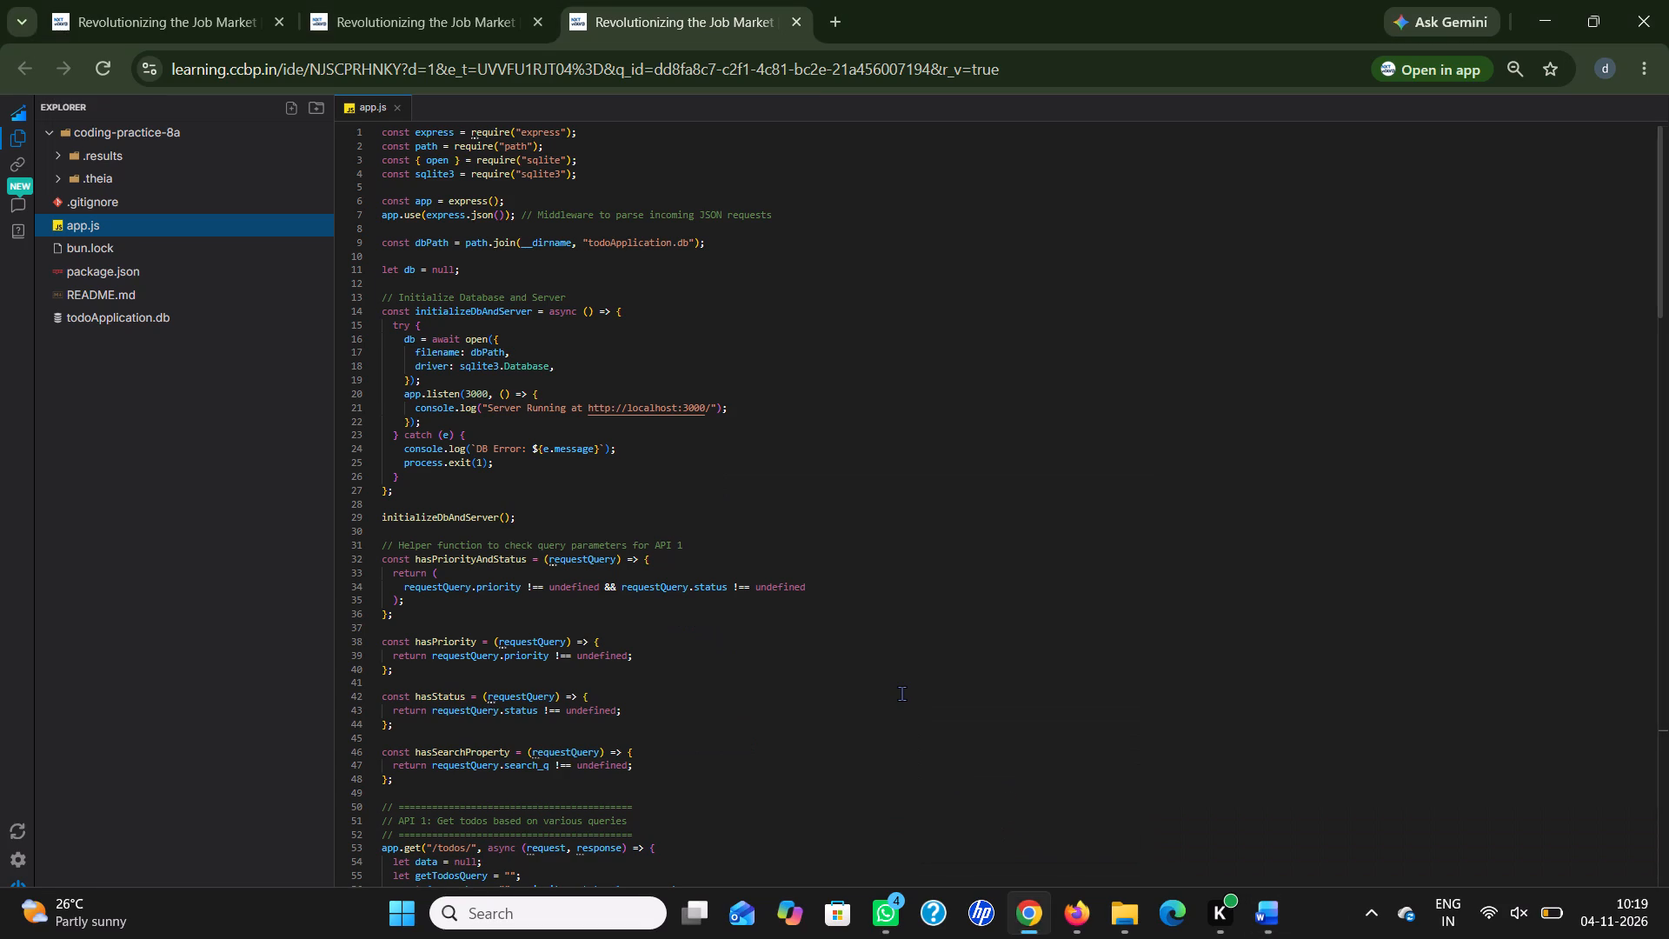
scroll(901, 693, down, 4)
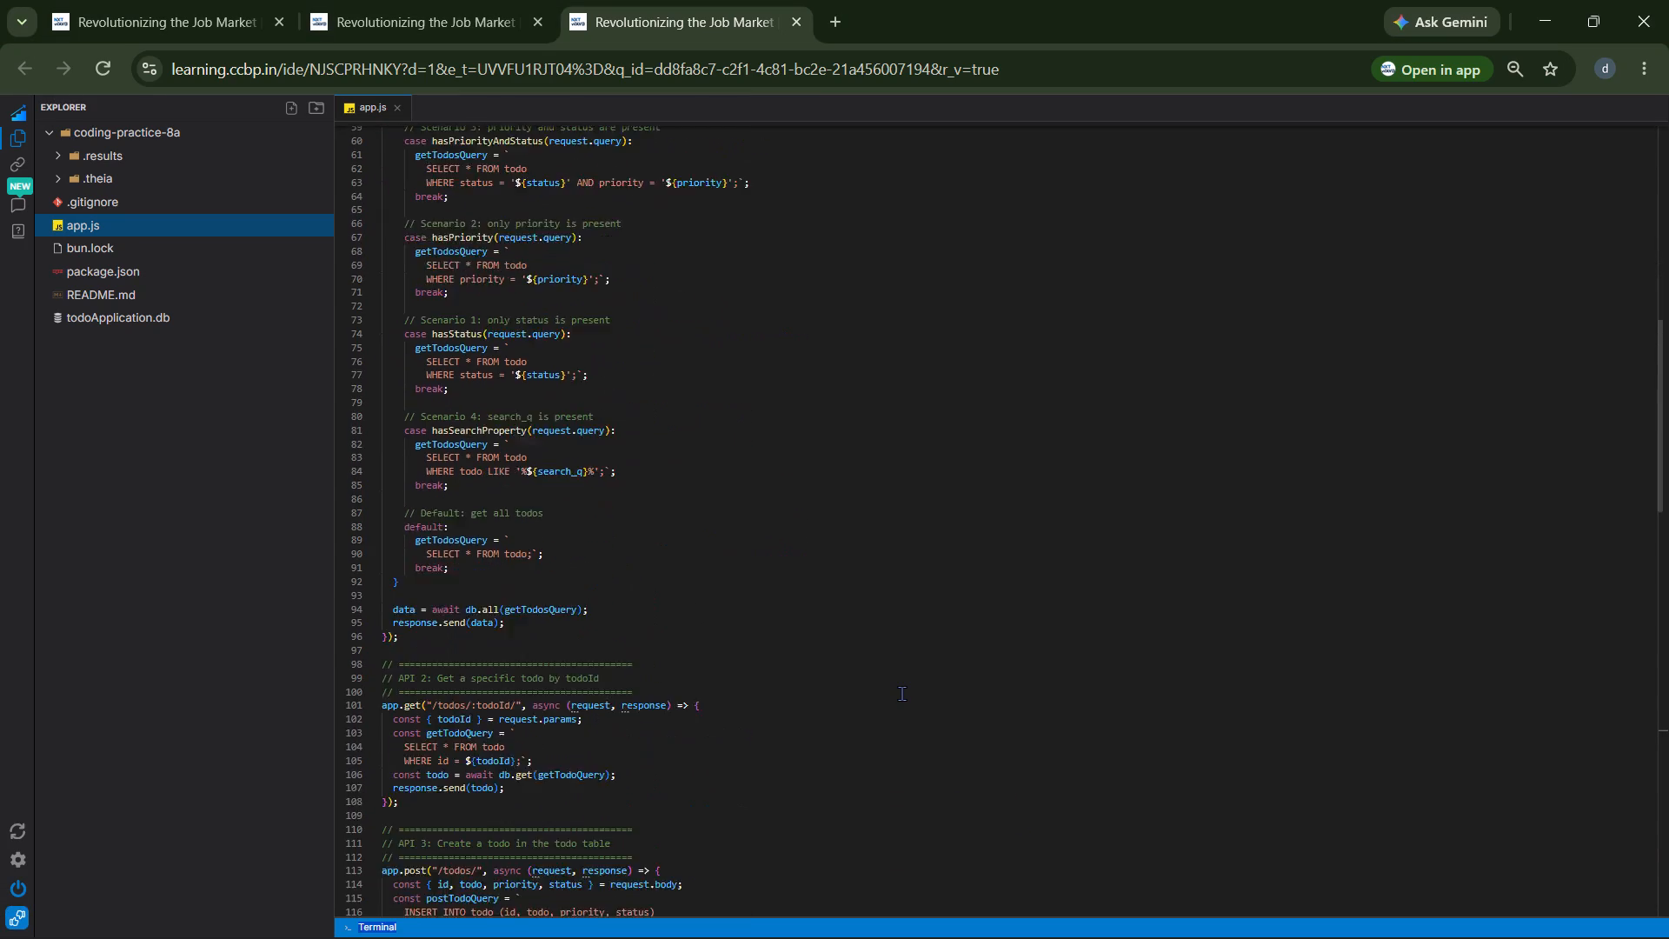
scroll(901, 693, down, 1)
scroll(901, 693, up, 3)
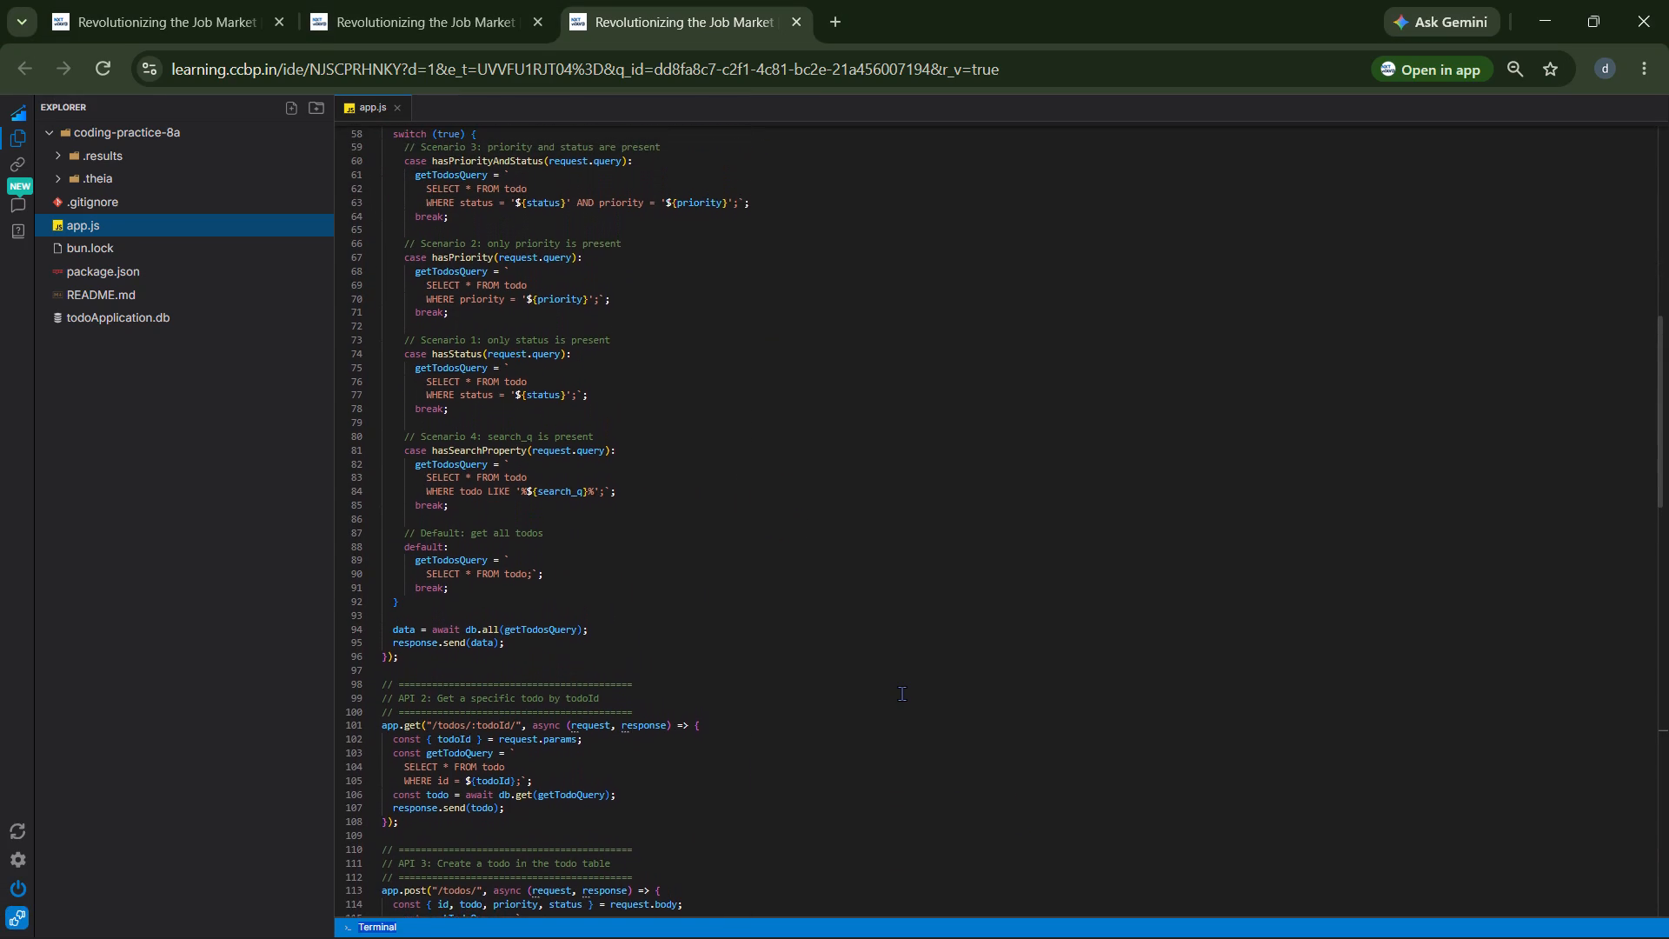
scroll(901, 693, up, 3)
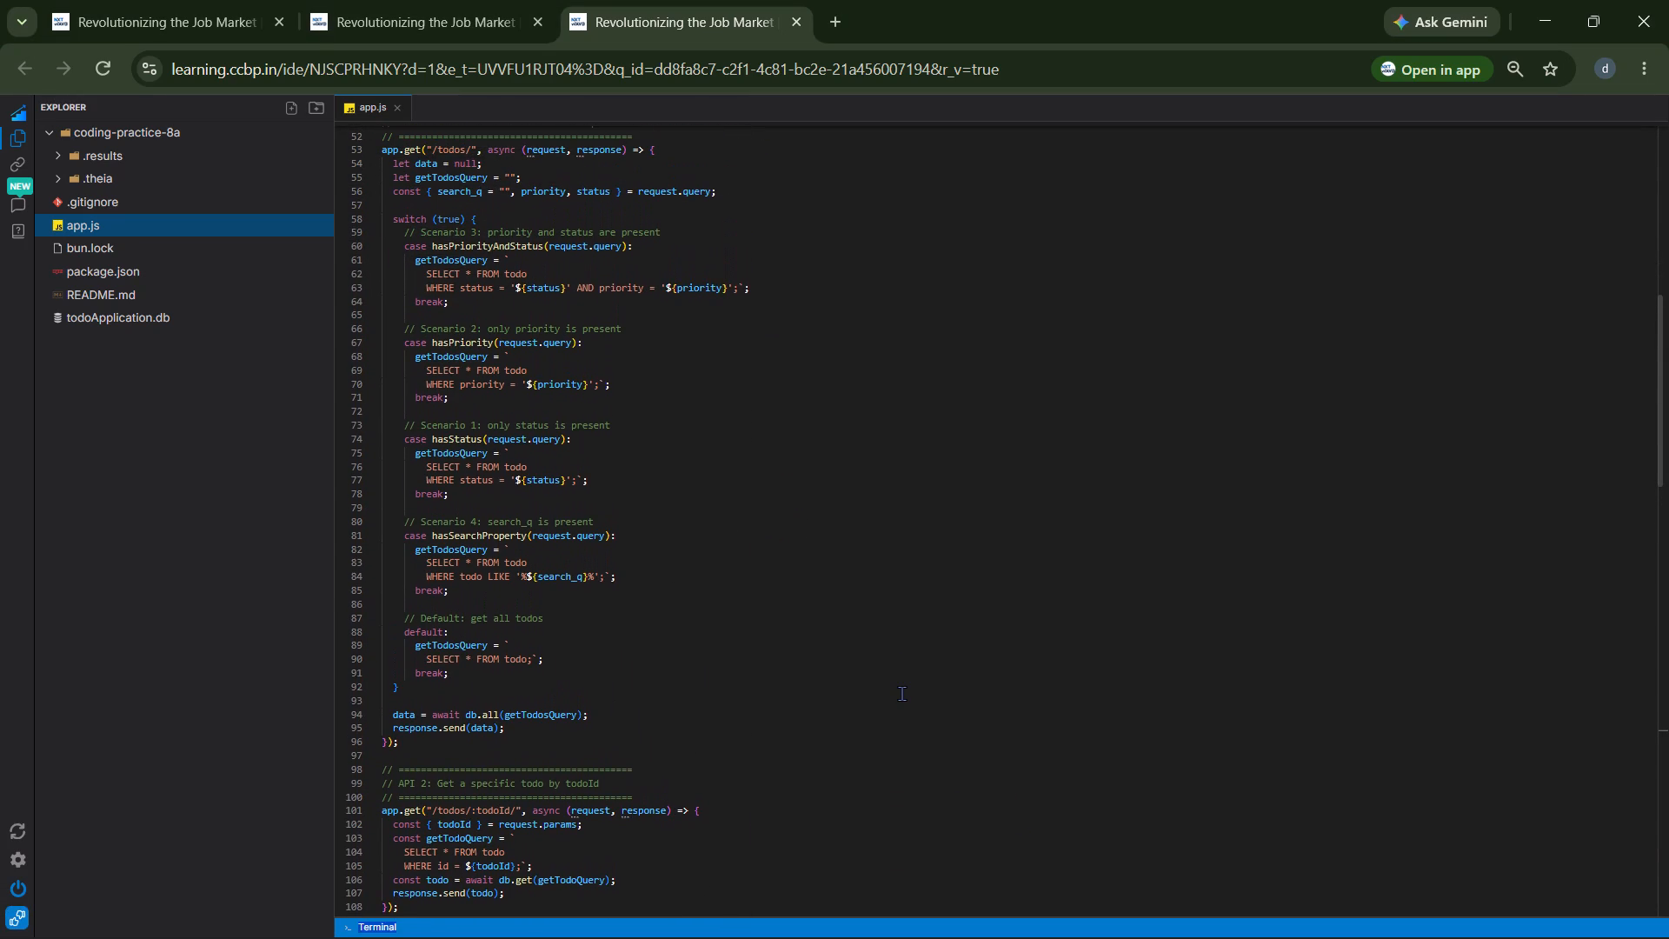
scroll(901, 693, up, 3)
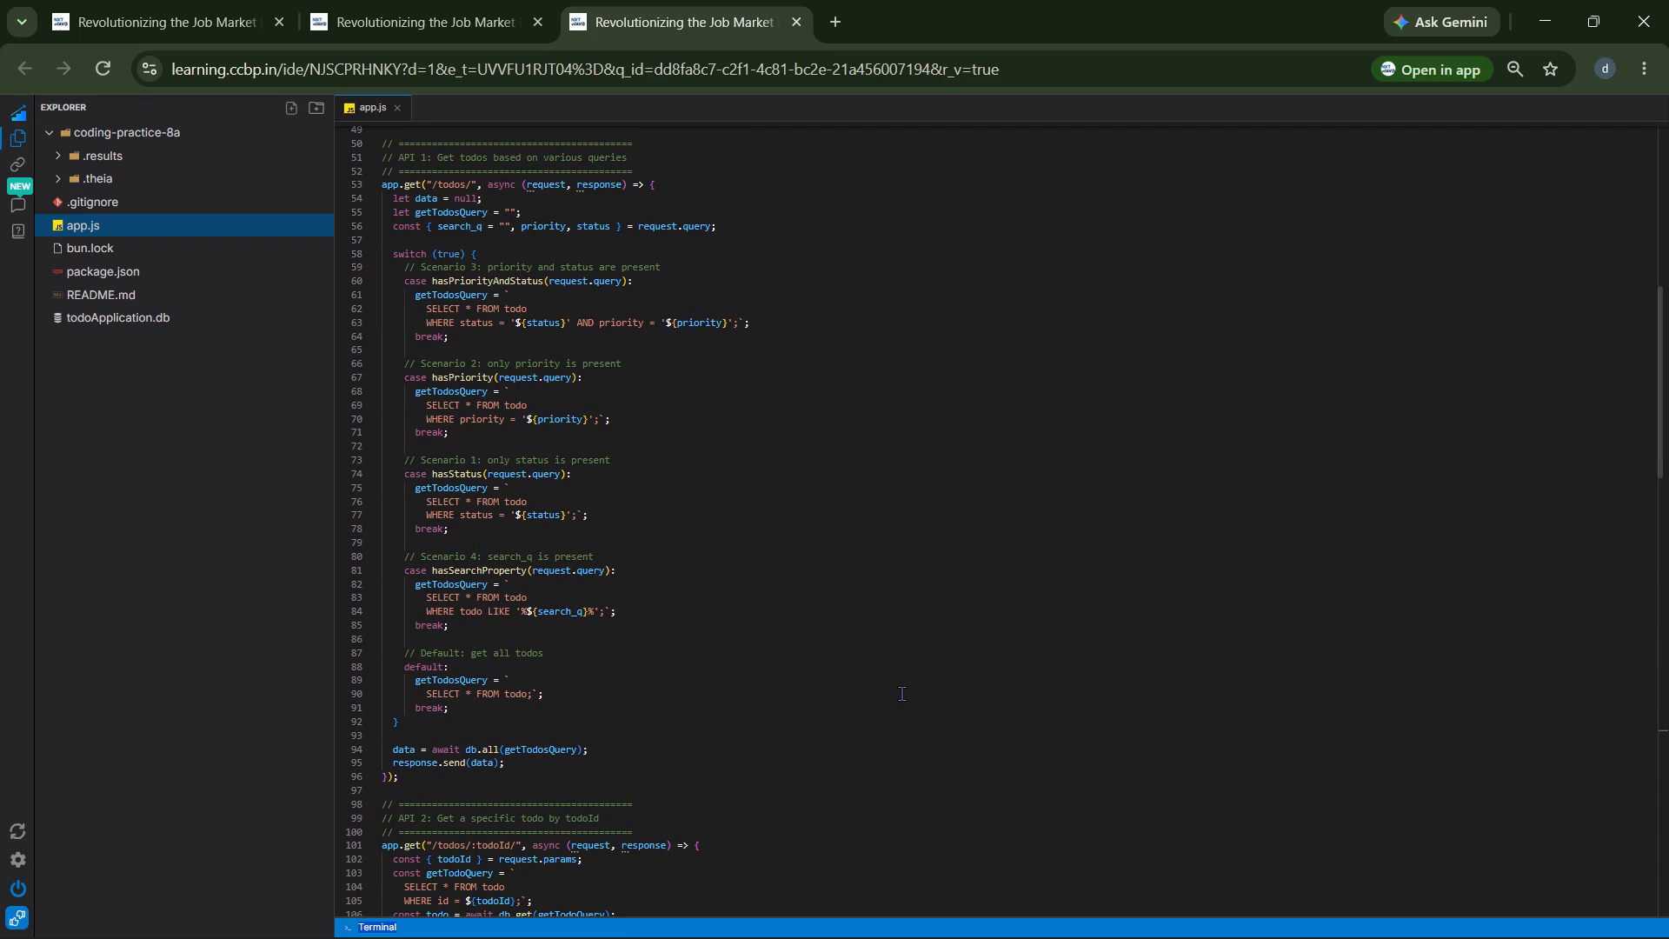
scroll(901, 693, up, 1)
key(Print)
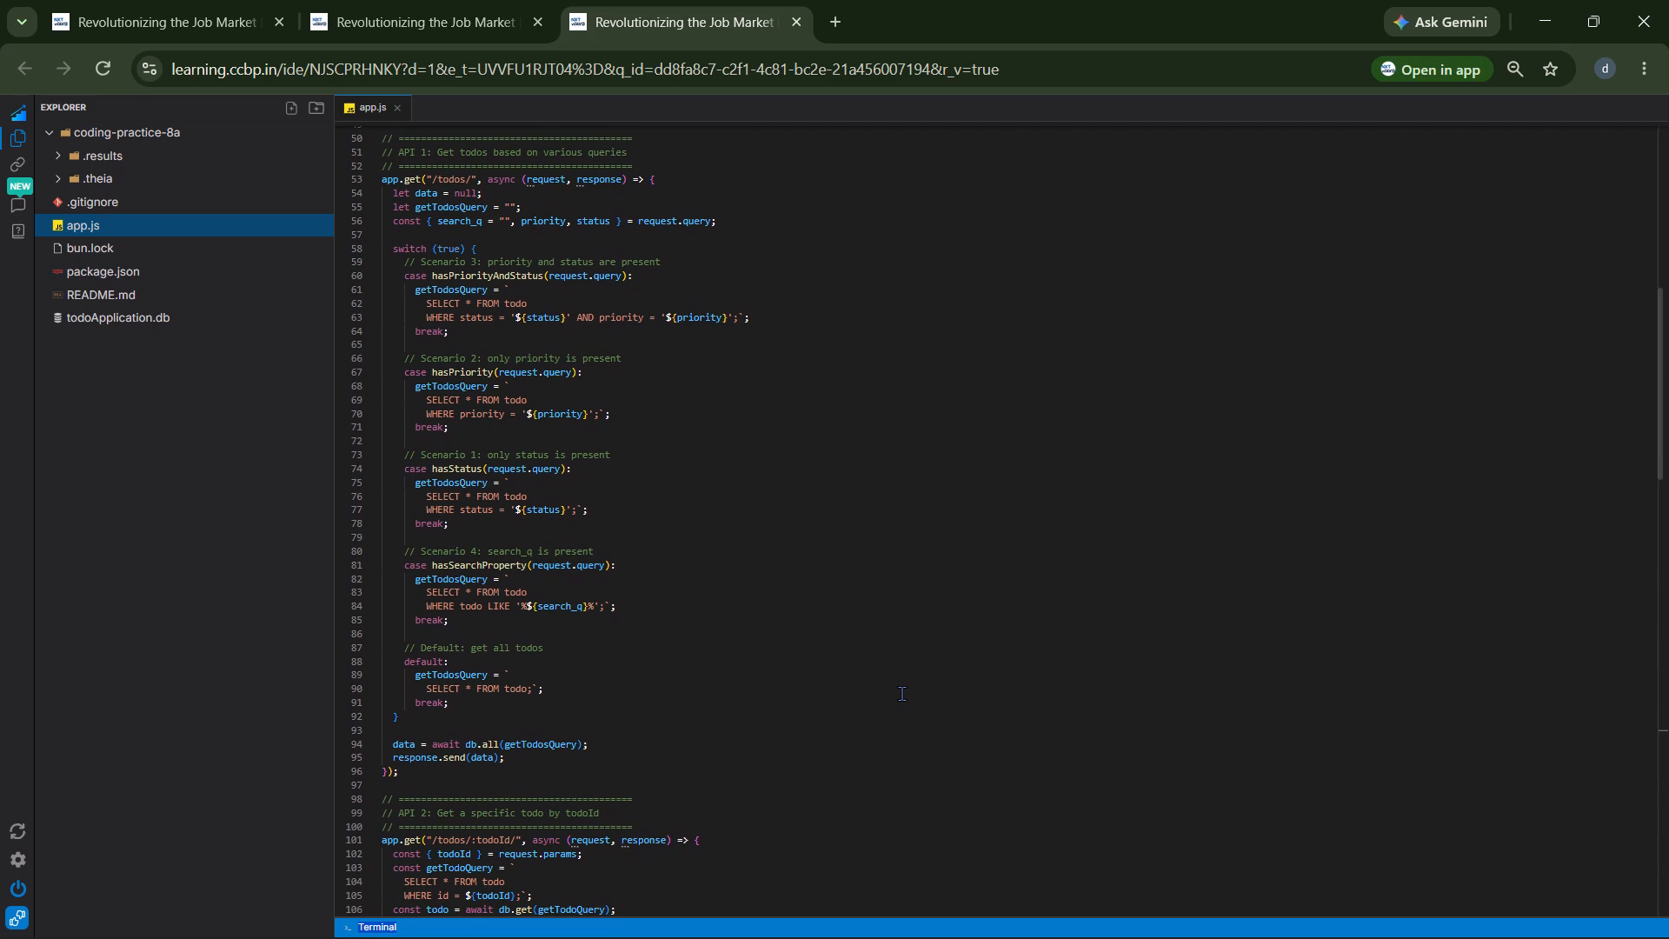
drag(0, 94, 1407, 936)
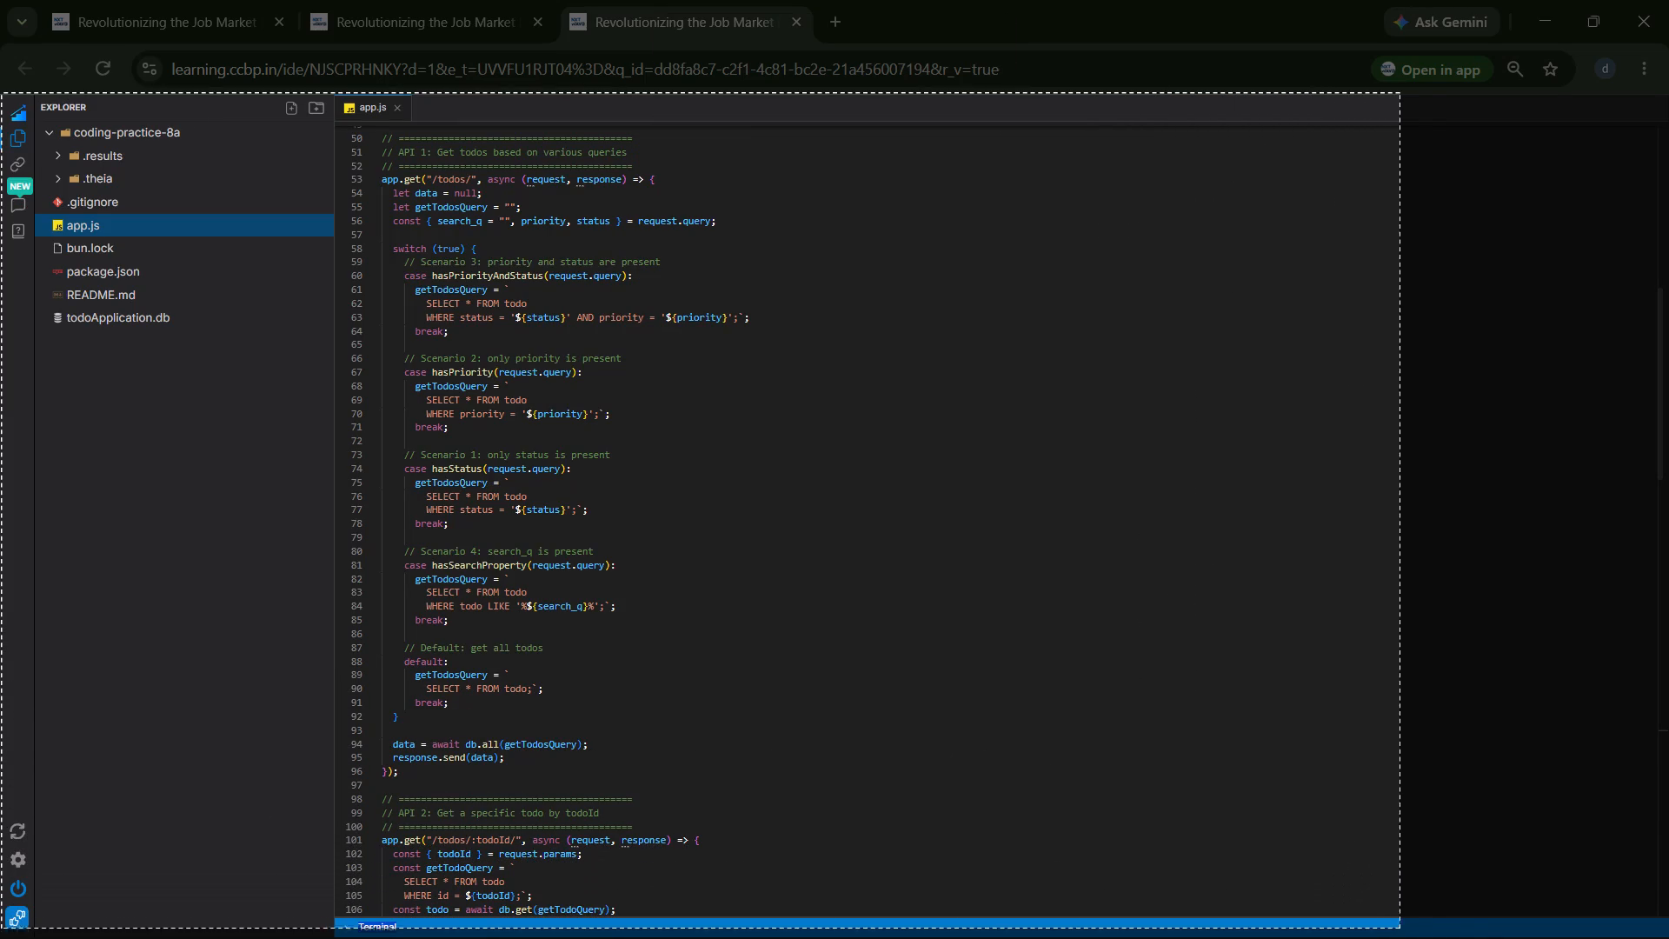
drag(1407, 936, 1668, 934)
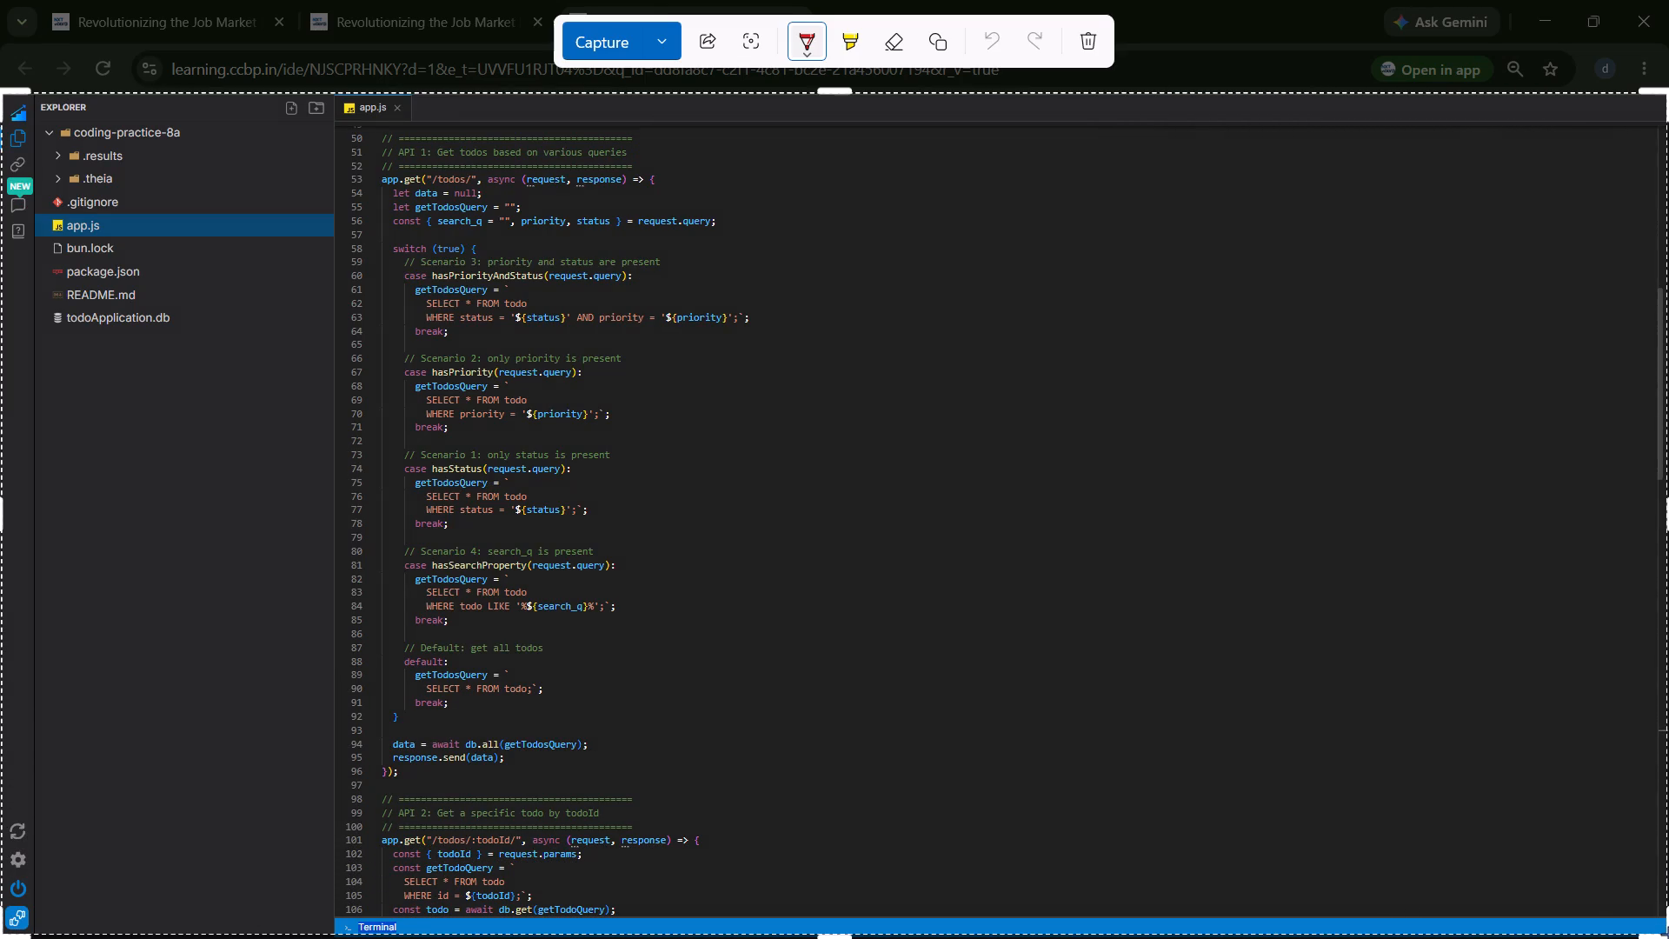
click(666, 50)
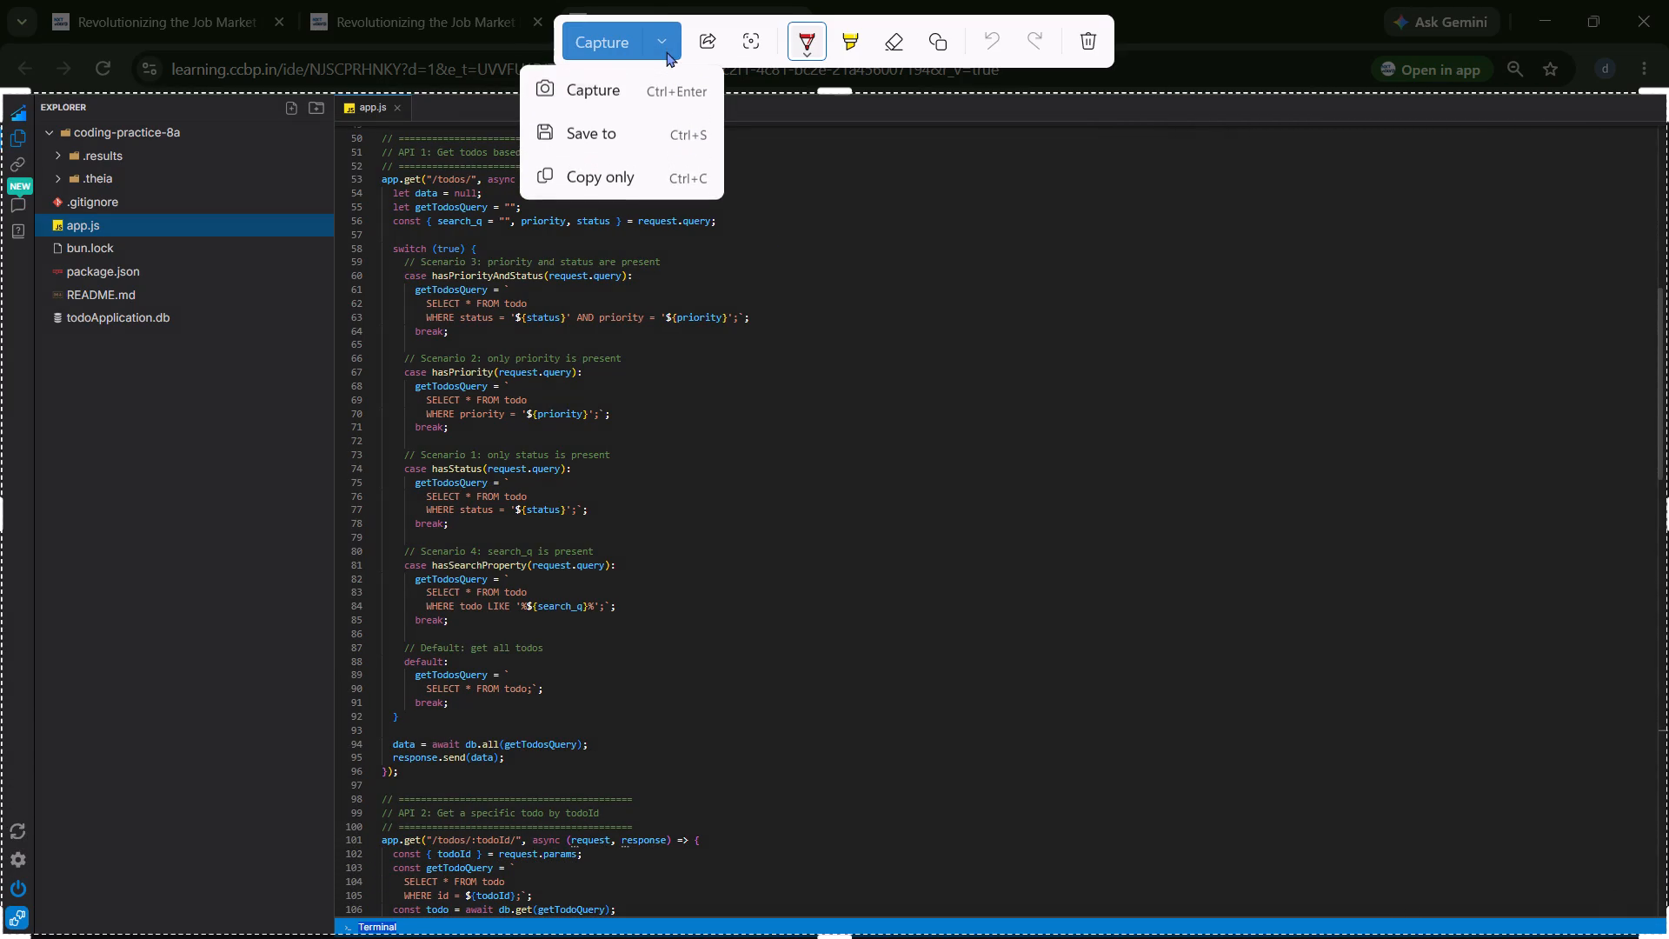
click(695, 186)
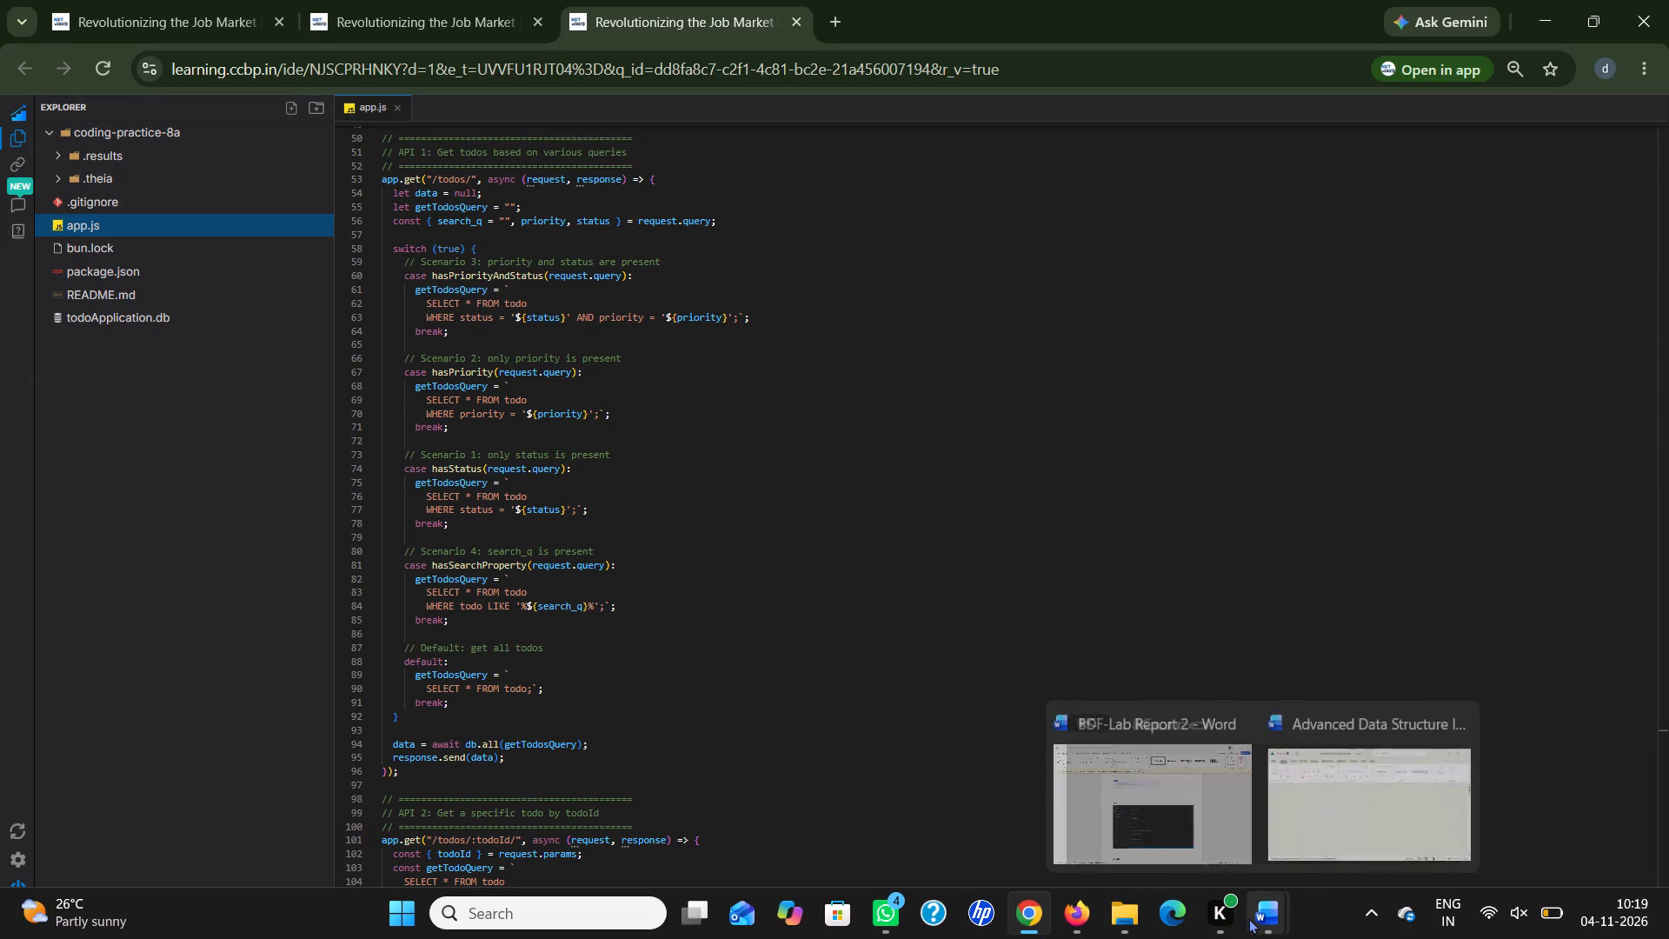
Switch to BDF-Lab Report 2 in Word and paste the API 1 code screenshot on a new line below the first code screenshot.
click(1163, 796)
scroll(1030, 709, down, 1)
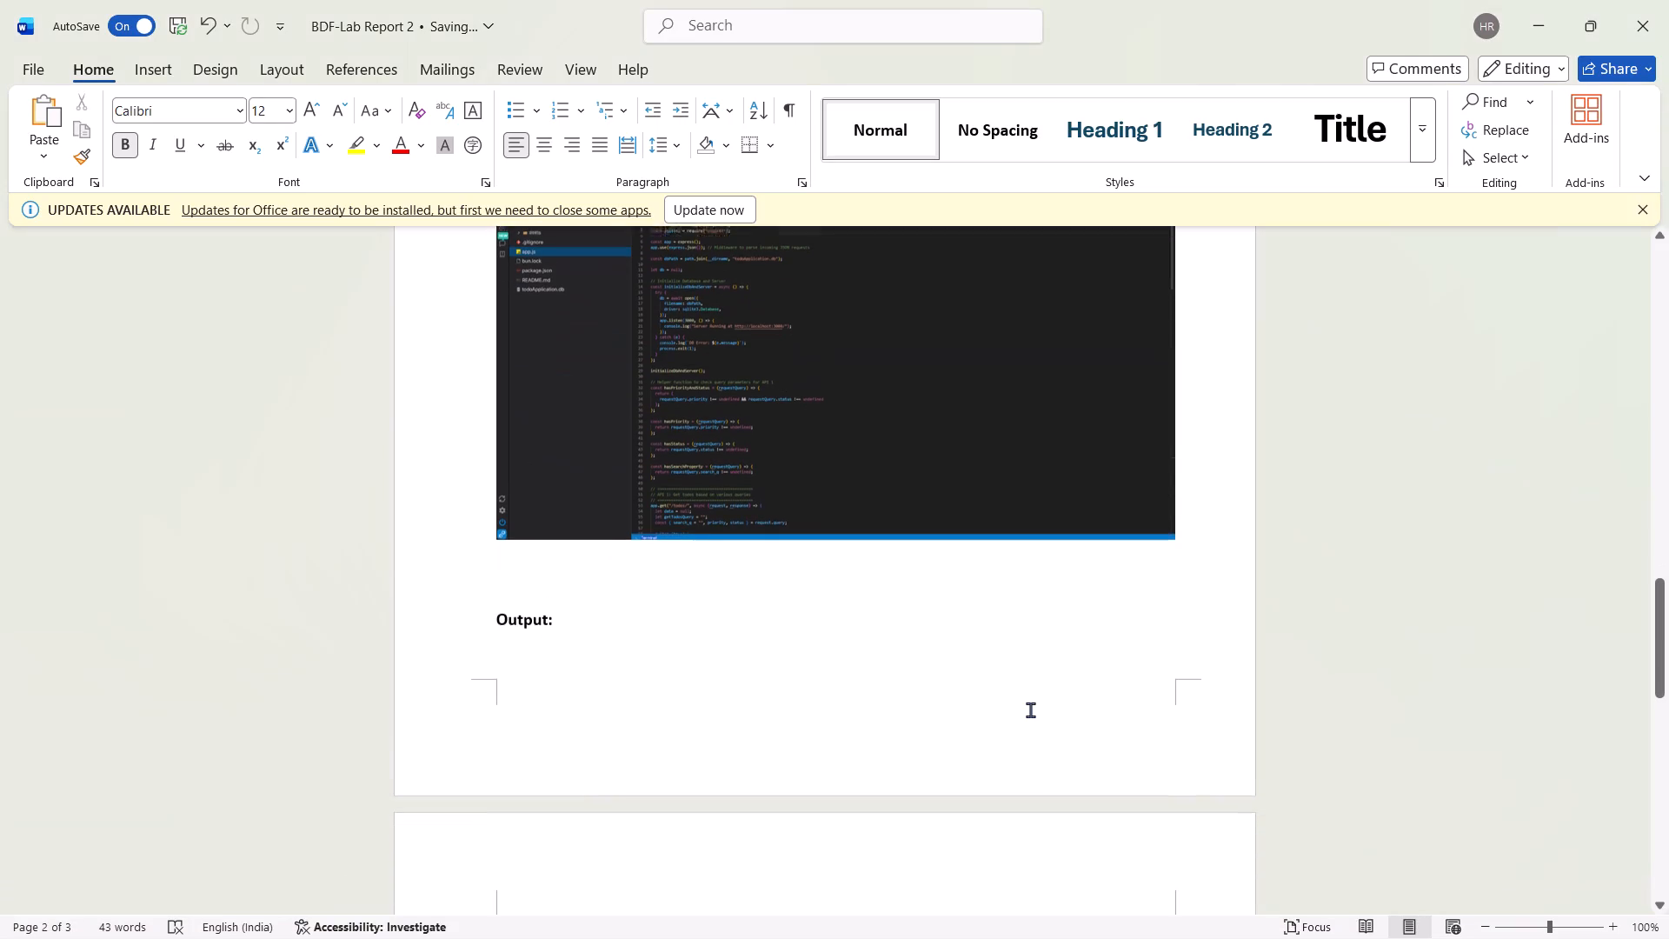
key(Return)
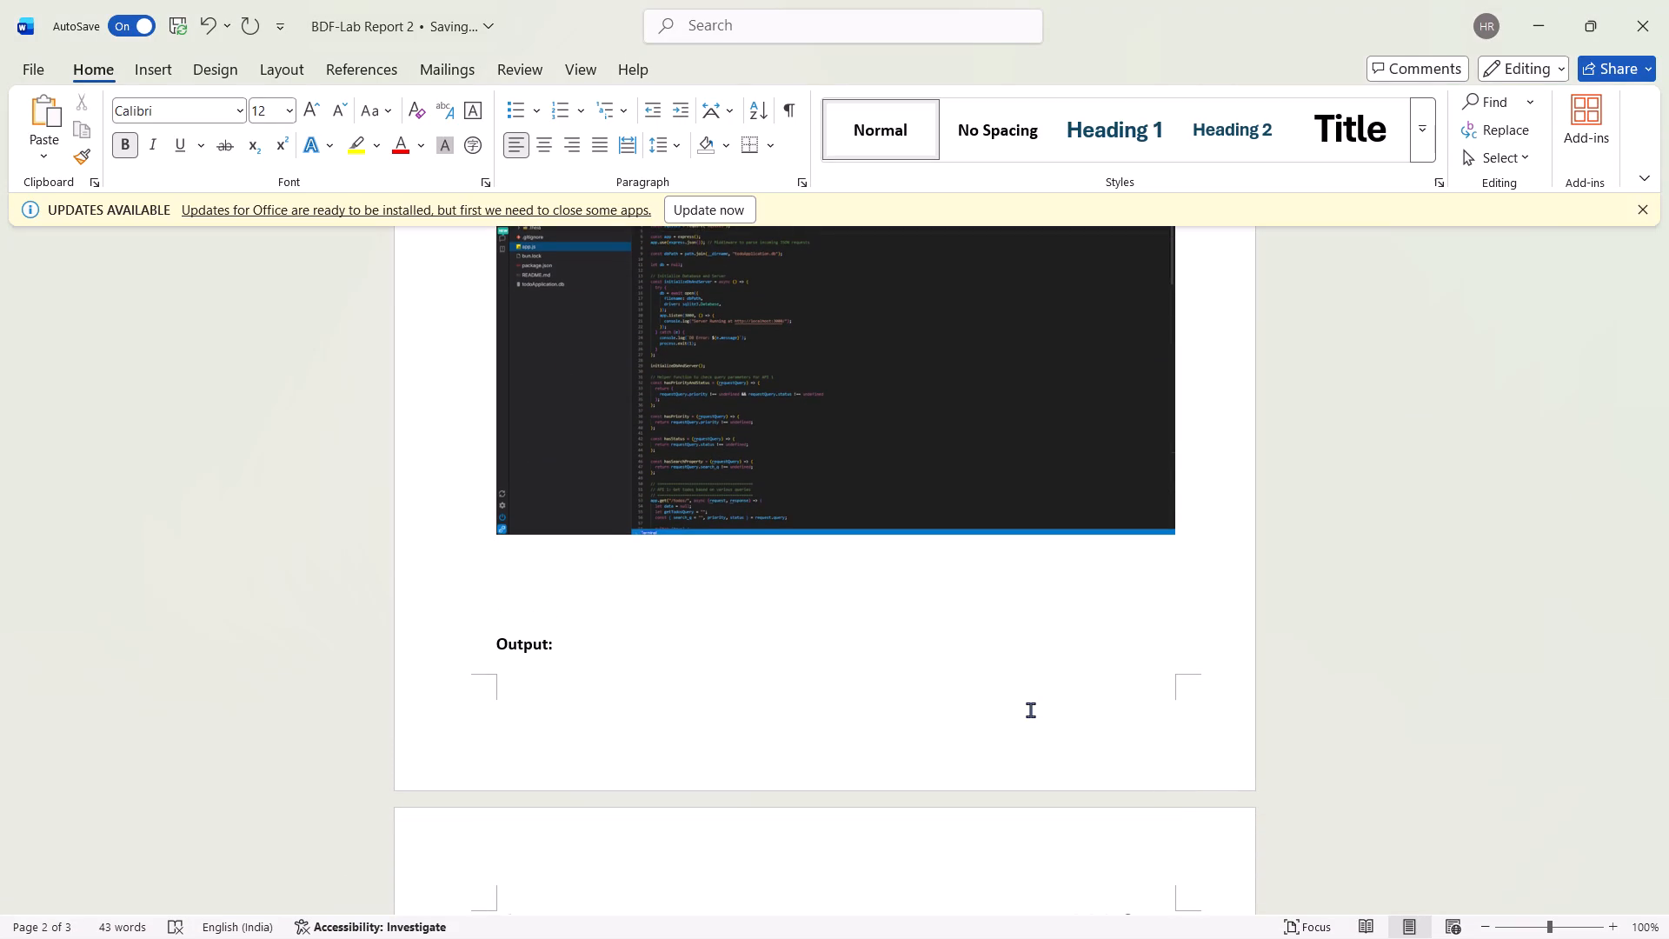
key(ctrl+v)
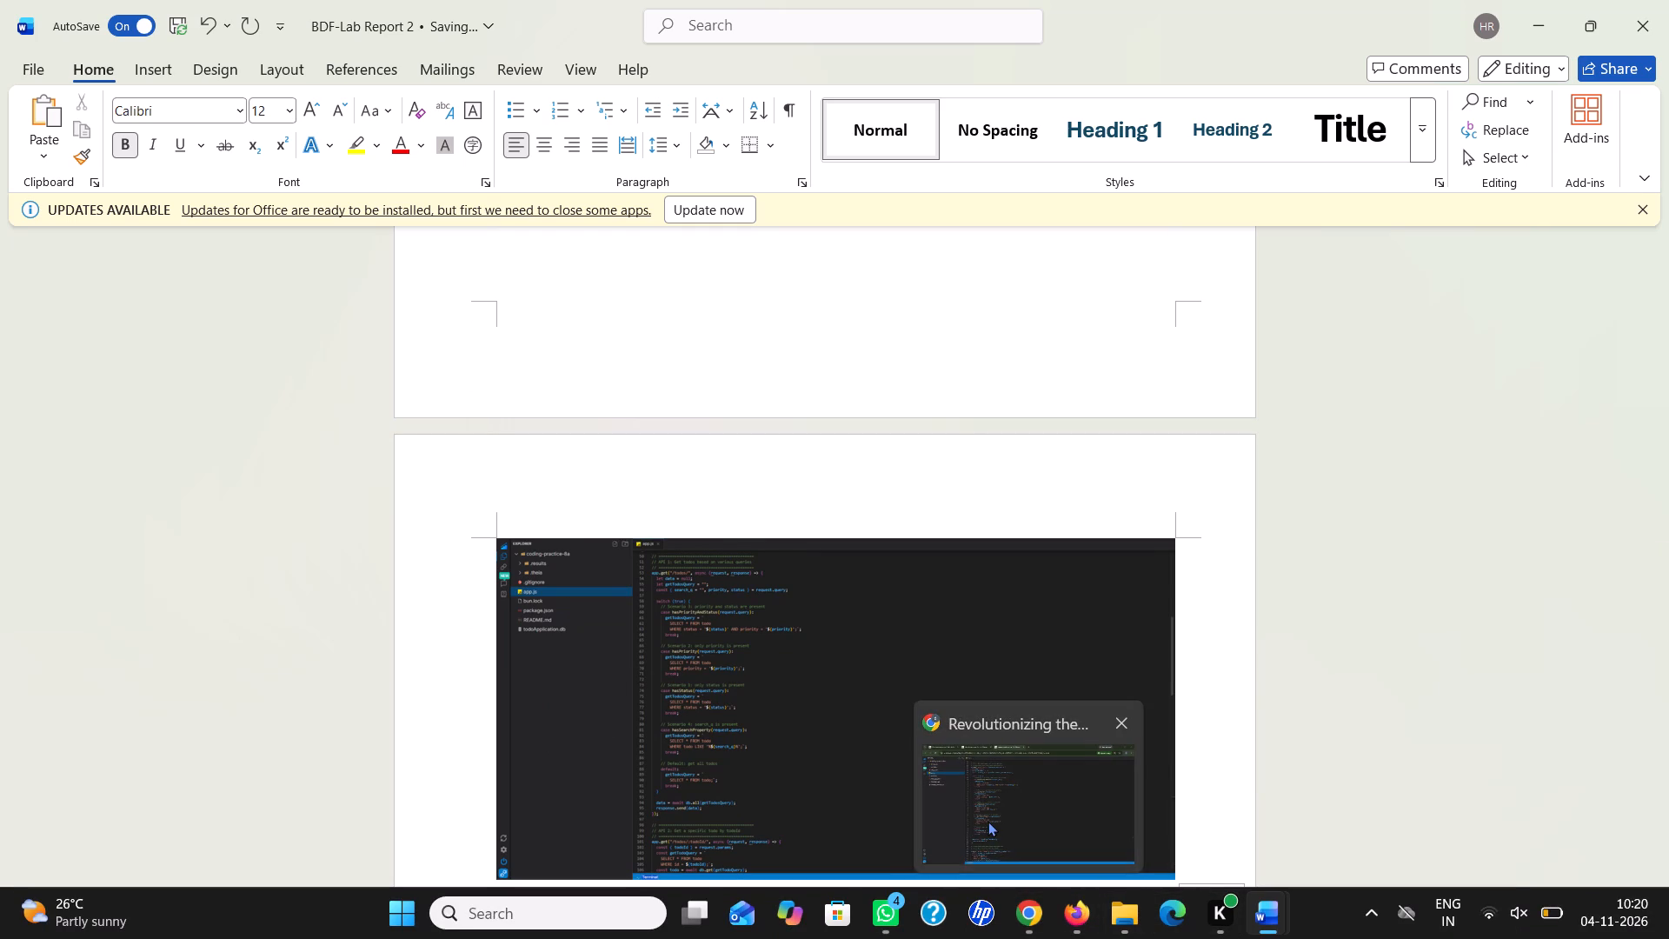
Switch to the coding IDE in Chrome and frame app.js from the API 2 comment block on line 98 for the next code screenshot.
click(987, 821)
scroll(881, 681, down, 3)
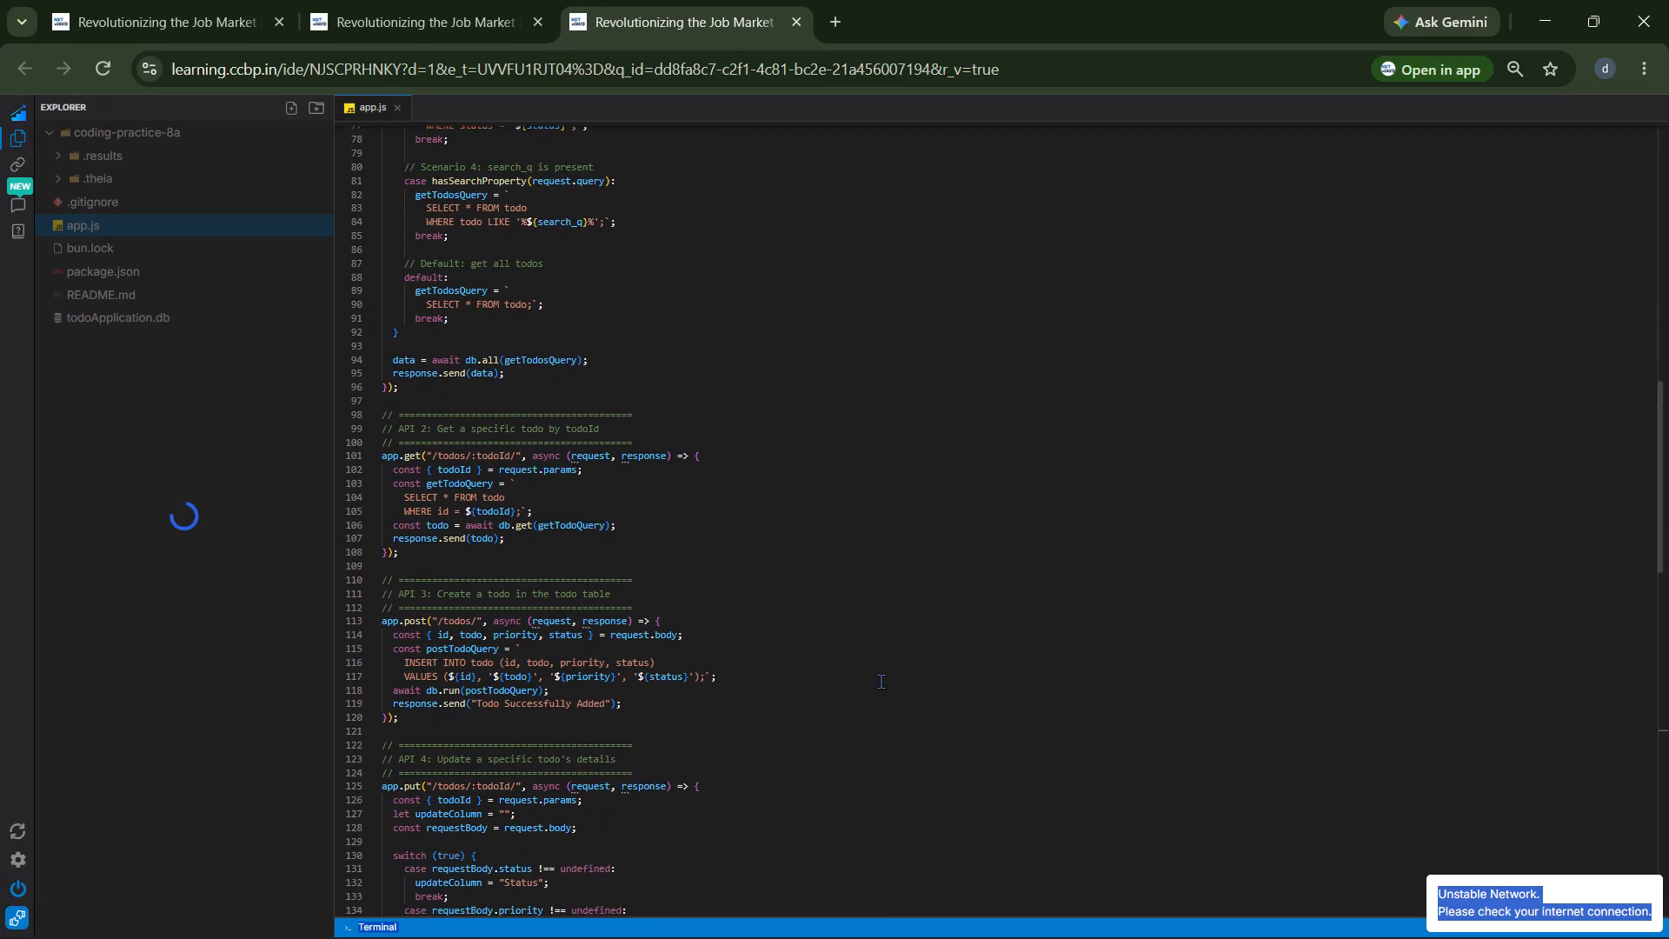
scroll(881, 681, down, 2)
scroll(881, 681, up, 1)
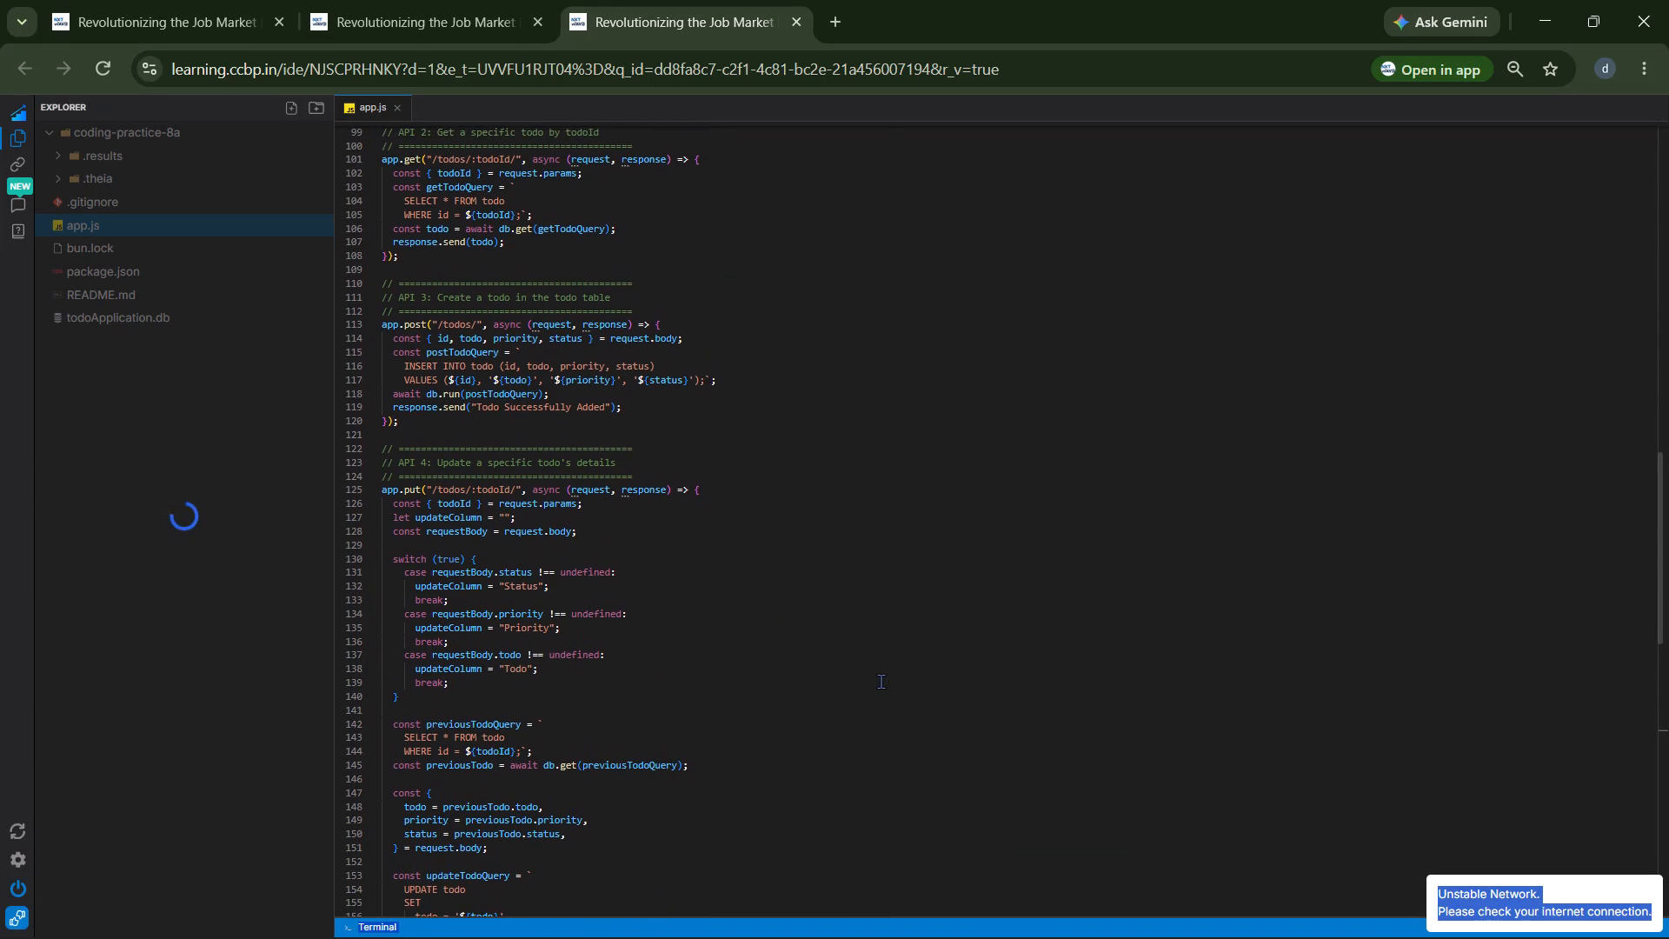
scroll(881, 681, up, 1)
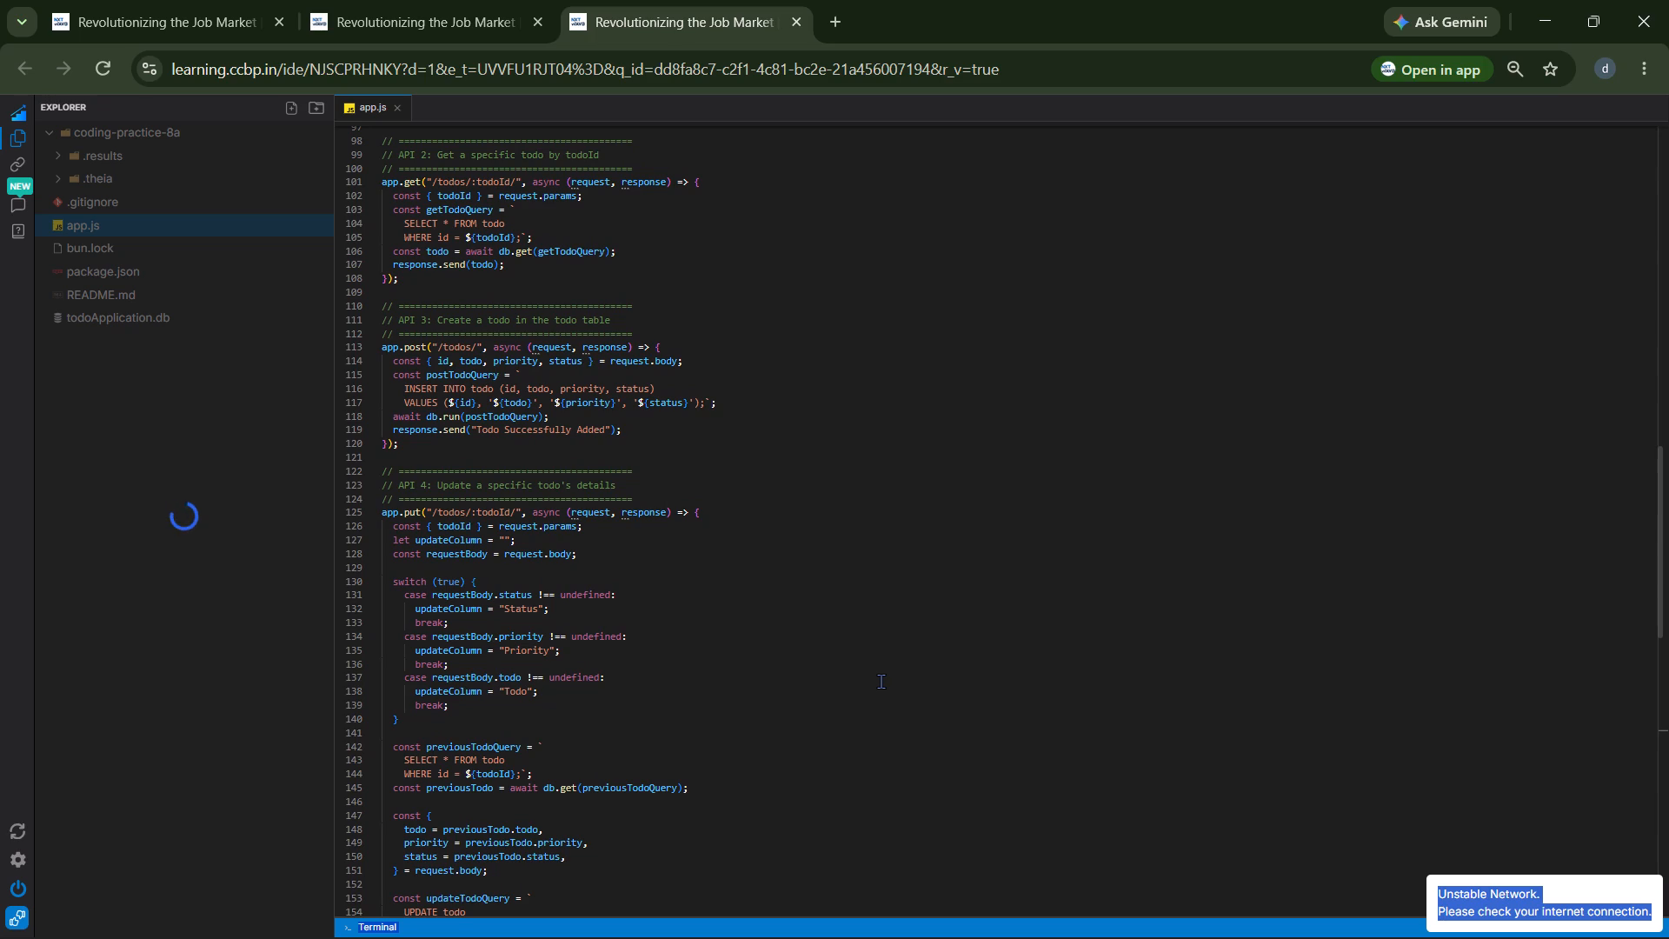
click(1247, 742)
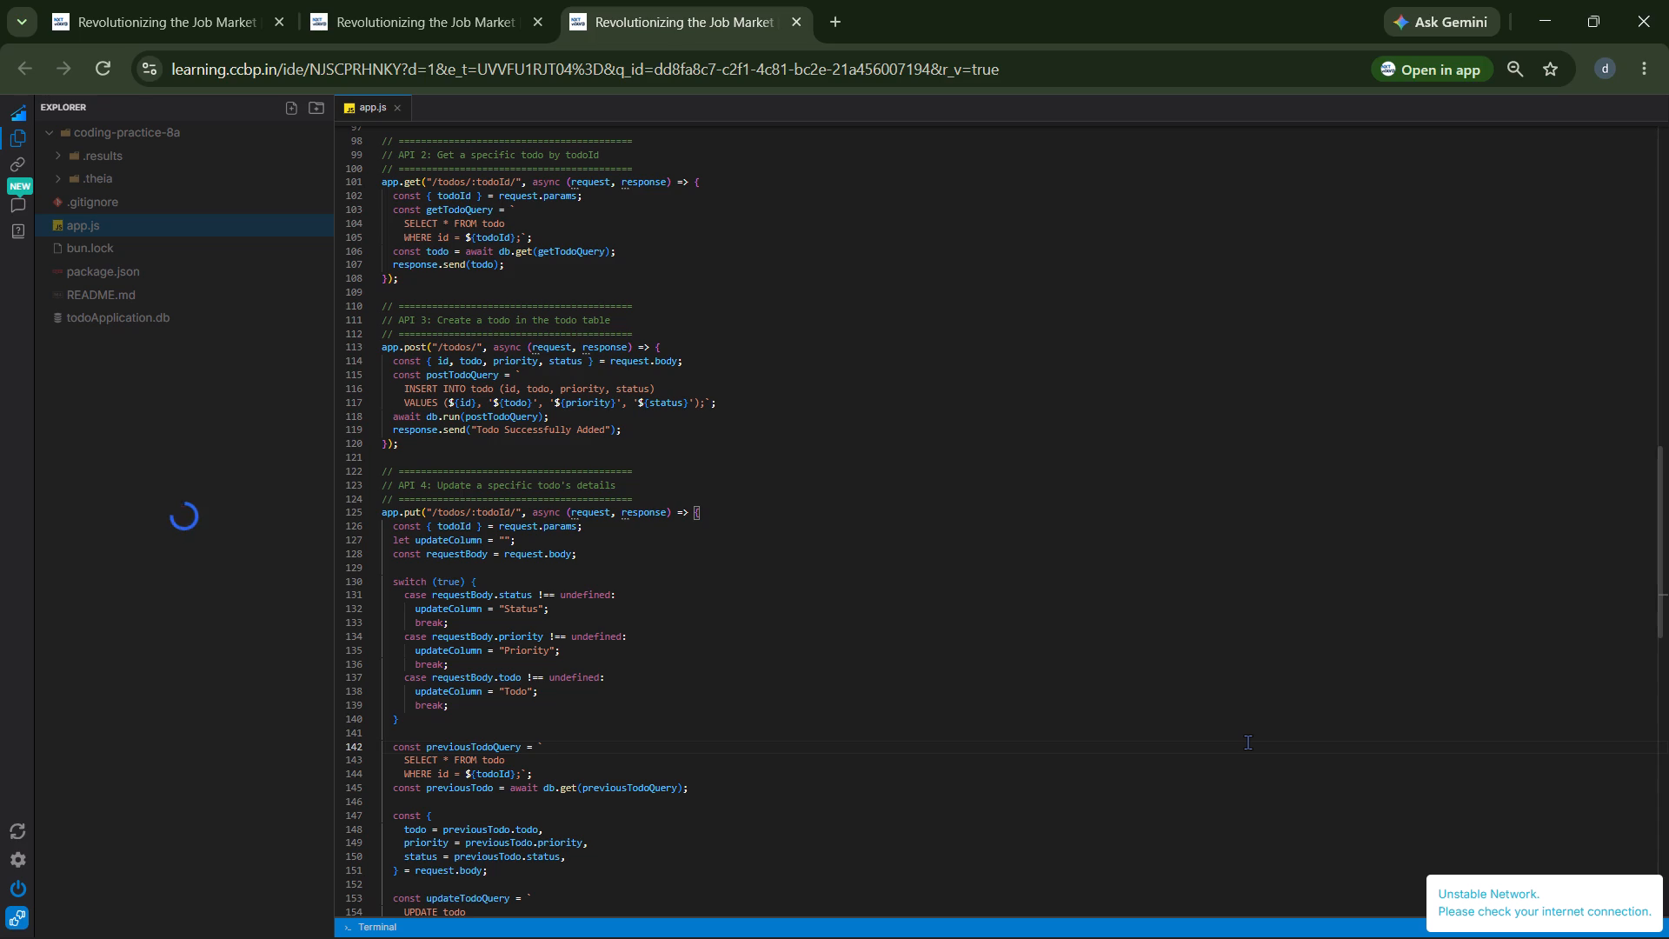
scroll(1247, 742, down, 1)
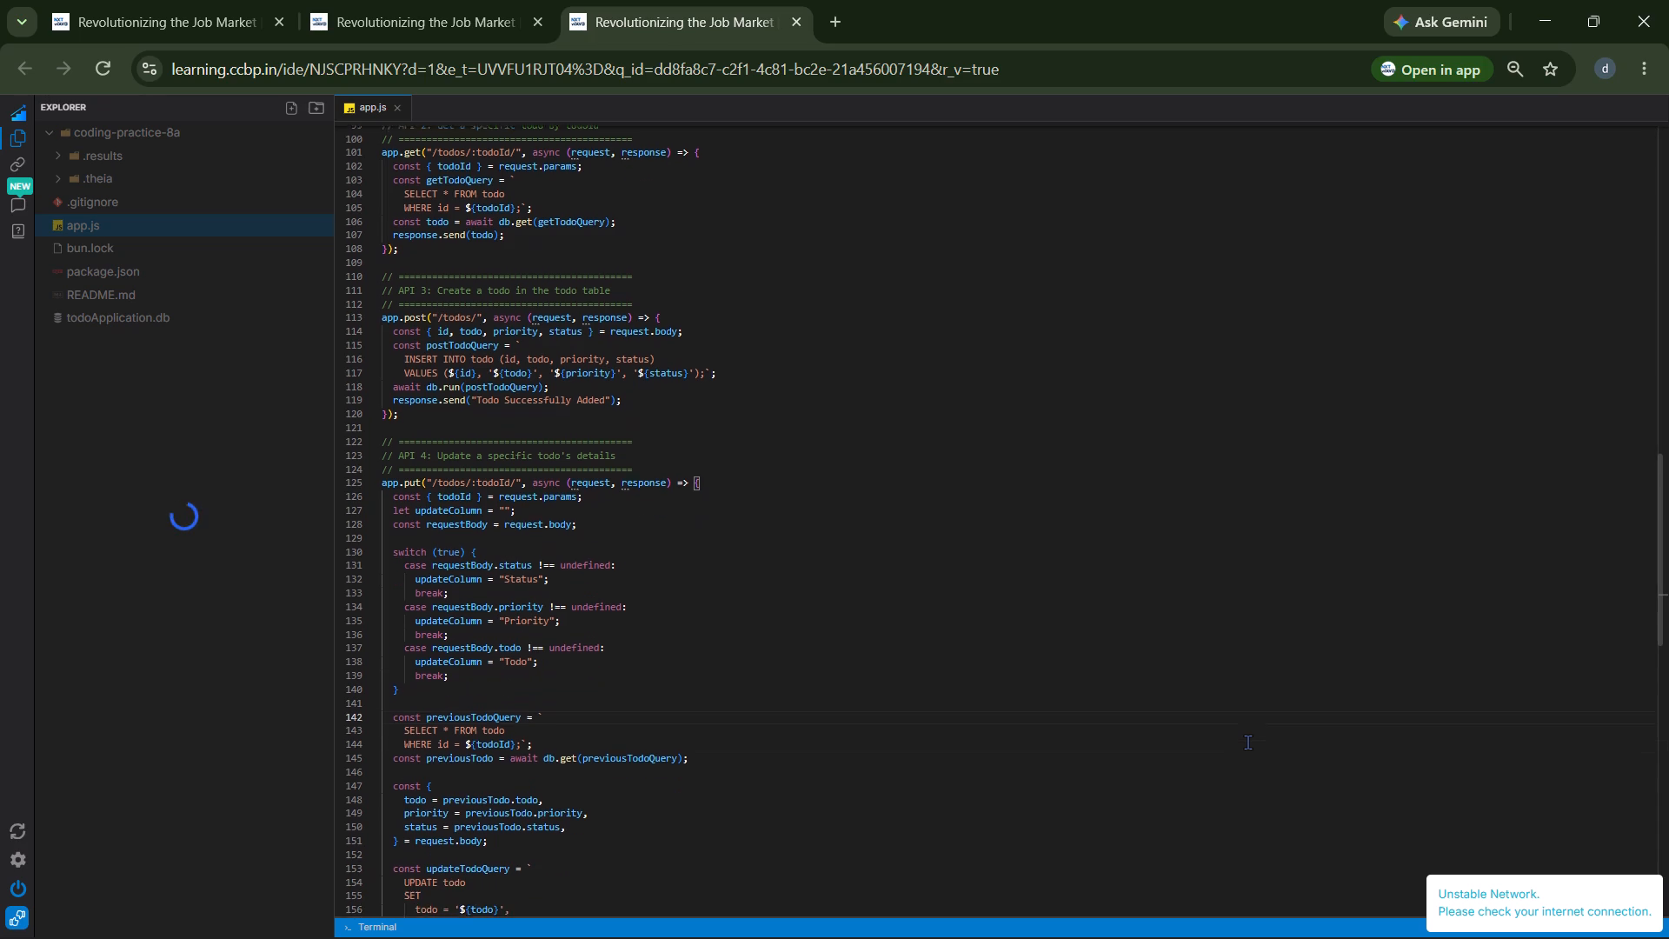
scroll(1247, 742, down, 5)
scroll(1247, 742, up, 3)
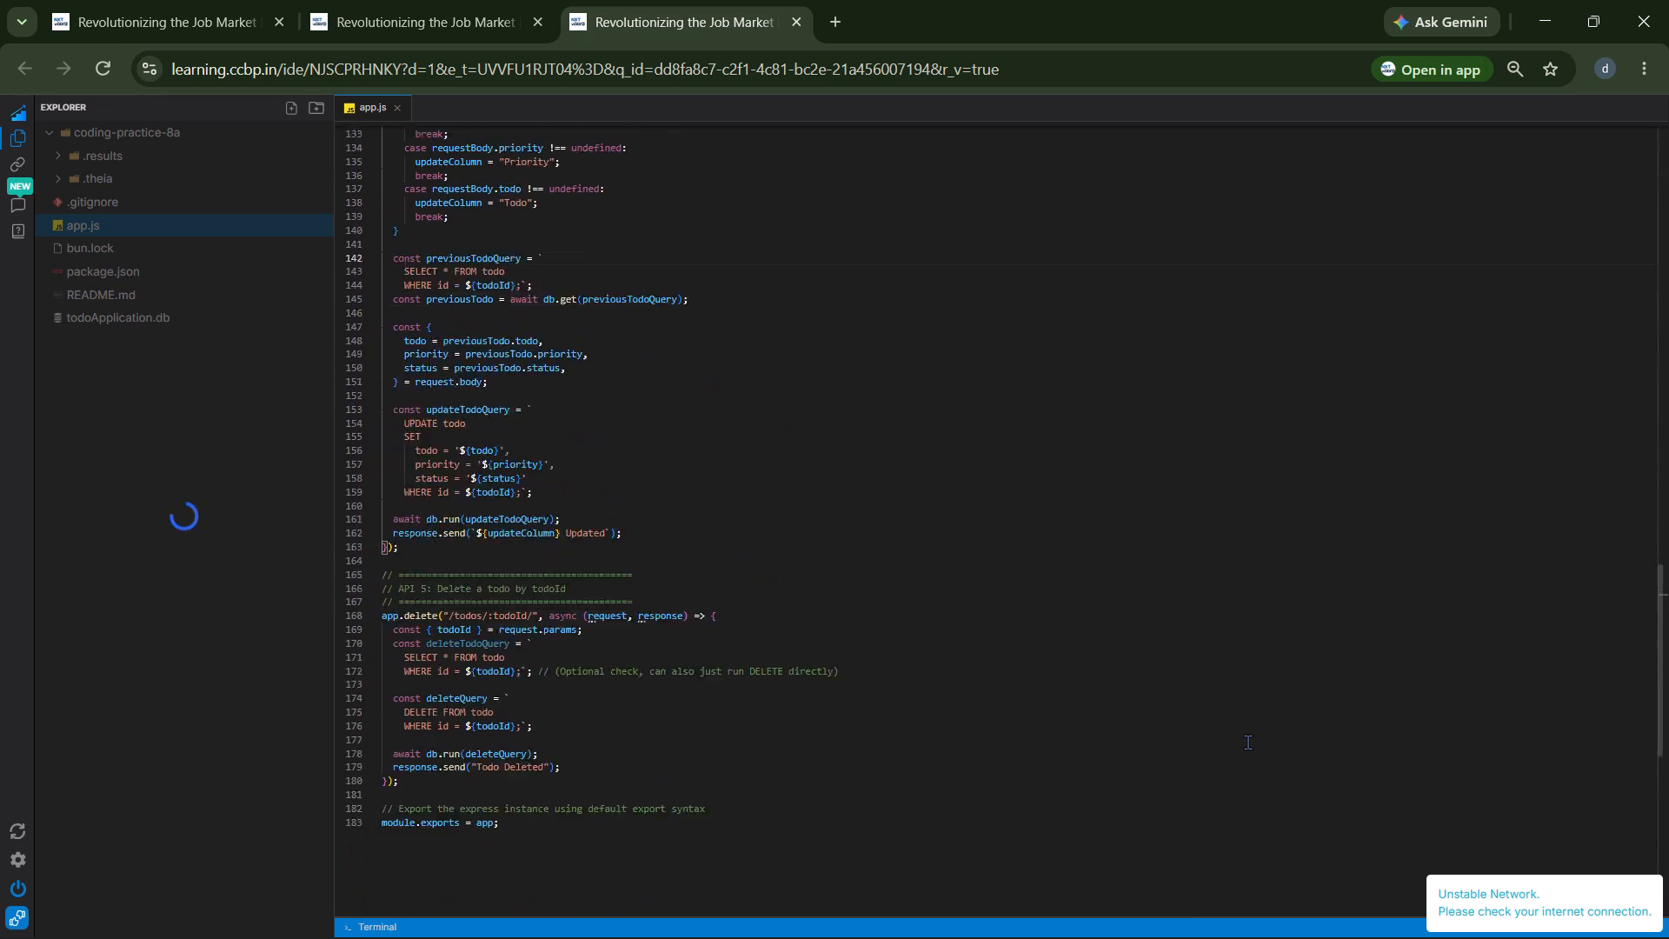
scroll(1247, 742, up, 5)
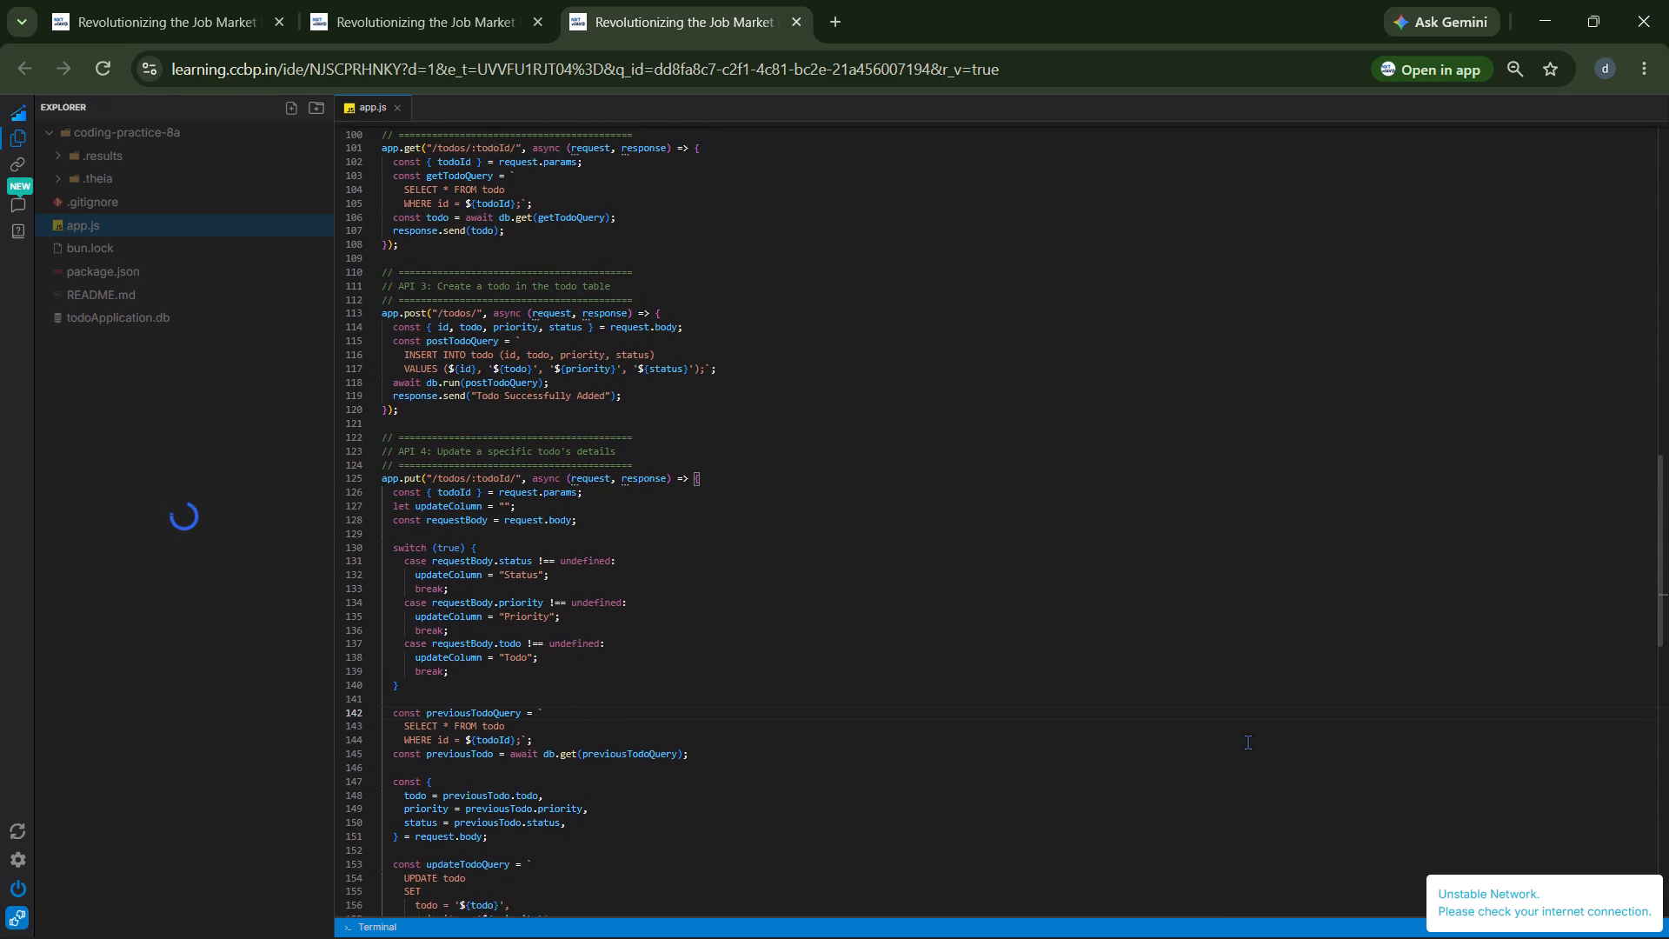
scroll(1247, 742, up, 2)
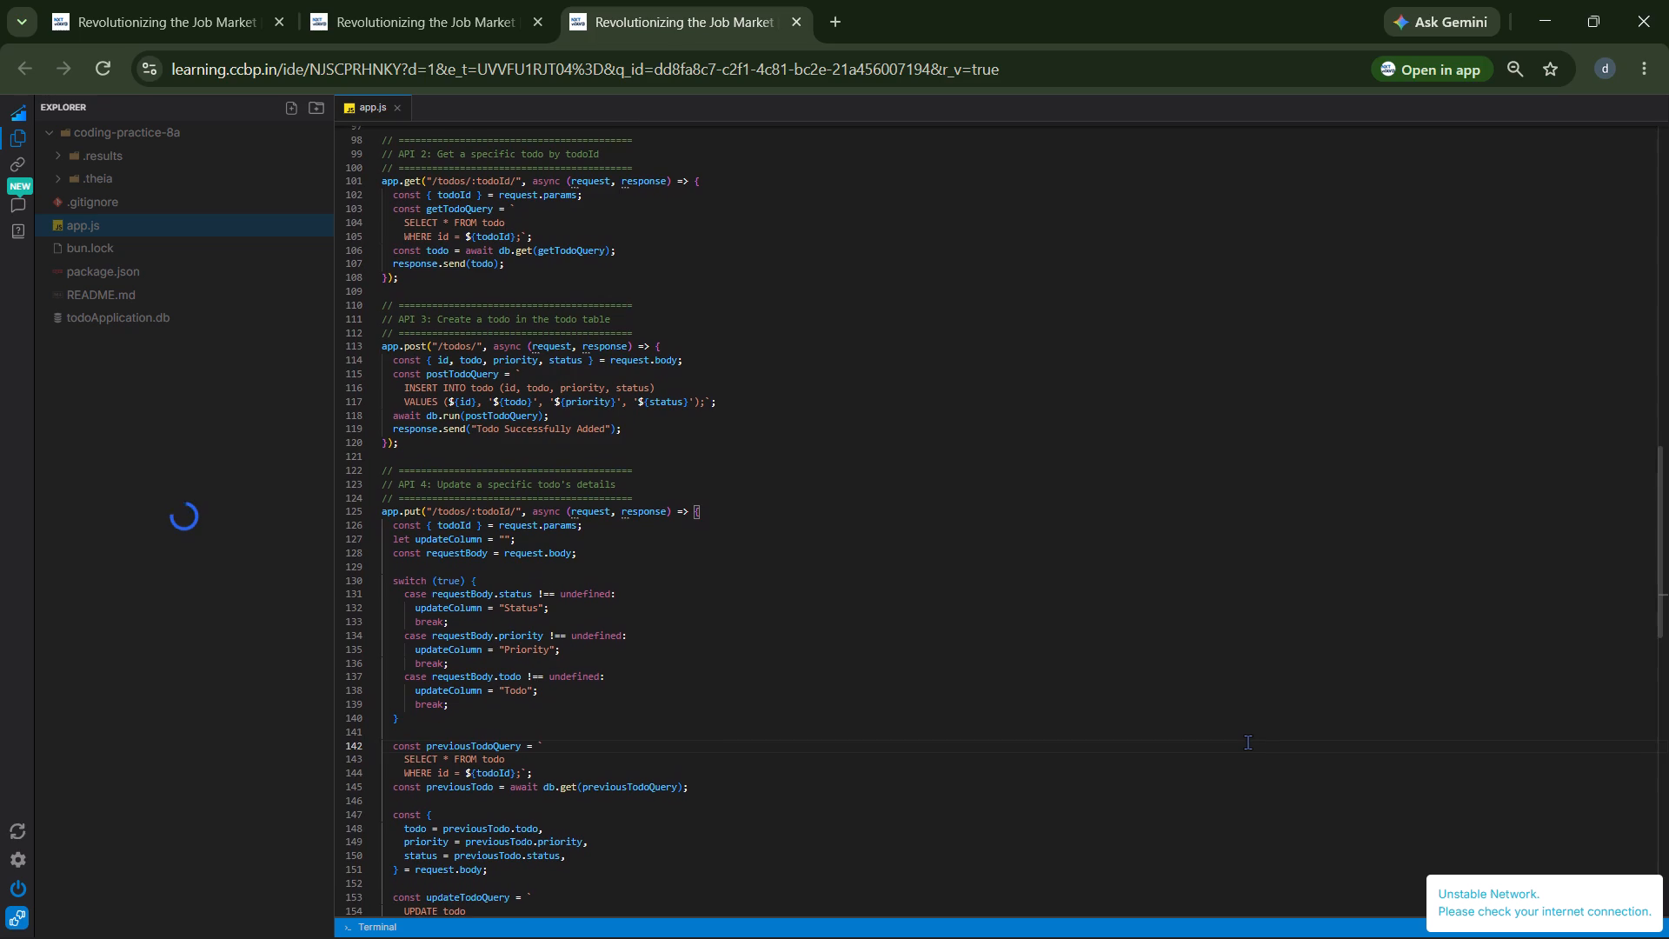
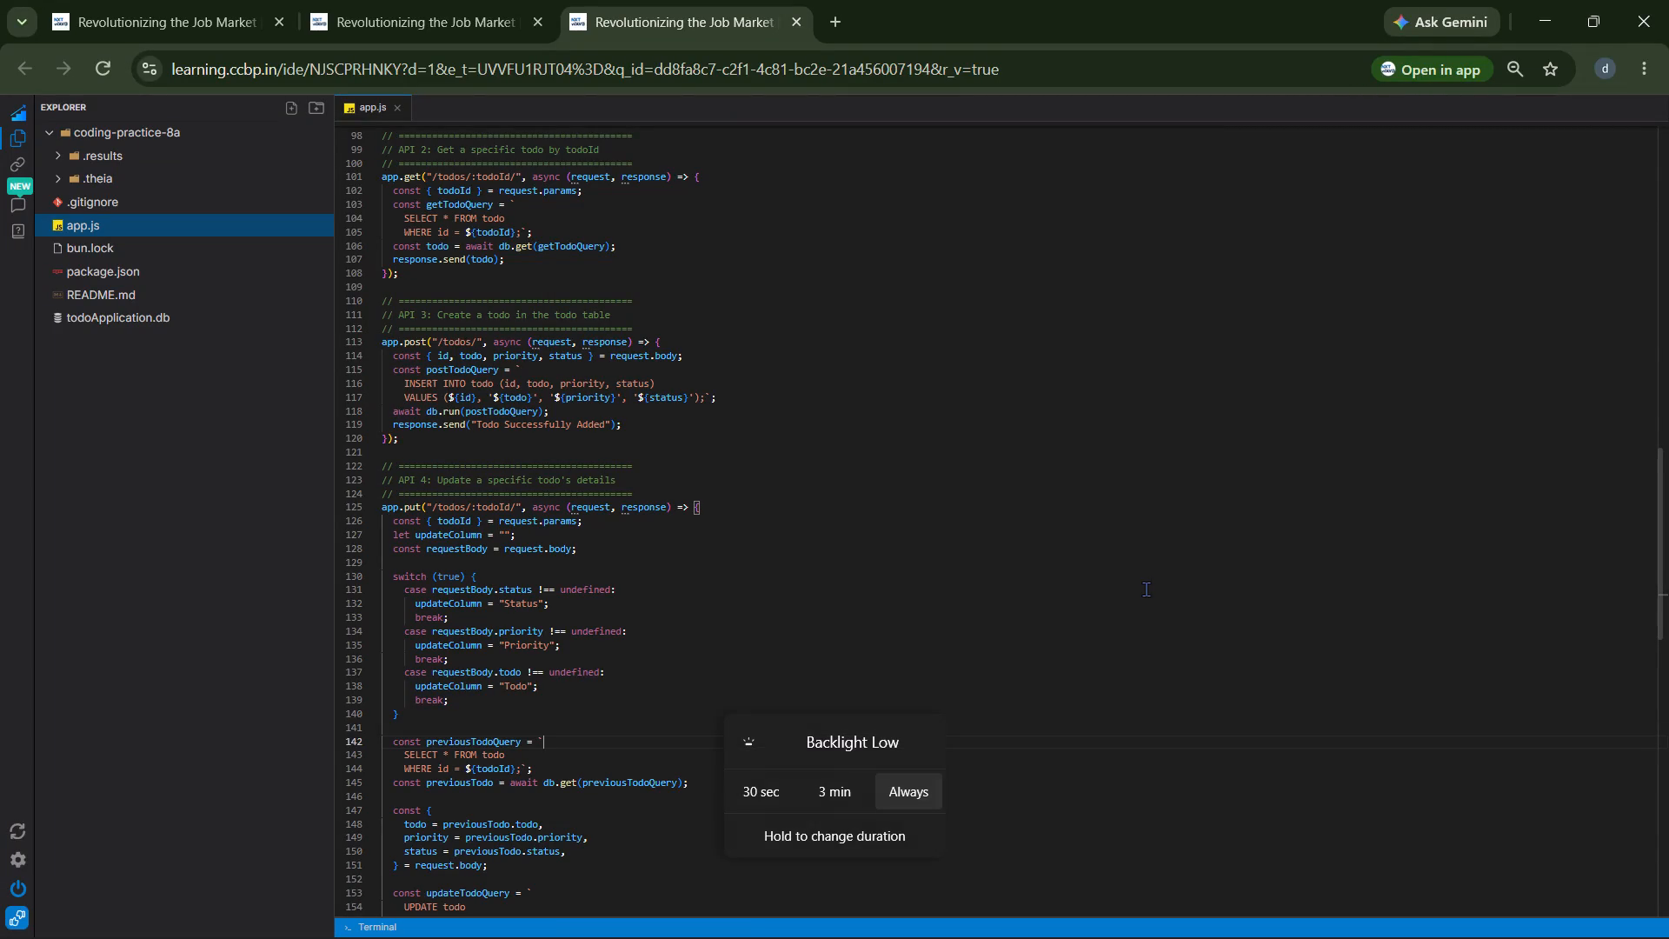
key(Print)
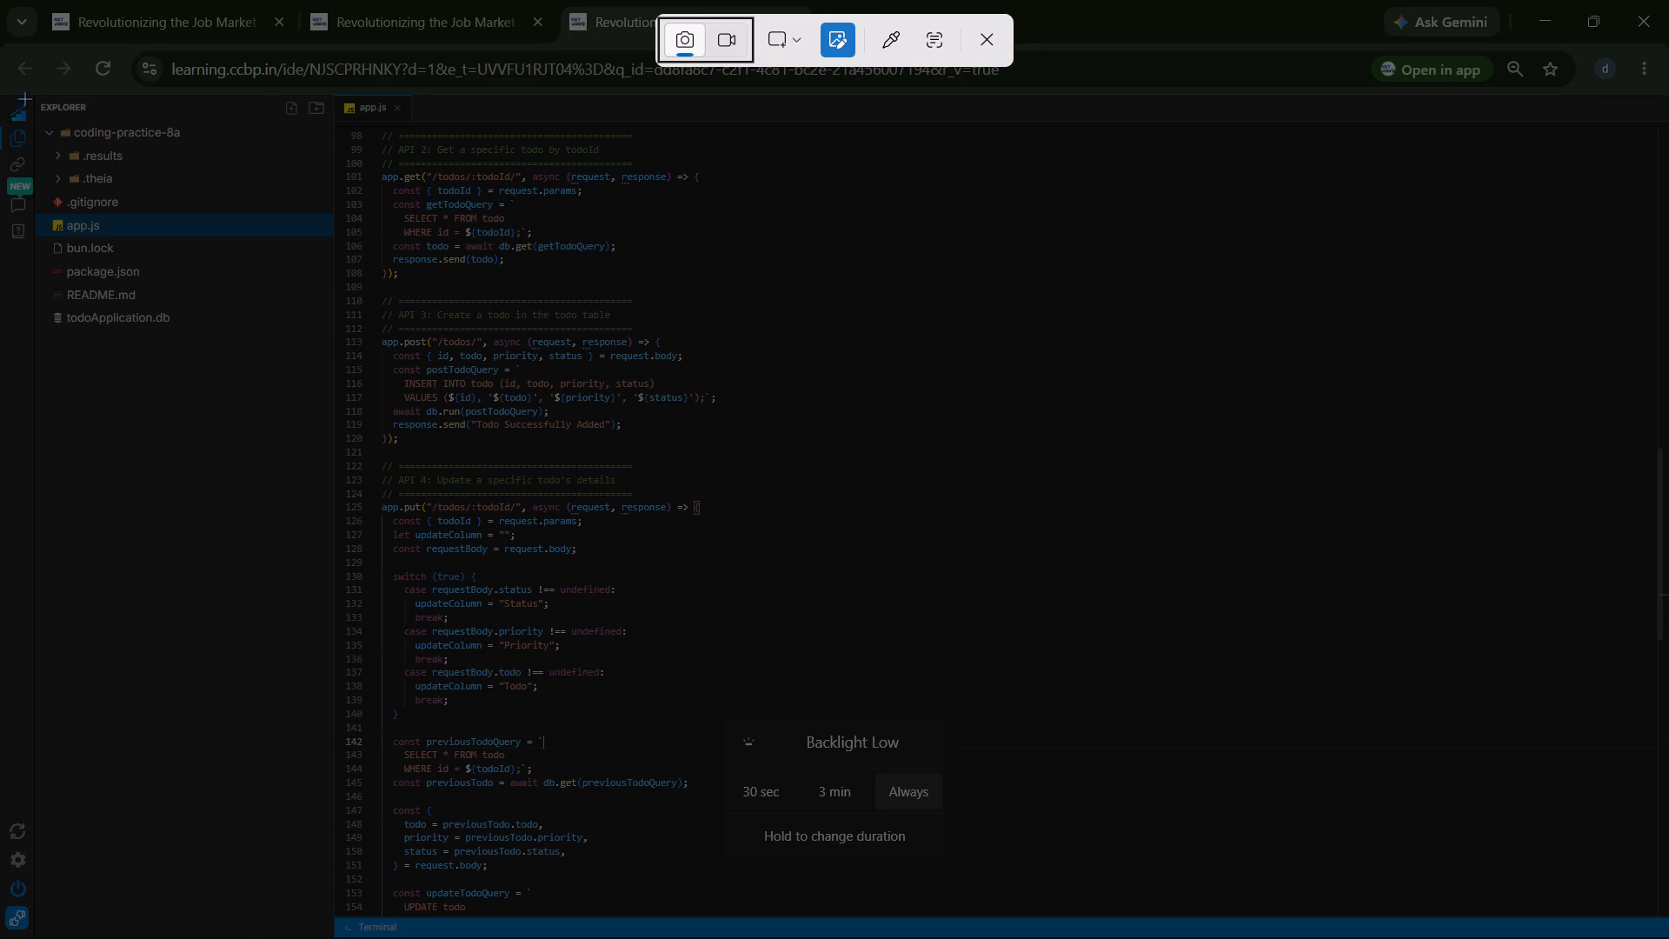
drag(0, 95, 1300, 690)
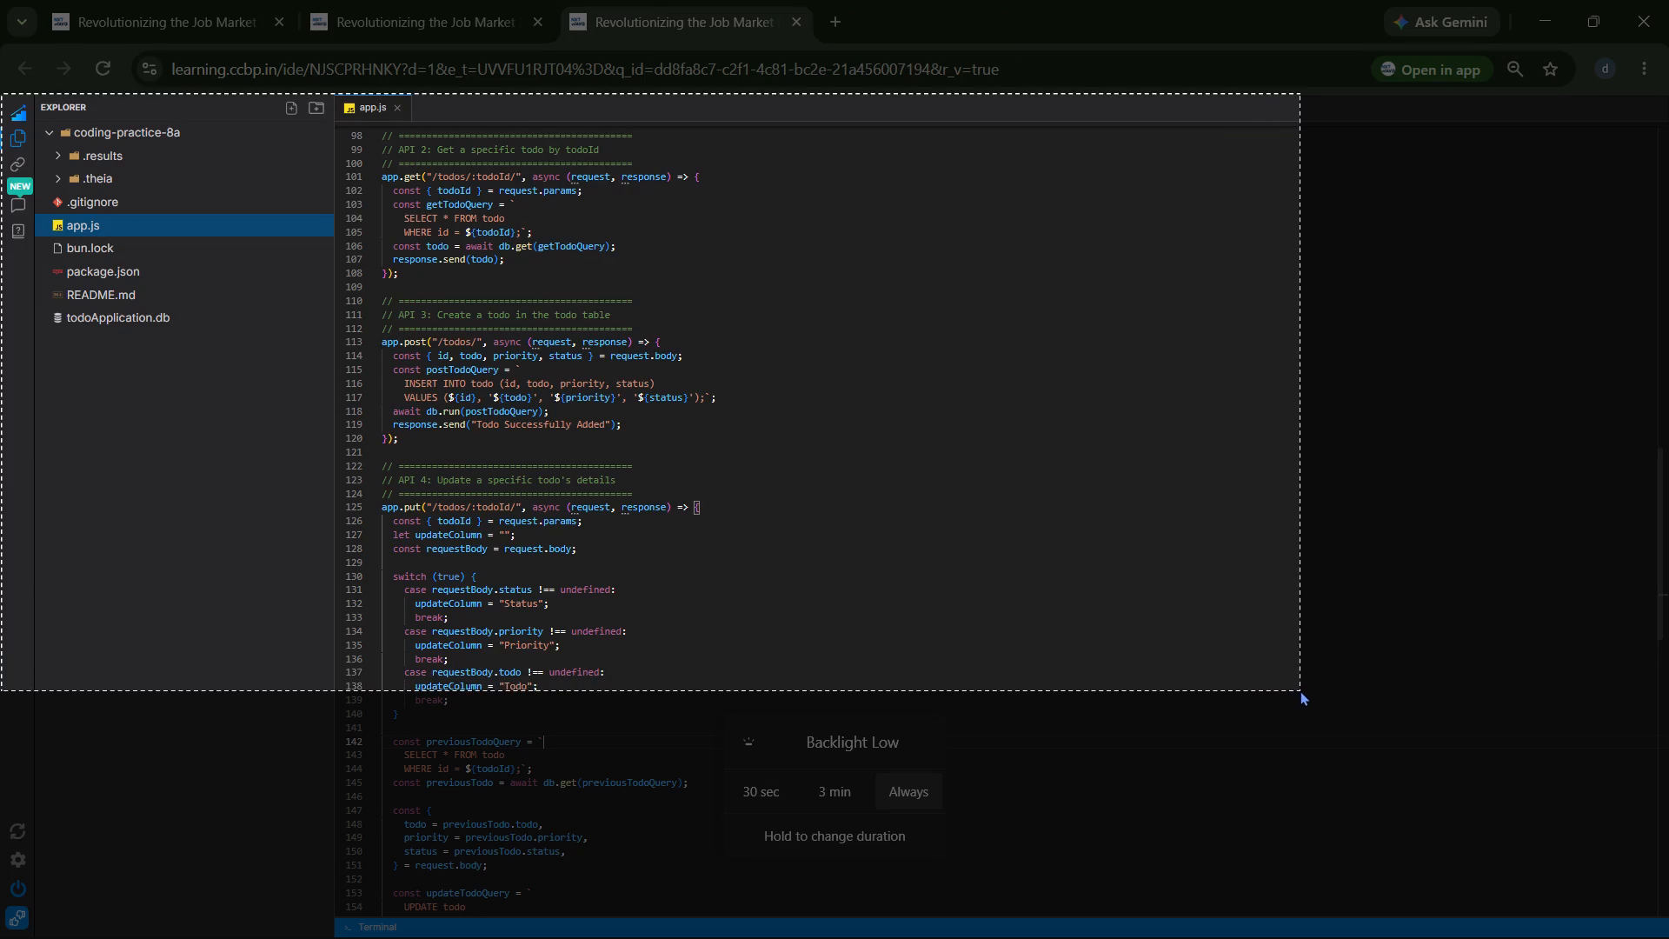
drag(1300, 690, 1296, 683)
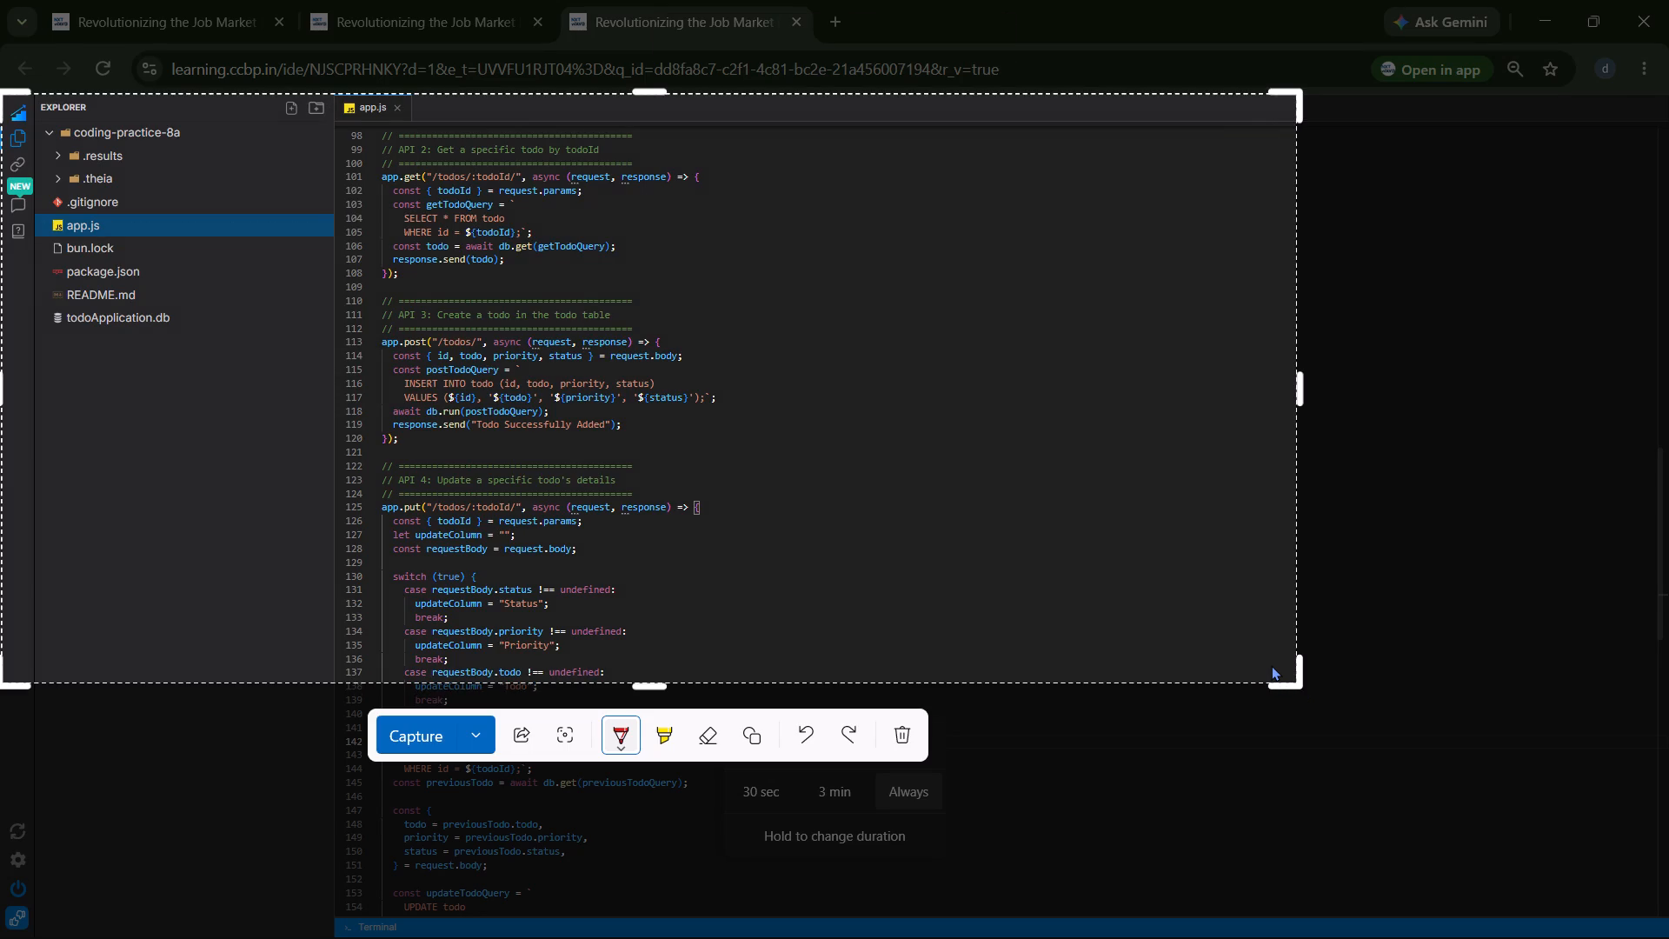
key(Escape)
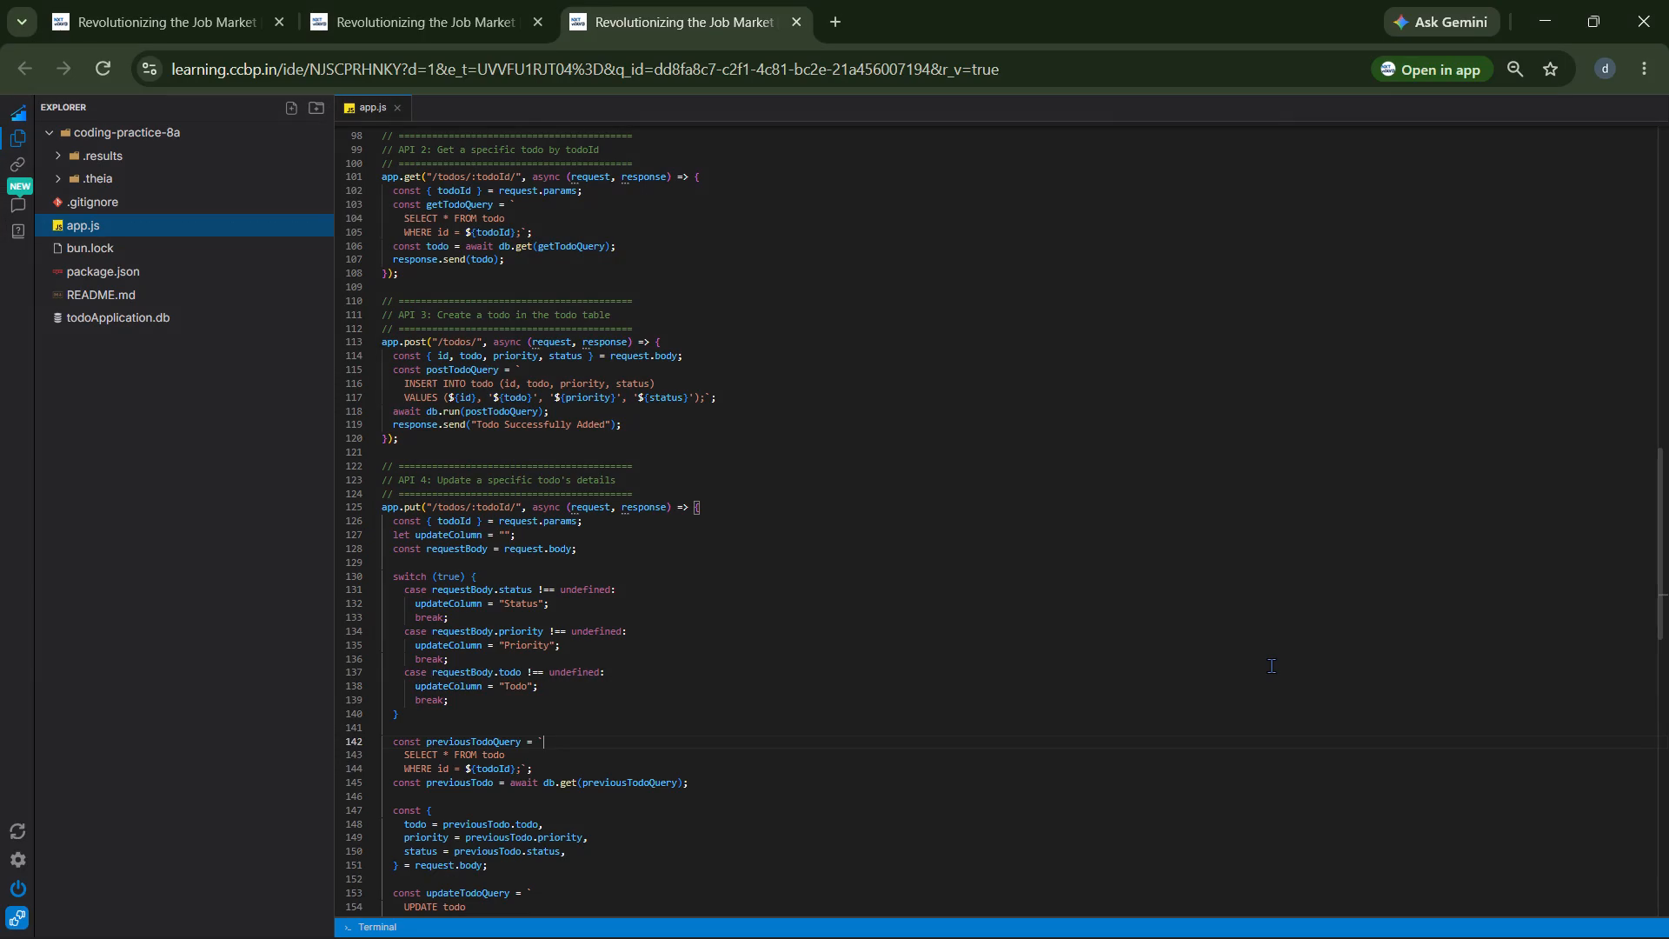
Copy a full-width screenshot of the IDE showing app.js from the API 2 comment block on line 98.
key(Print)
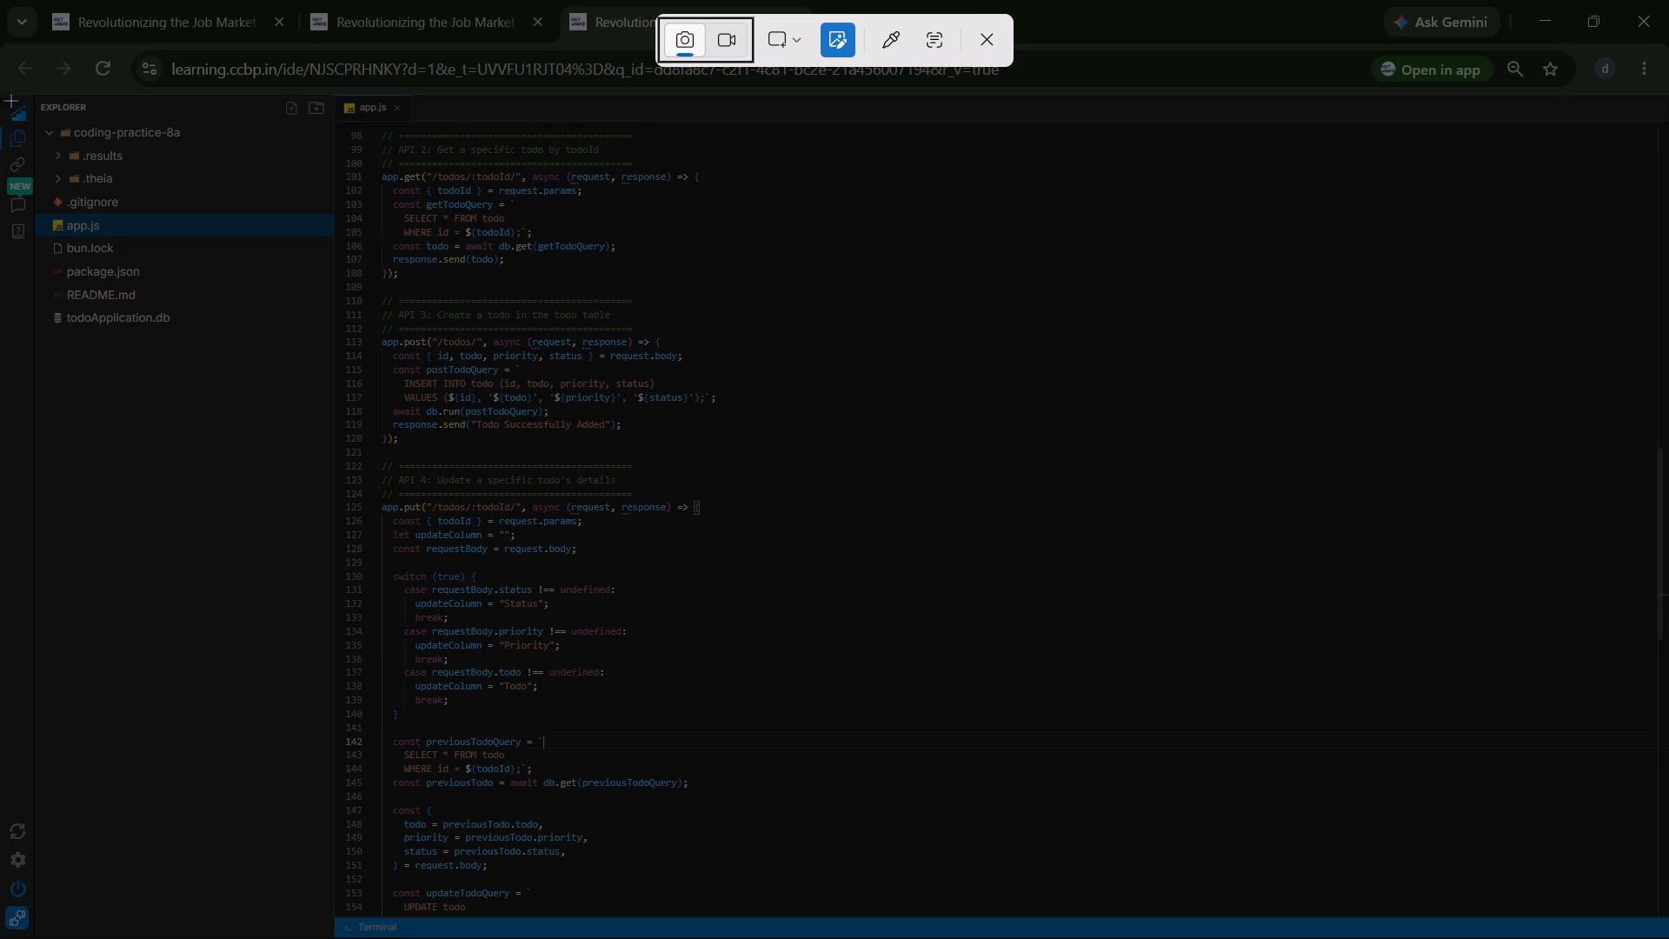
drag(0, 94, 1493, 938)
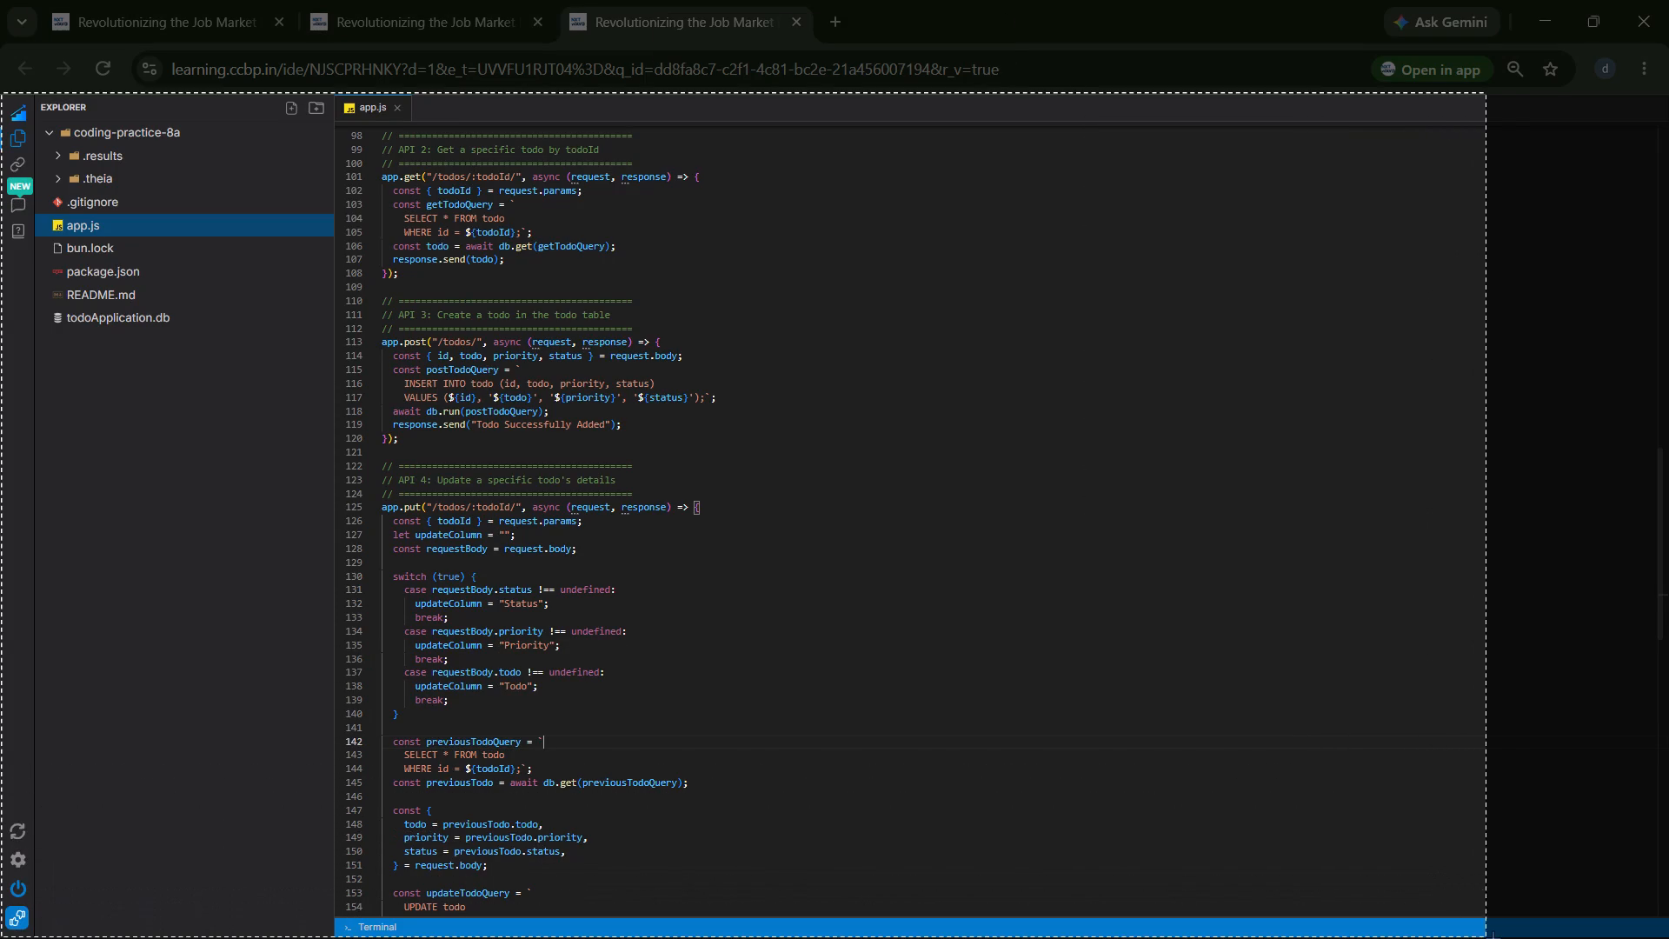
drag(1493, 938, 1668, 938)
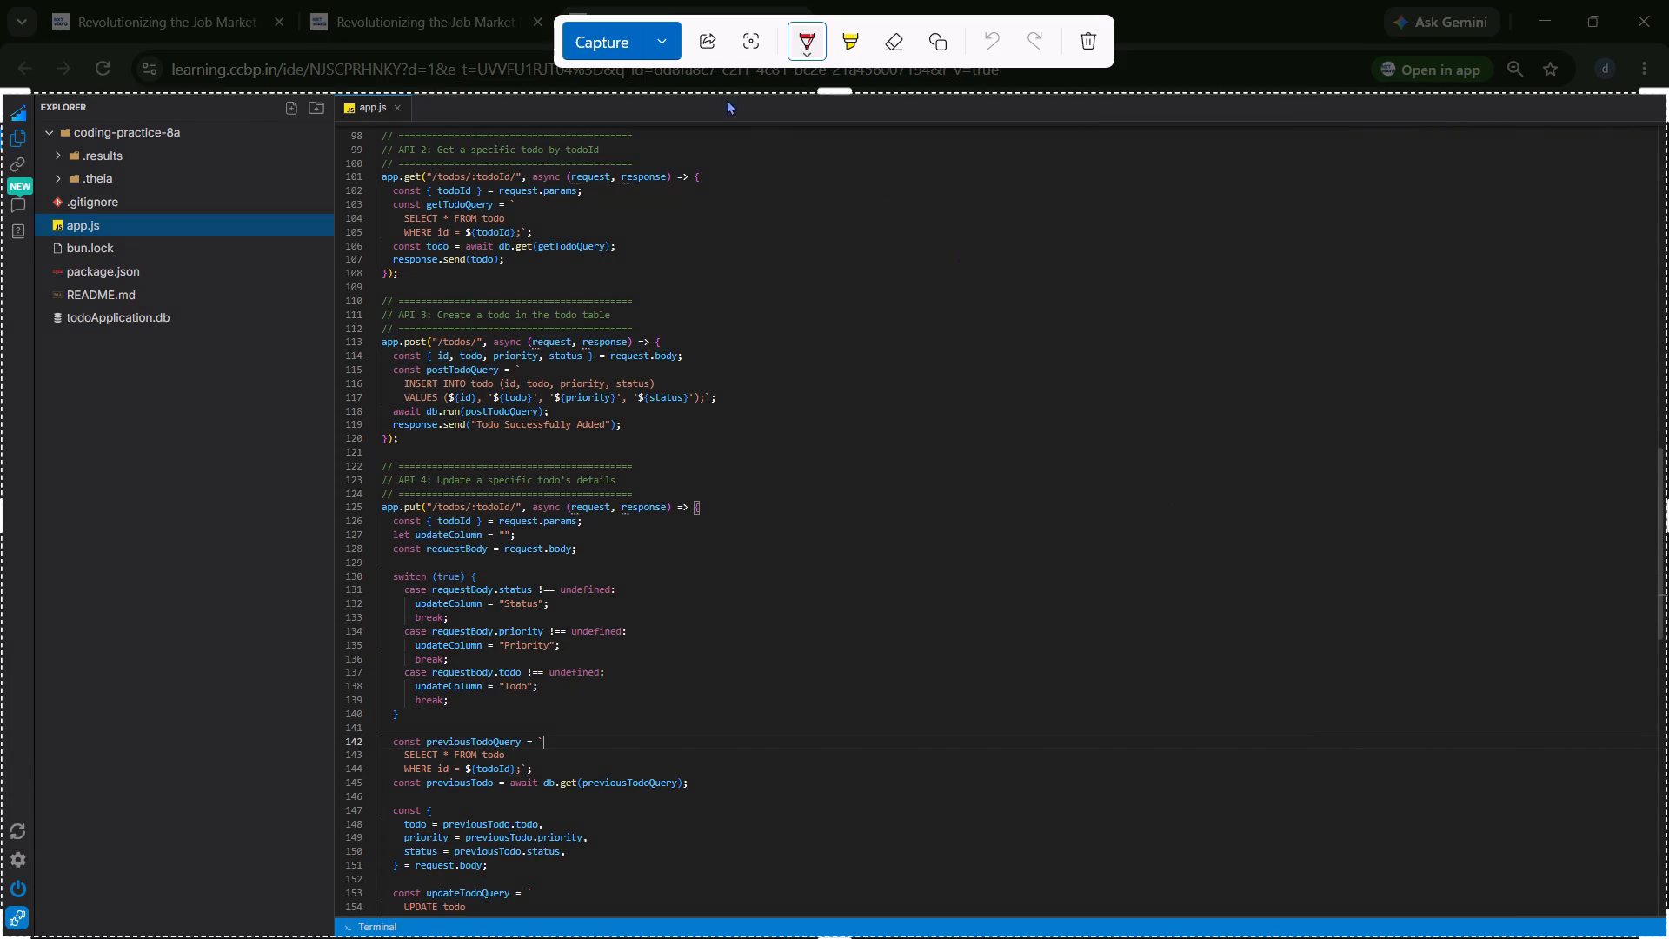
click(668, 44)
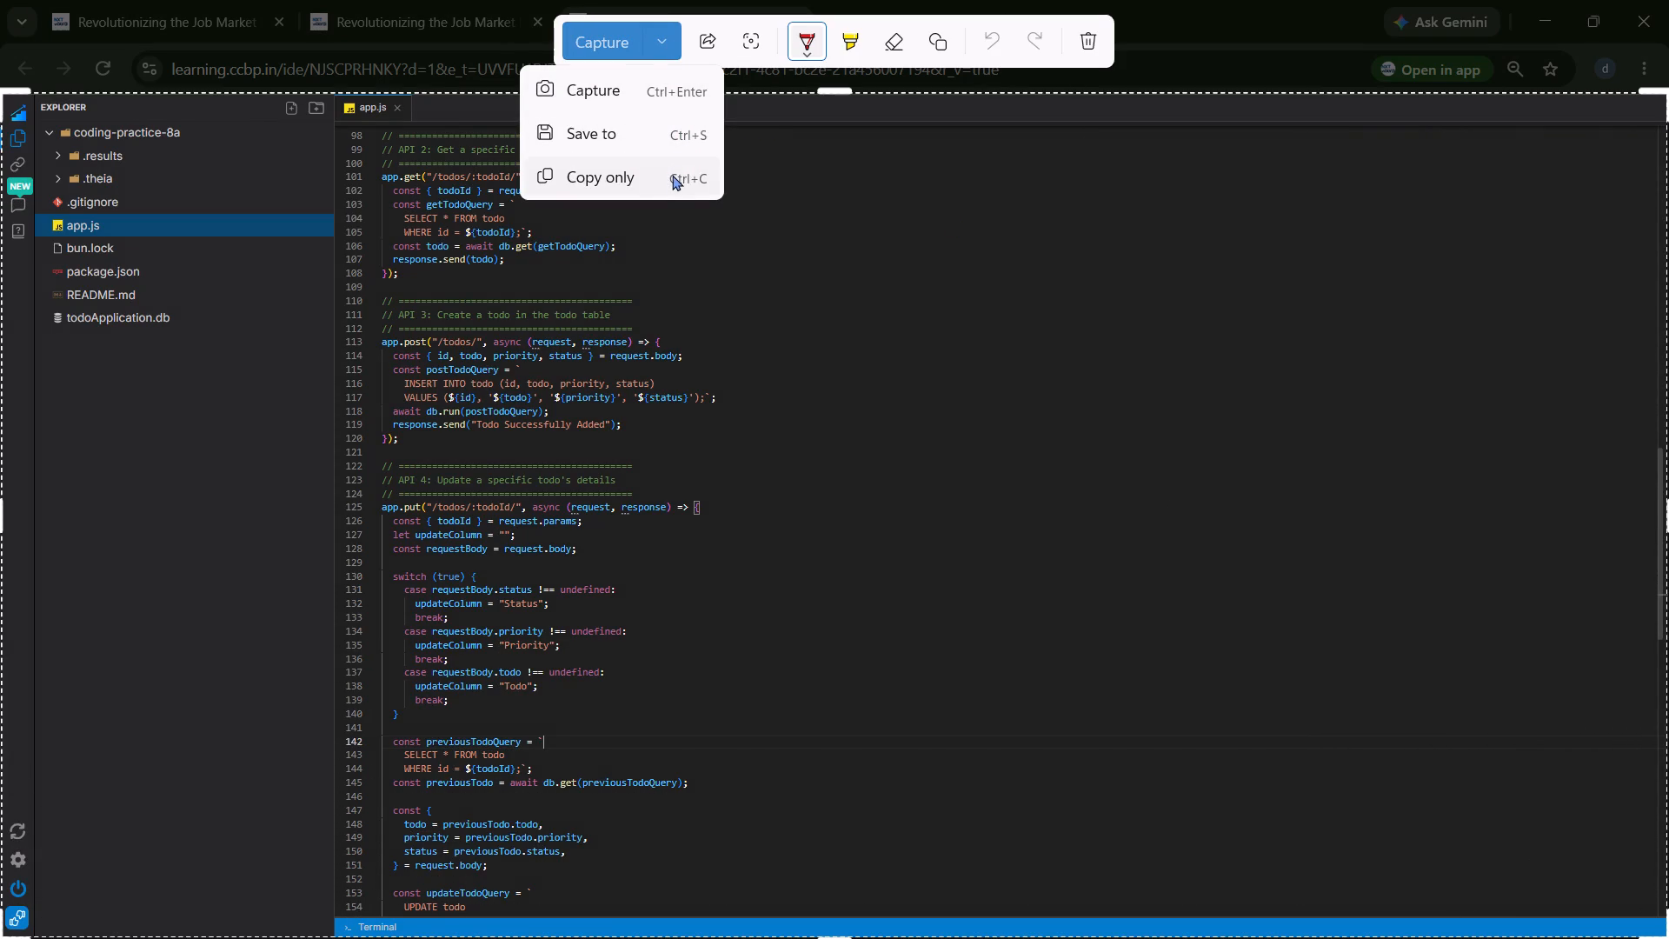
click(672, 175)
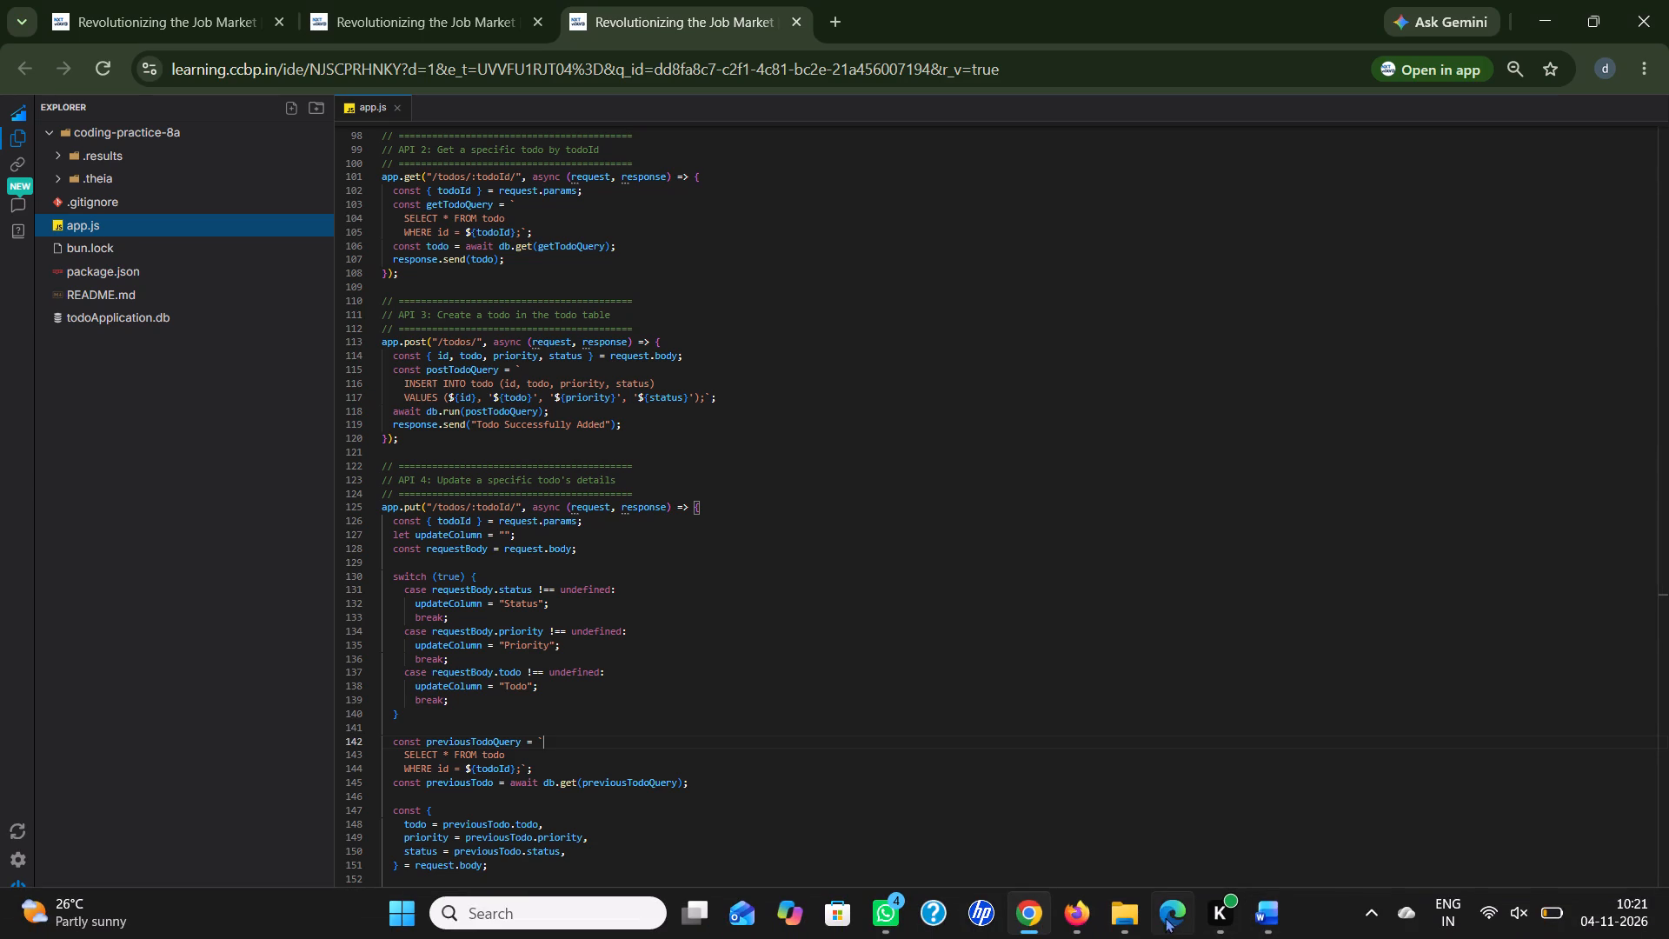
Switch to BDF-Lab Report 2 in Word and paste the API 2 code screenshot on a new line below the API 1 screenshot.
click(1184, 841)
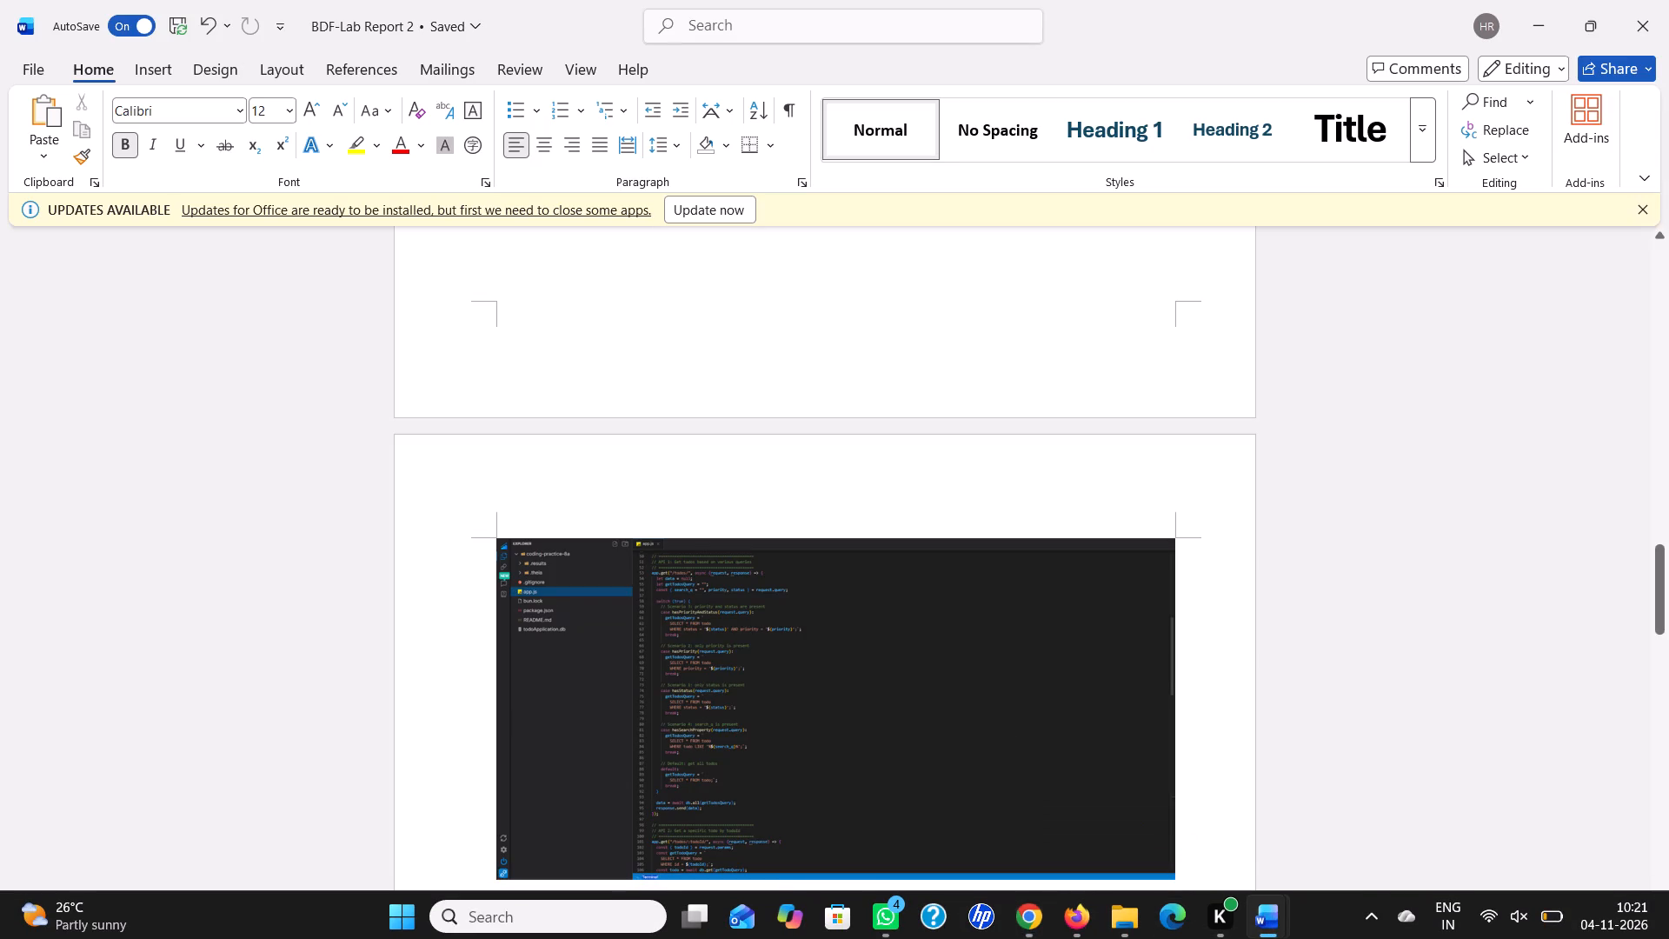
scroll(996, 670, down, 1)
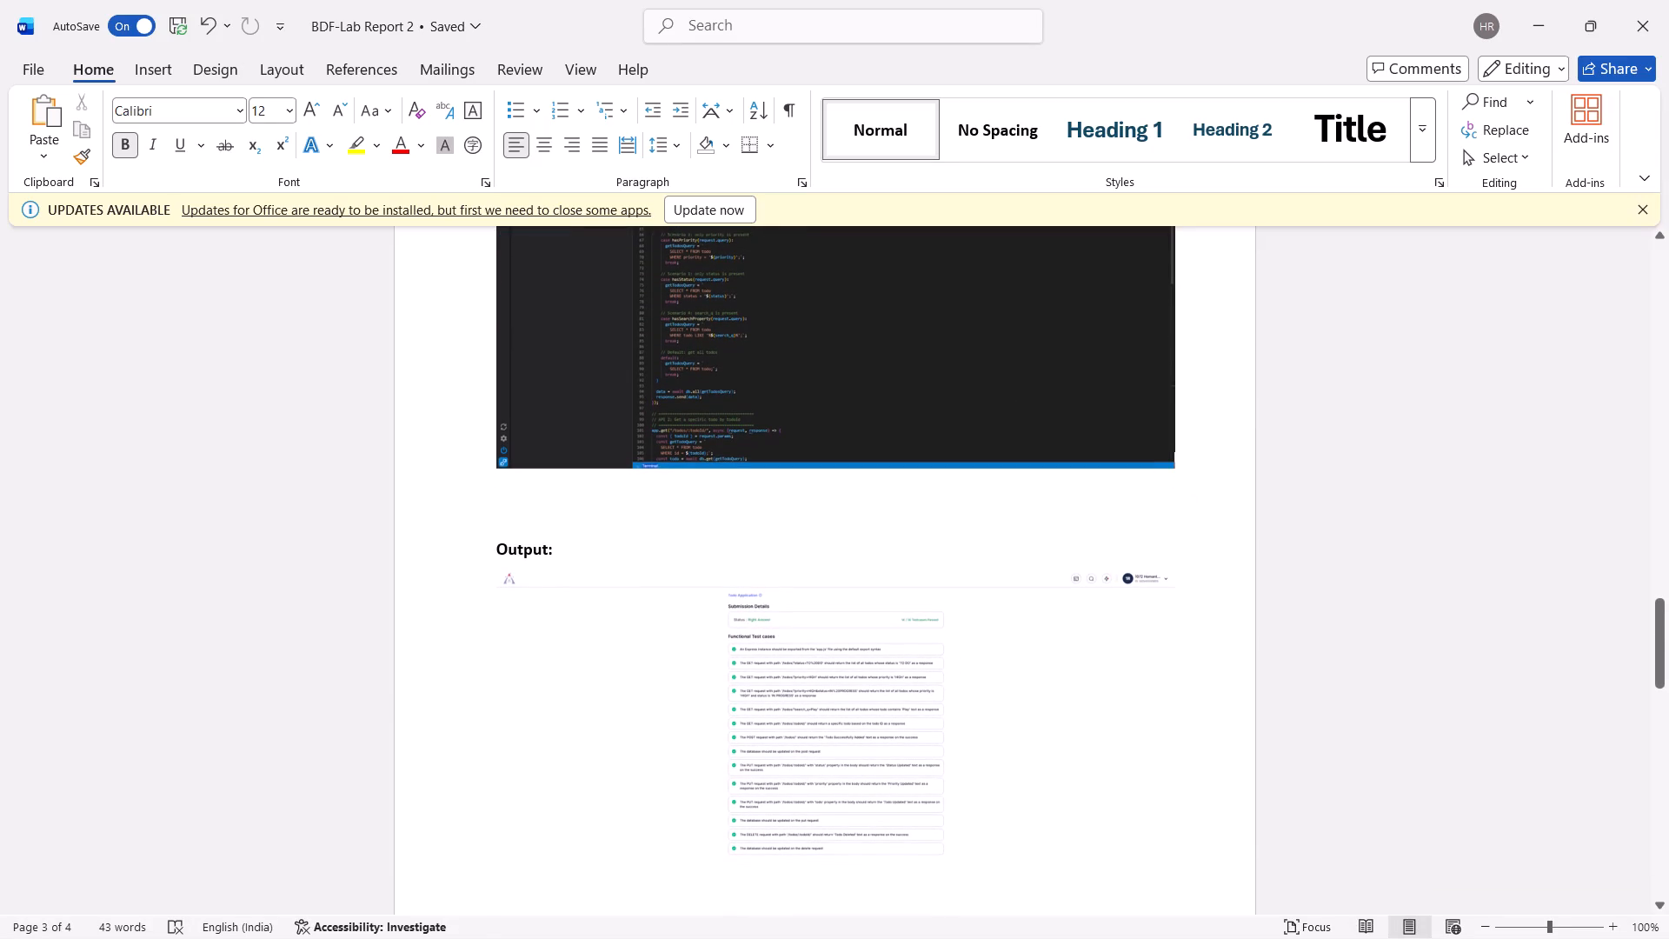
key(Return)
key(ctrl+v)
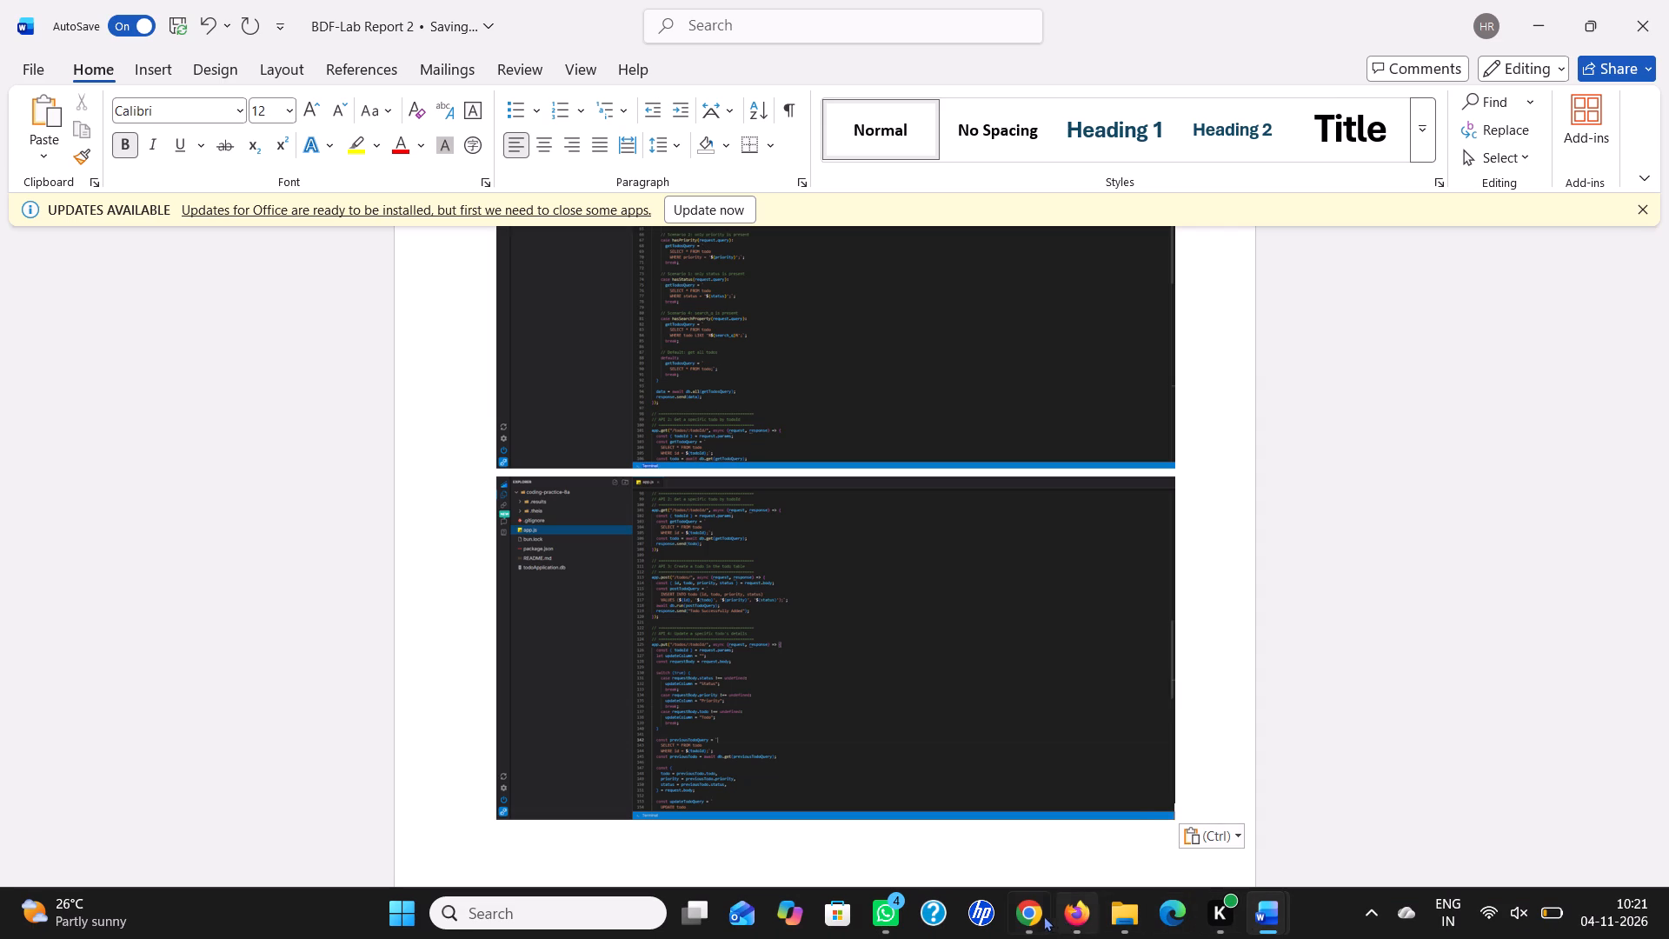
Switch to the coding IDE in Chrome and copy a full-width screenshot of app.js from the switch block on line 130 to the final export line.
click(1026, 822)
scroll(935, 642, down, 1)
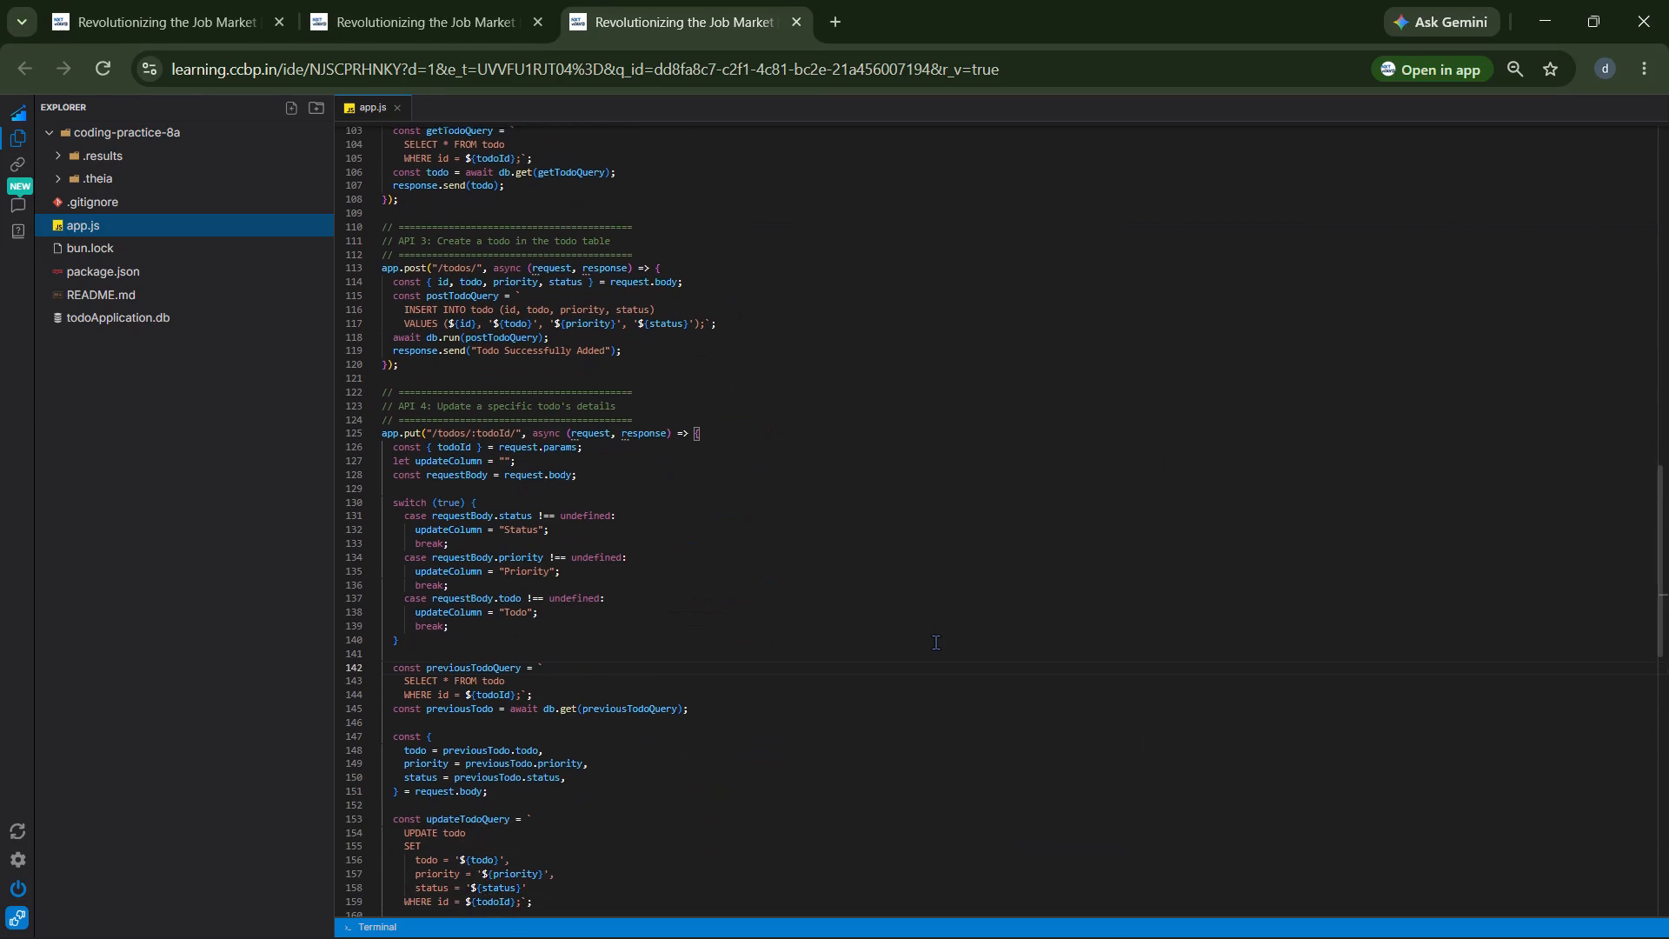
scroll(935, 642, down, 3)
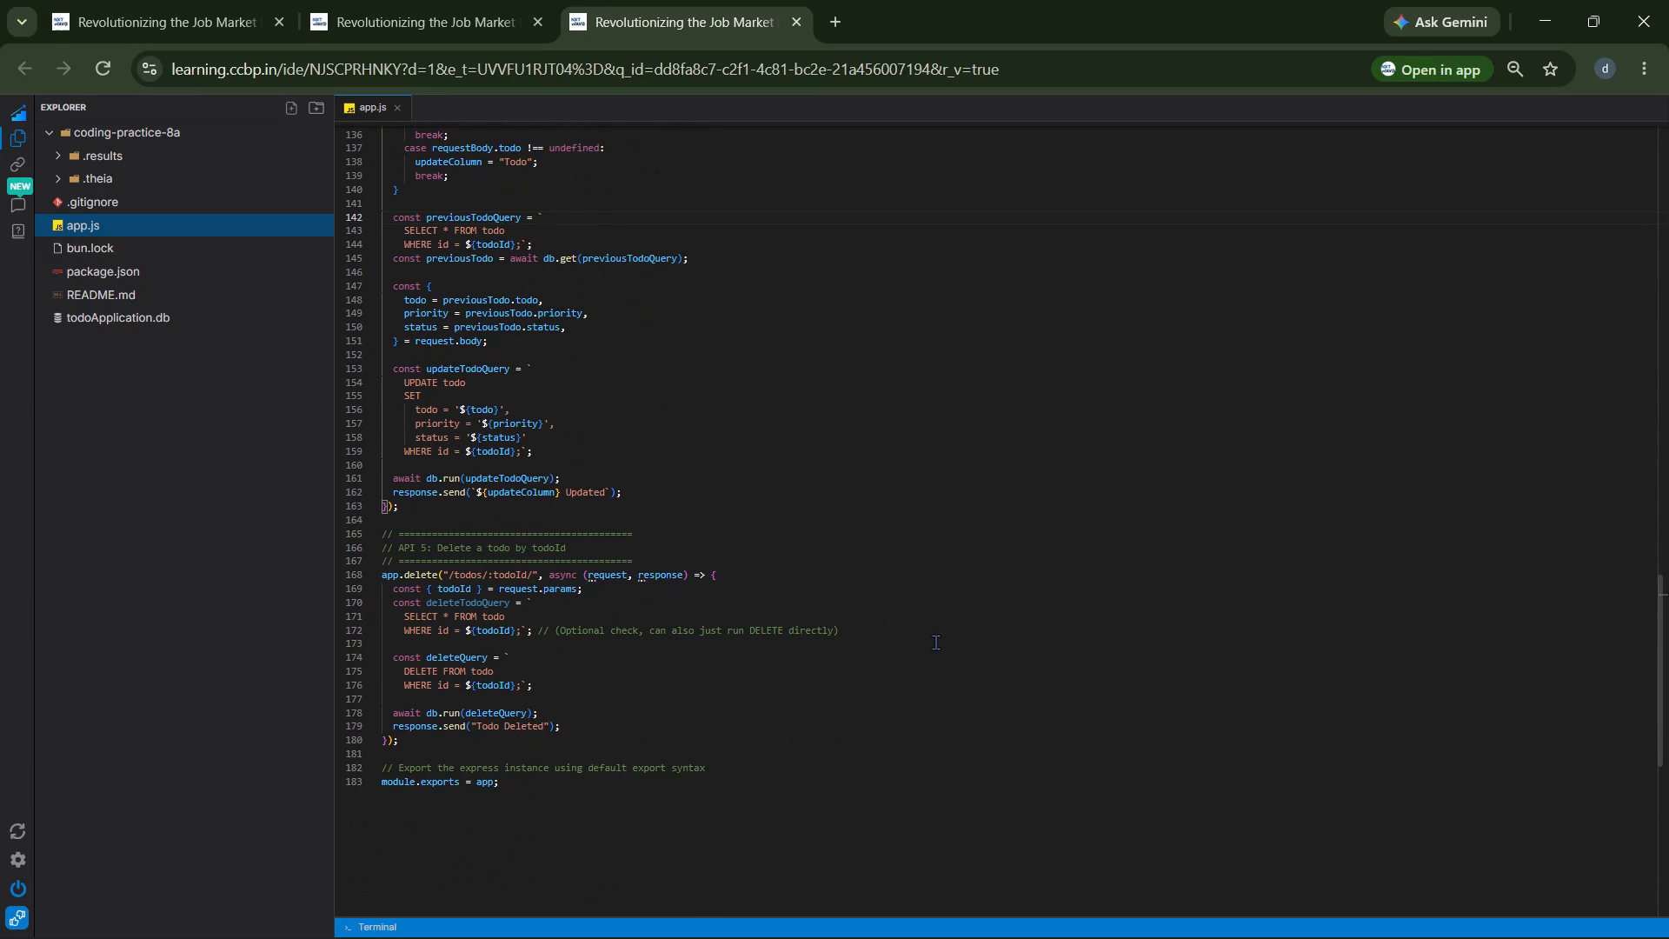
scroll(935, 642, up, 2)
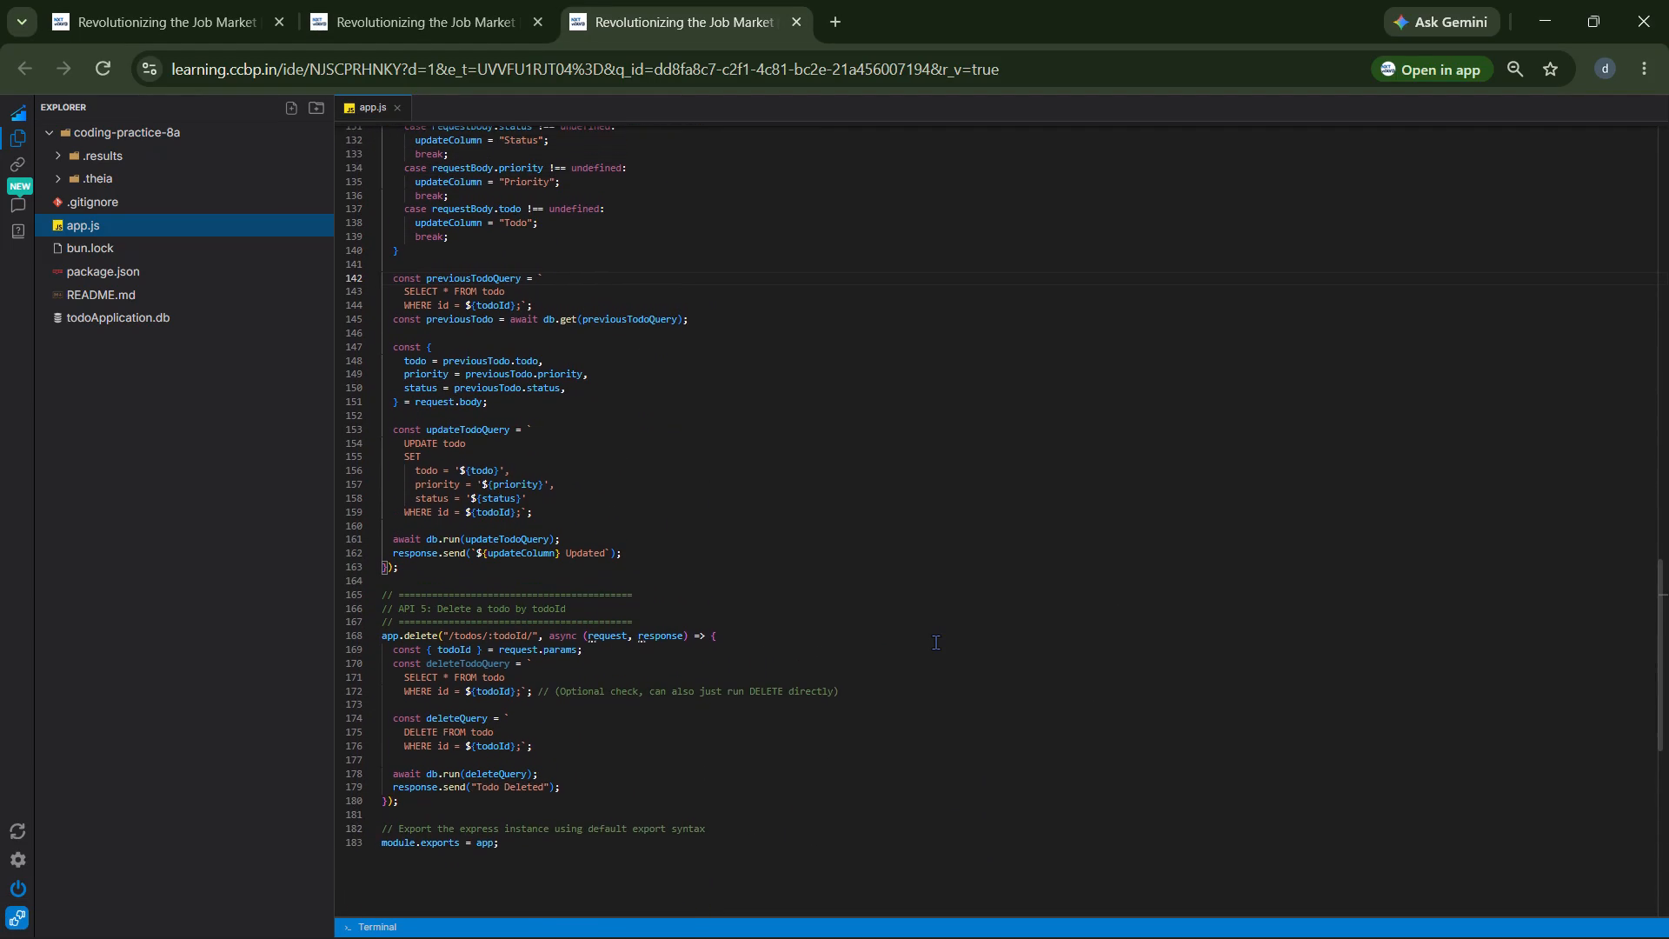
scroll(935, 642, up, 1)
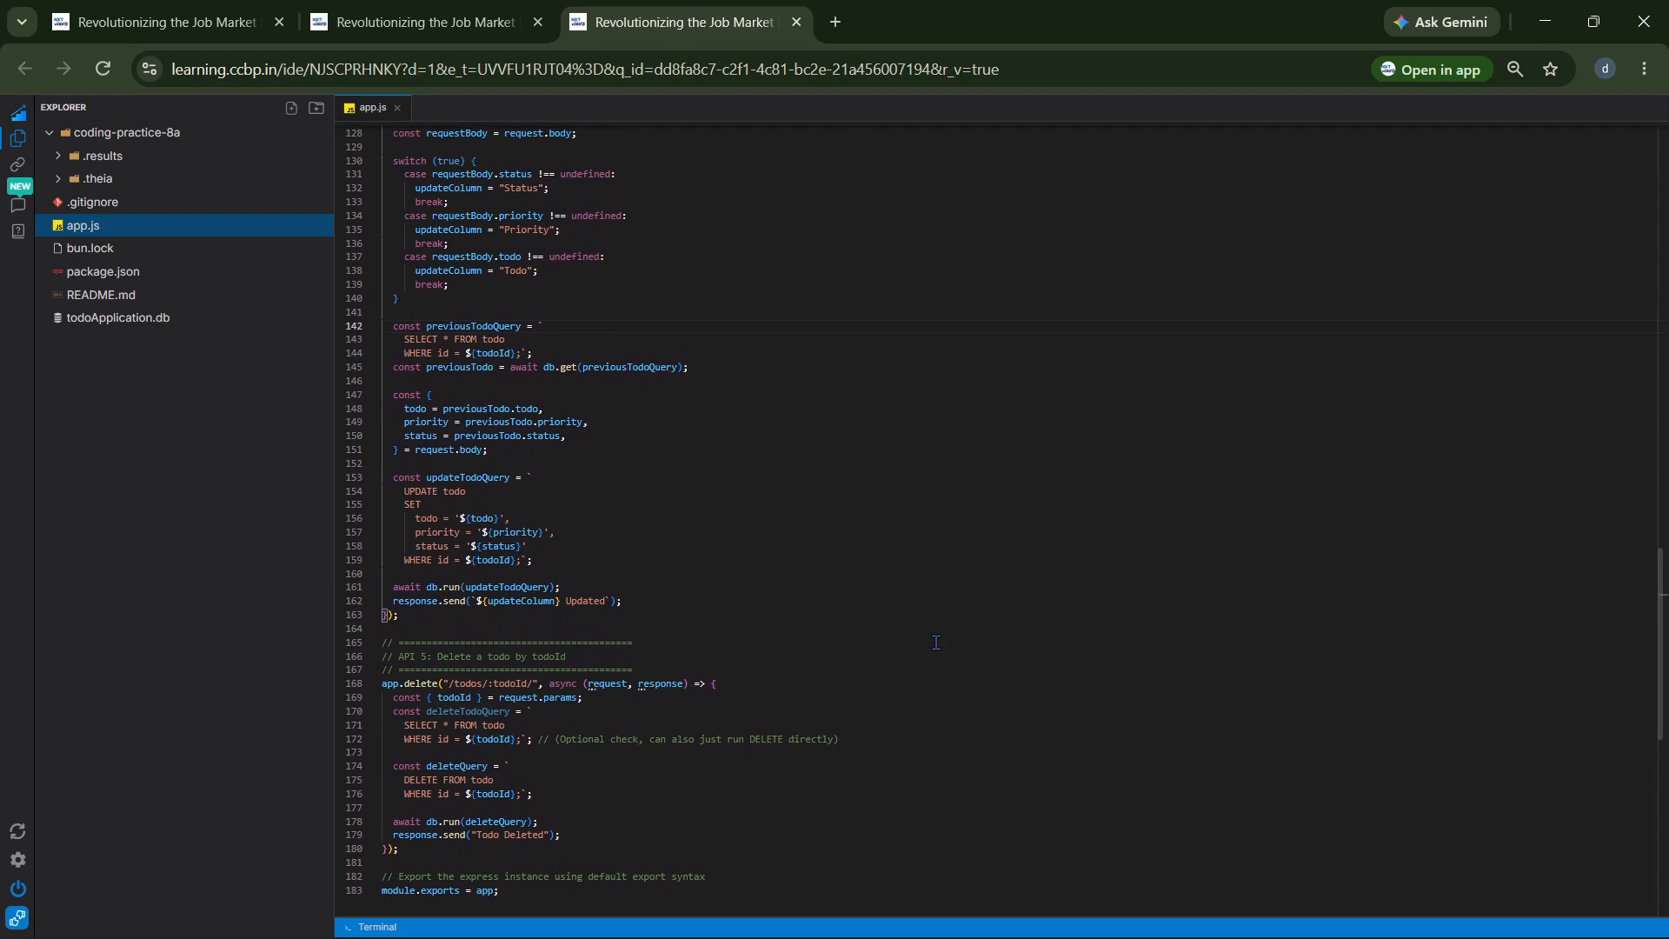
scroll(935, 642, up, 1)
key(Print)
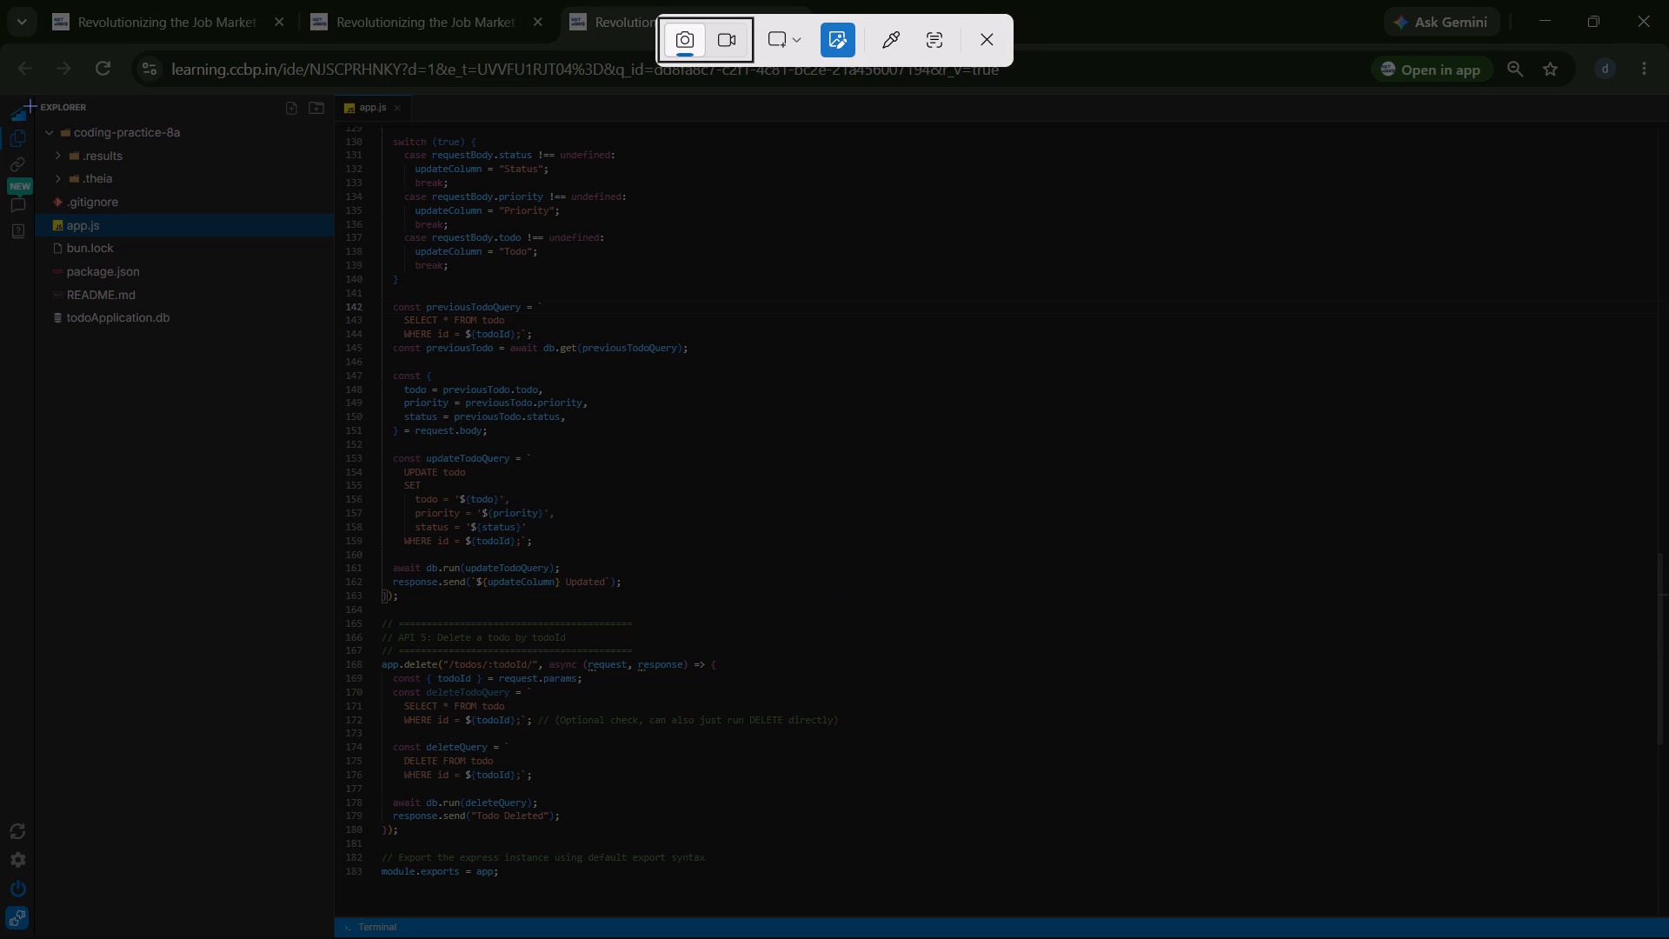
drag(0, 97, 1214, 802)
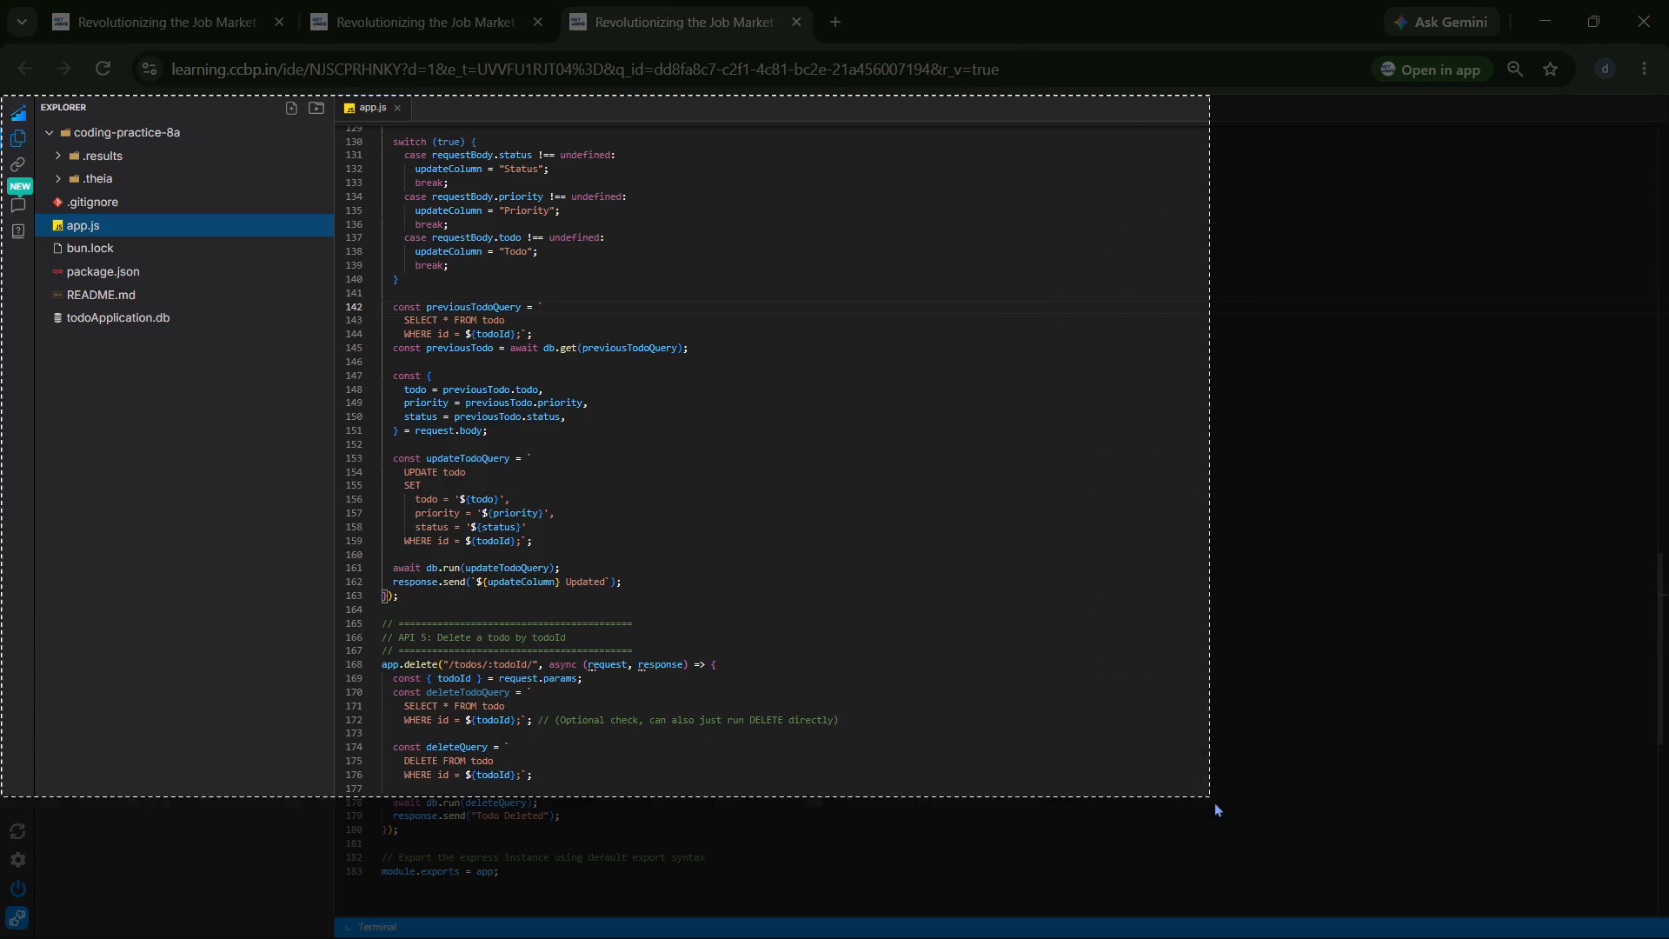
drag(1214, 802, 1537, 938)
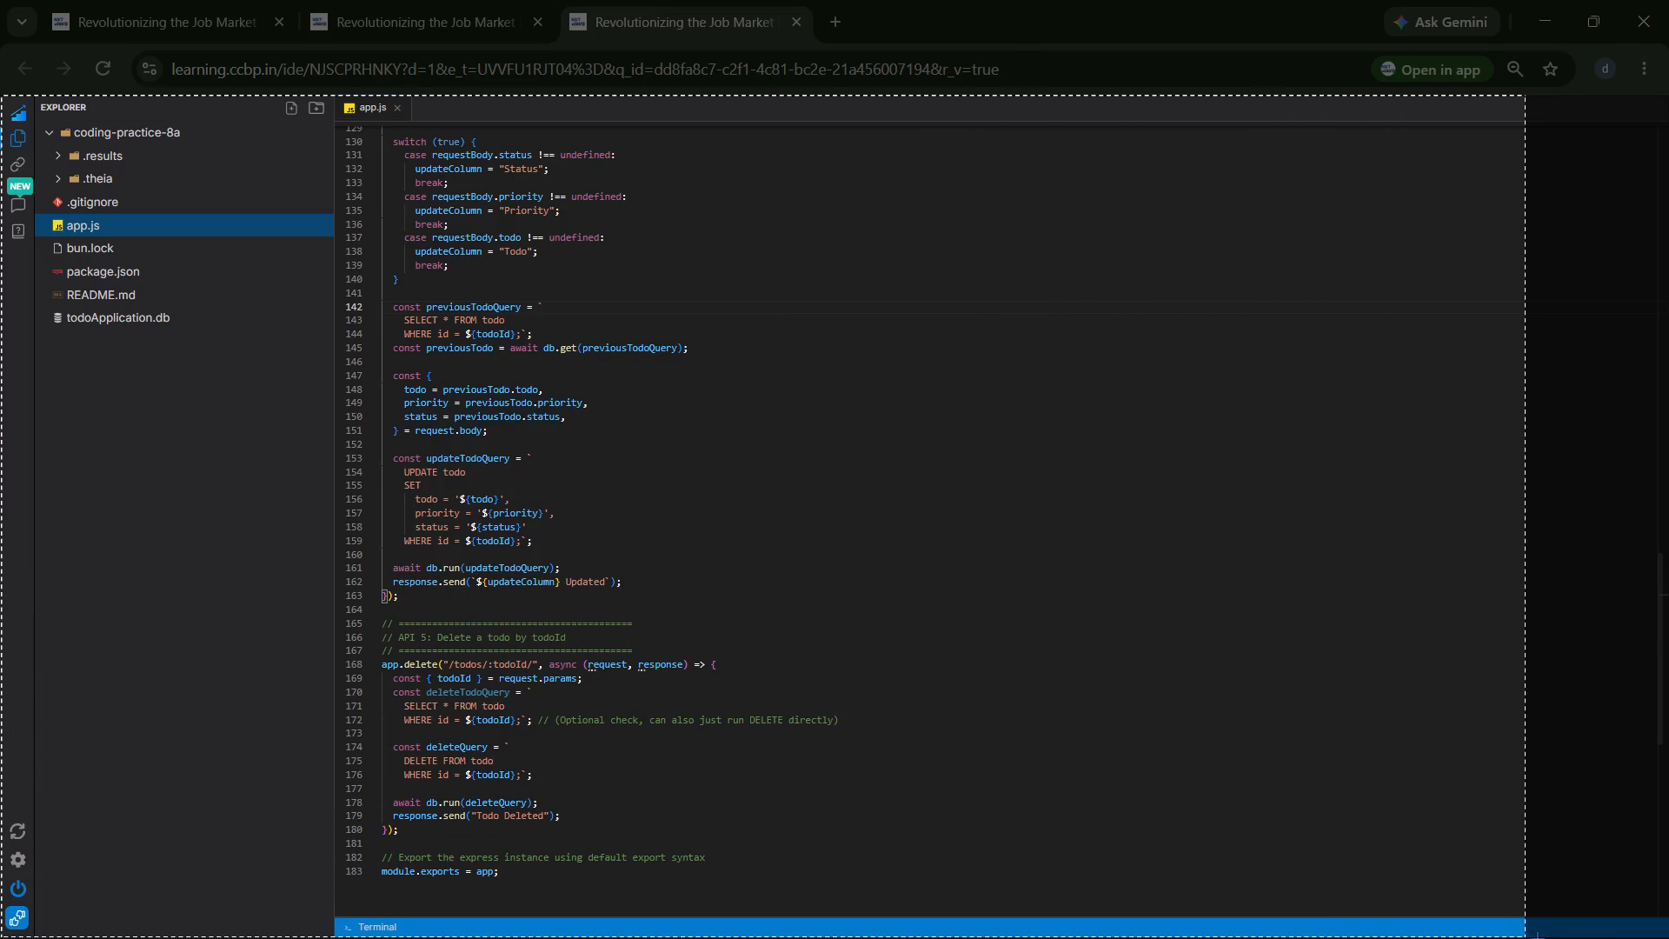
drag(1537, 938, 1668, 938)
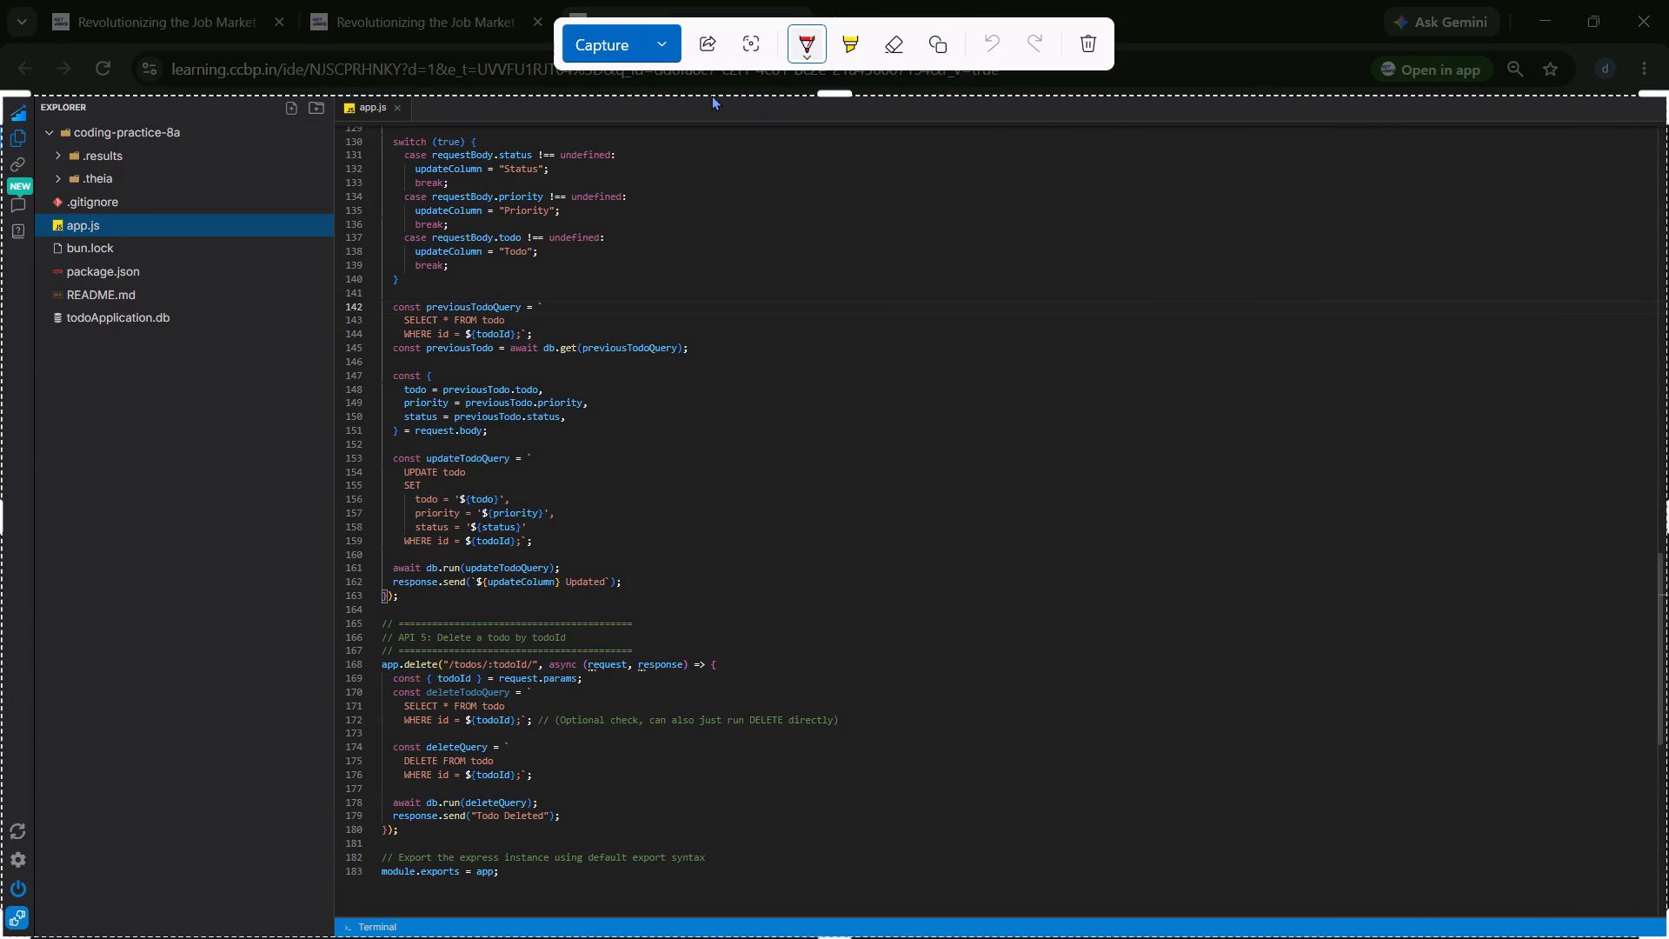
click(663, 45)
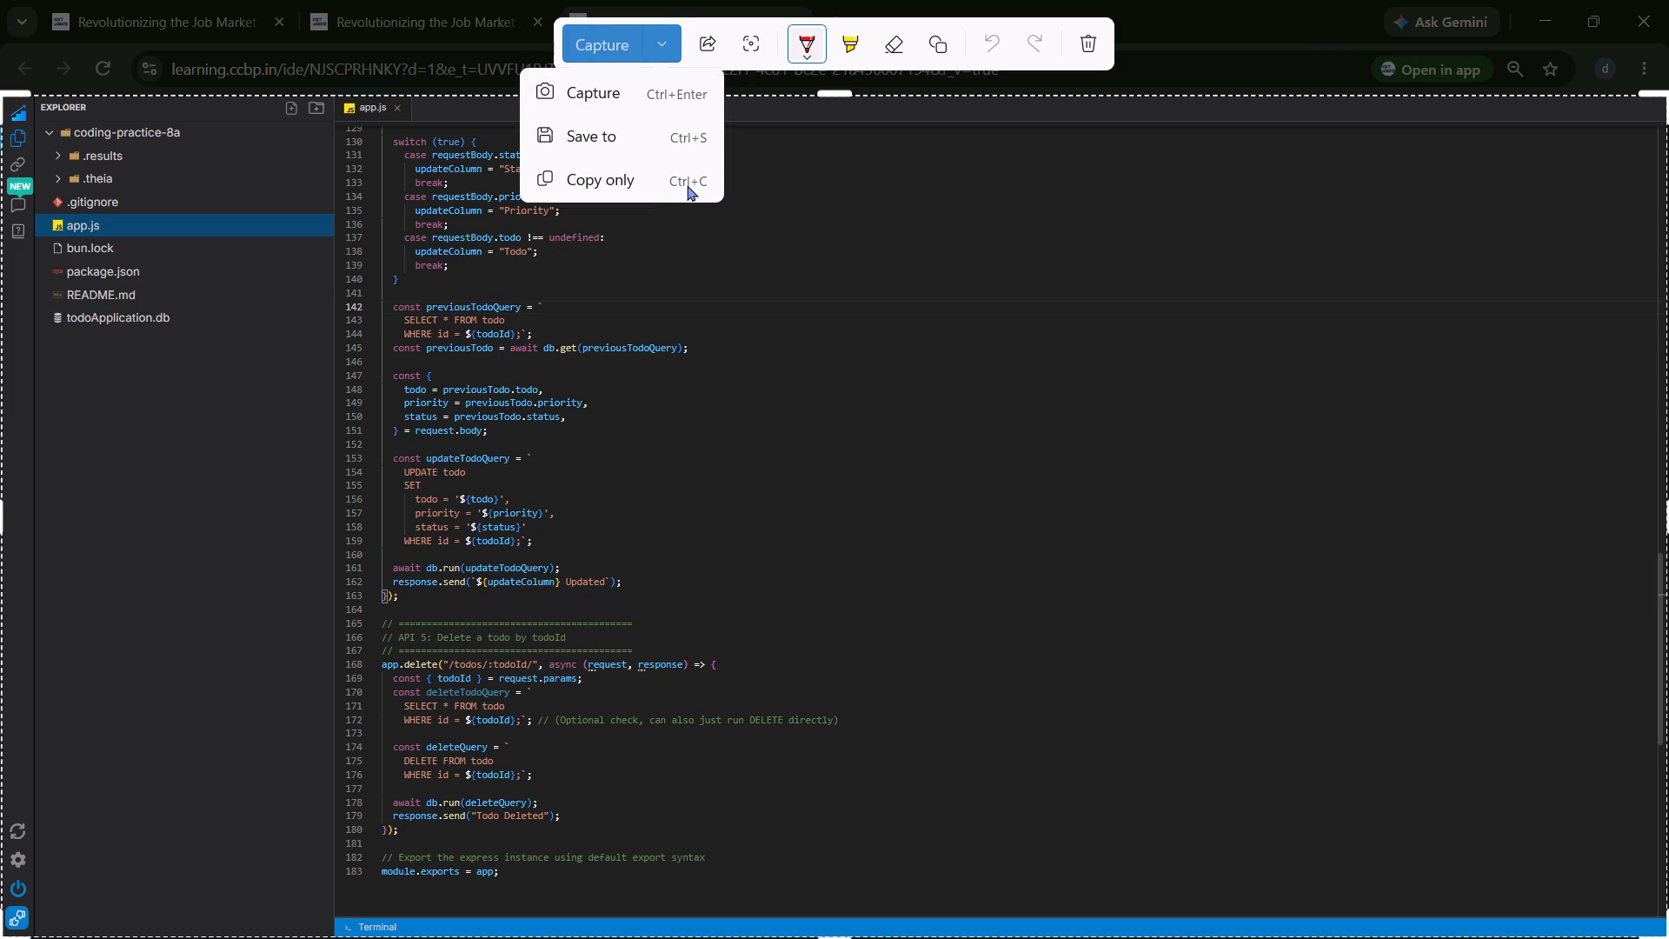
click(687, 185)
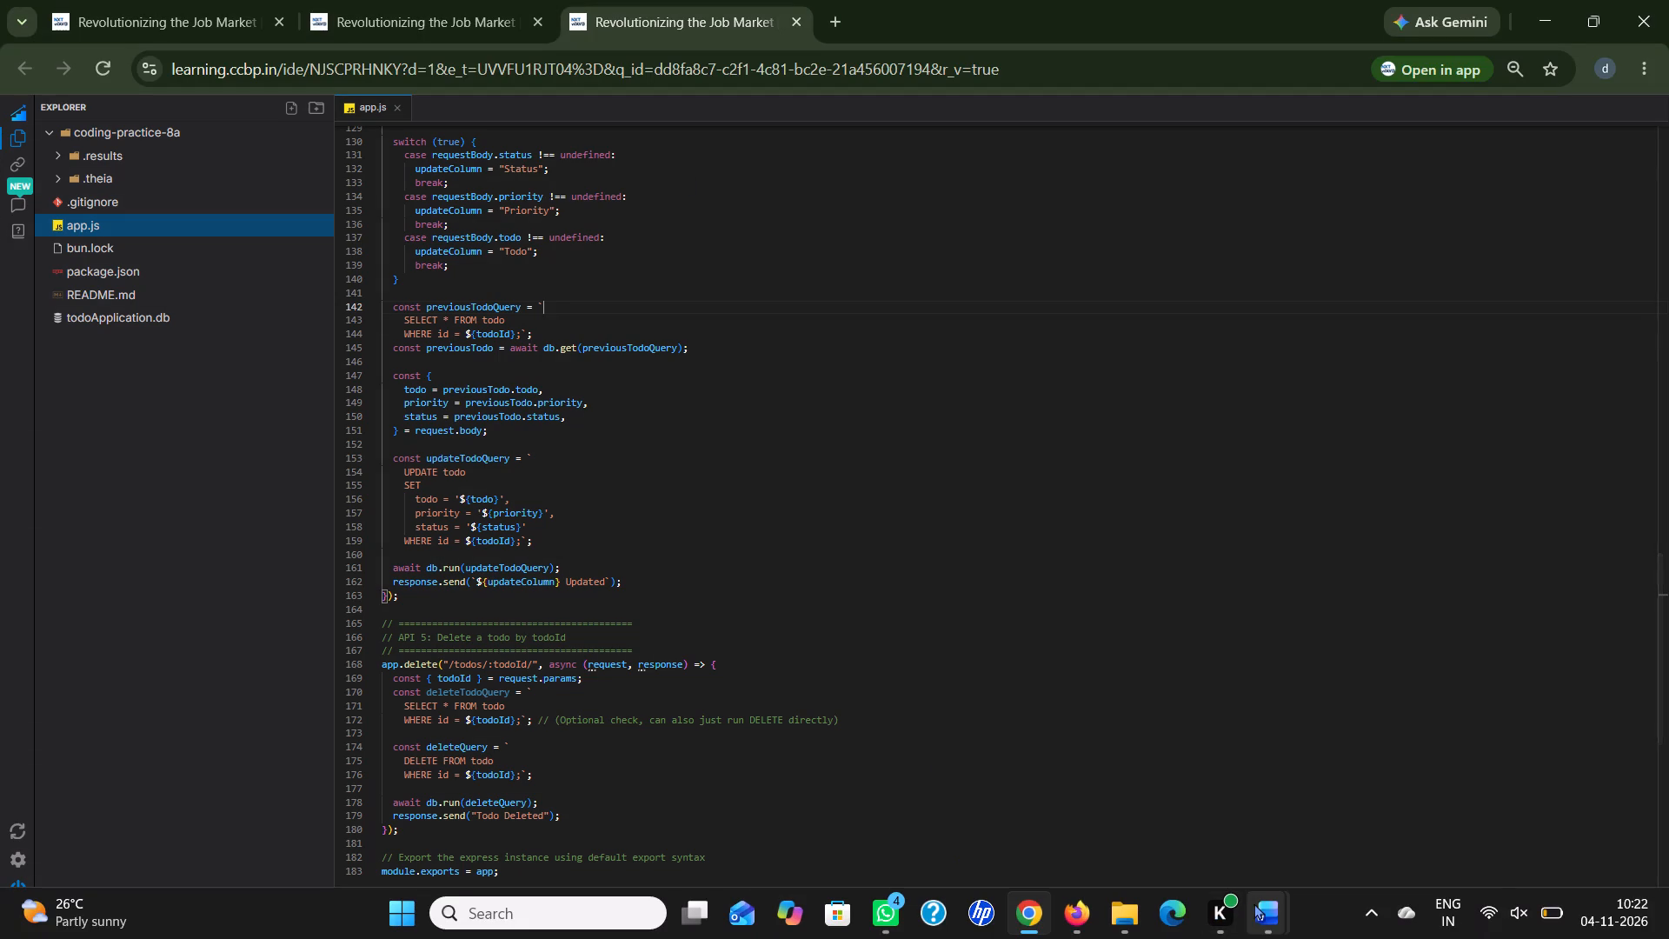
Switch to the report in Word, paste the final code screenshot on a new line above the Output heading, and look over the pages.
click(1174, 819)
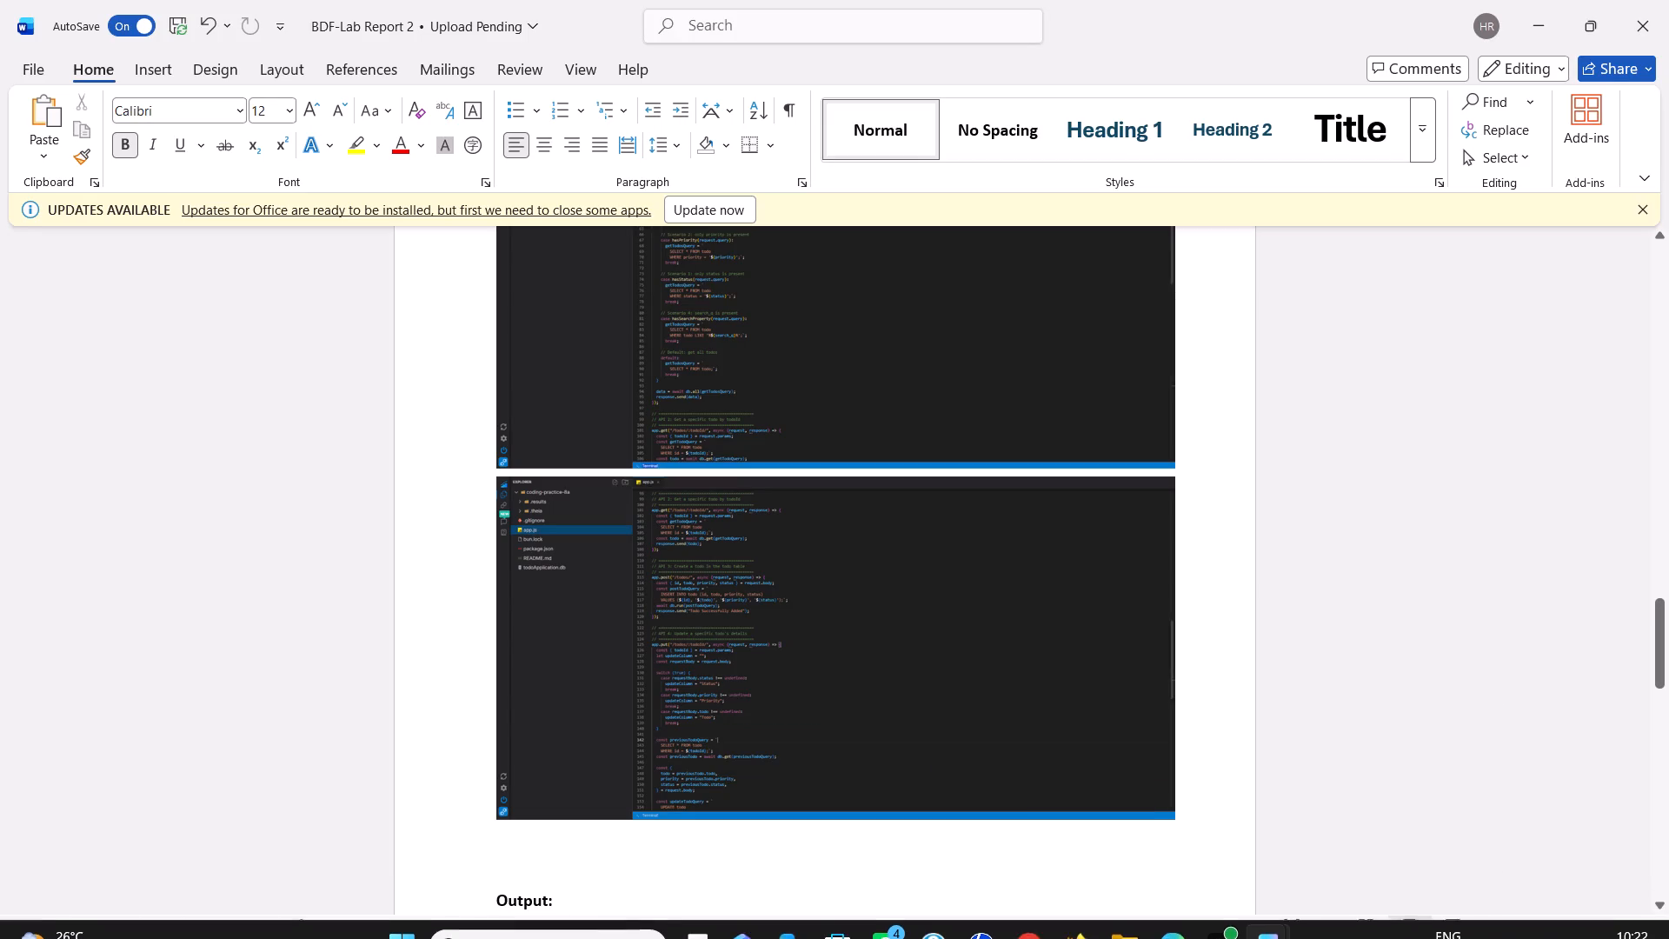
key(Return)
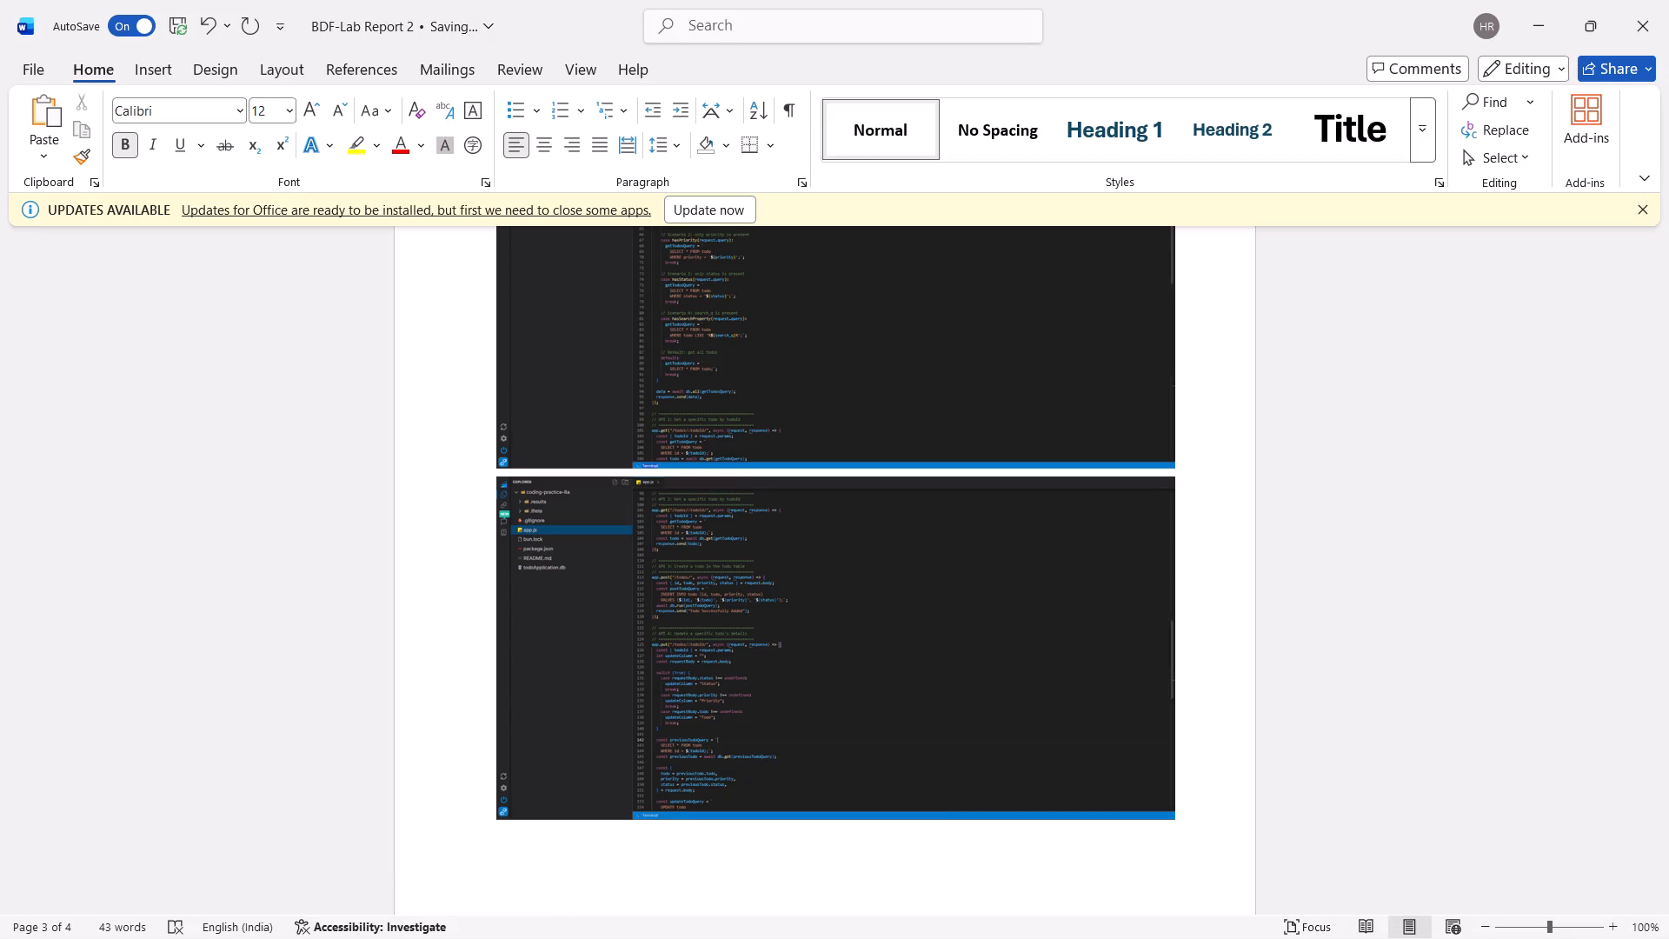
key(ctrl+v)
scroll(1027, 651, down, 1)
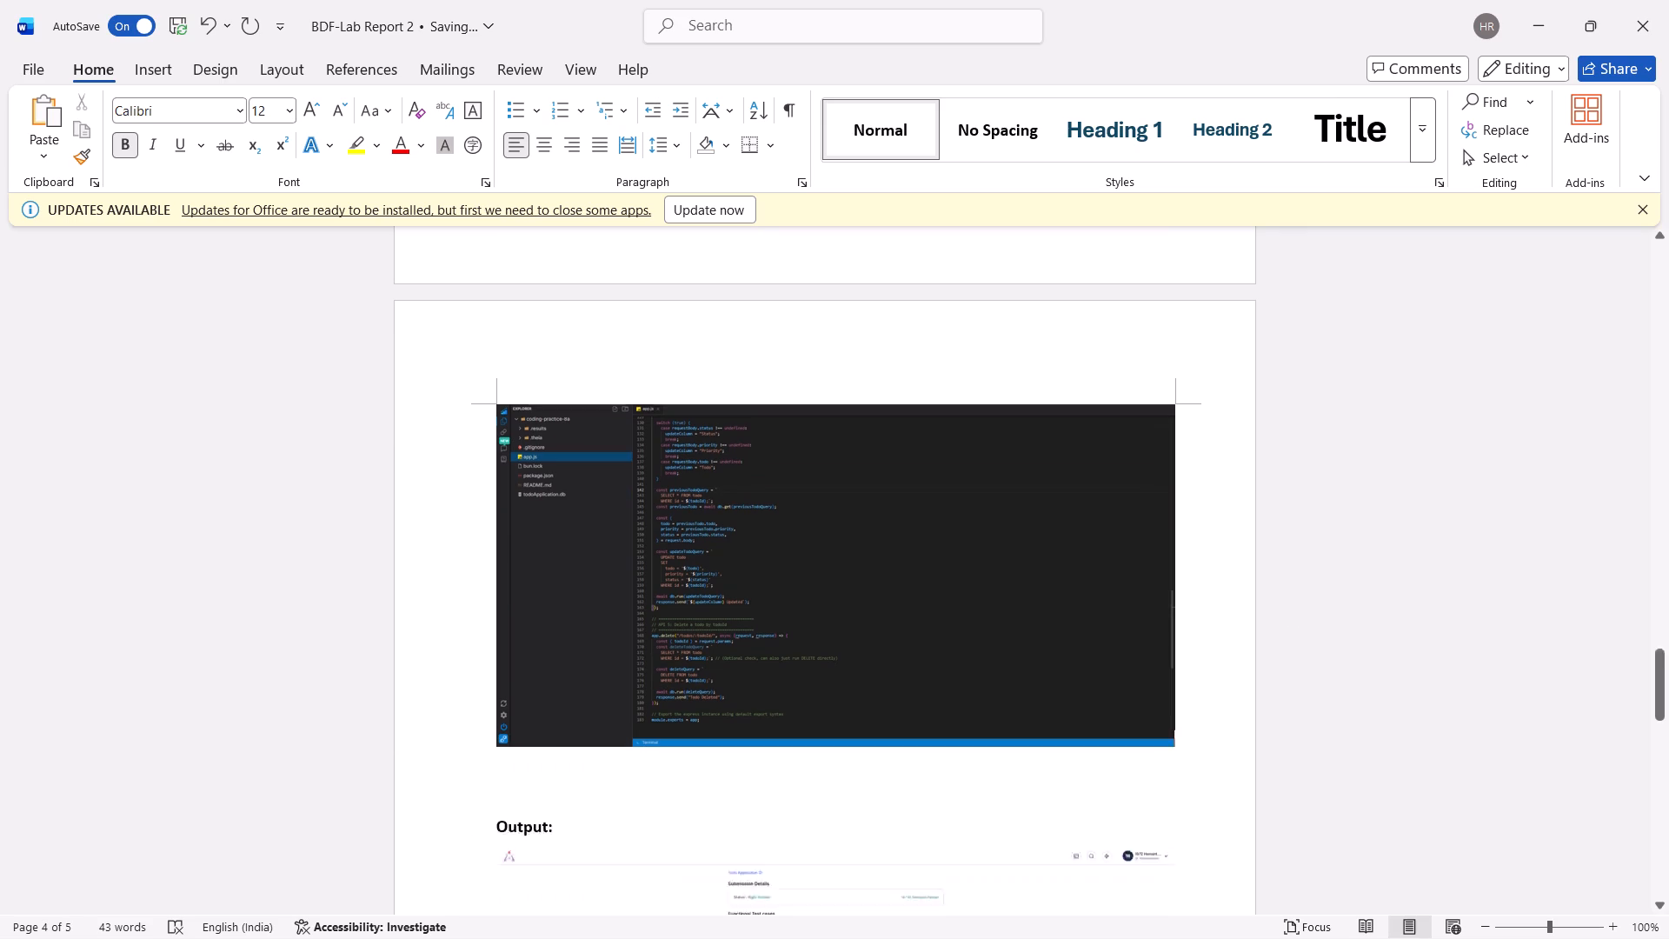
scroll(1027, 651, down, 2)
scroll(1027, 651, up, 4)
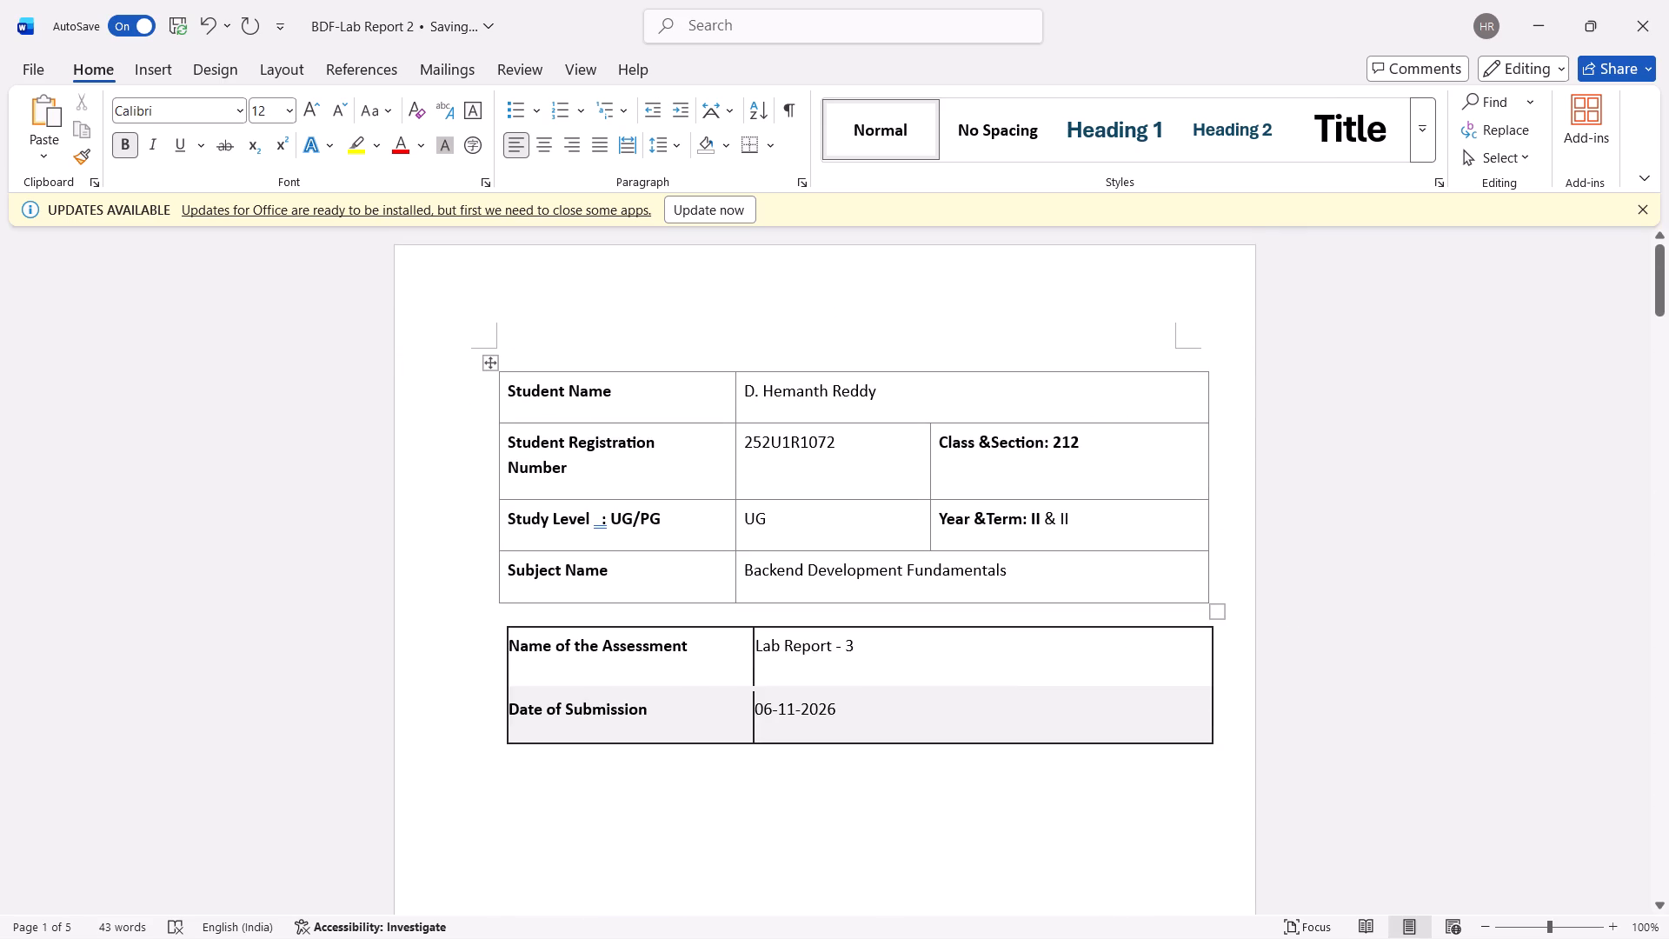
Start saving a copy of the report to the Backend Development Fundamentals folder on this PC.
click(46, 74)
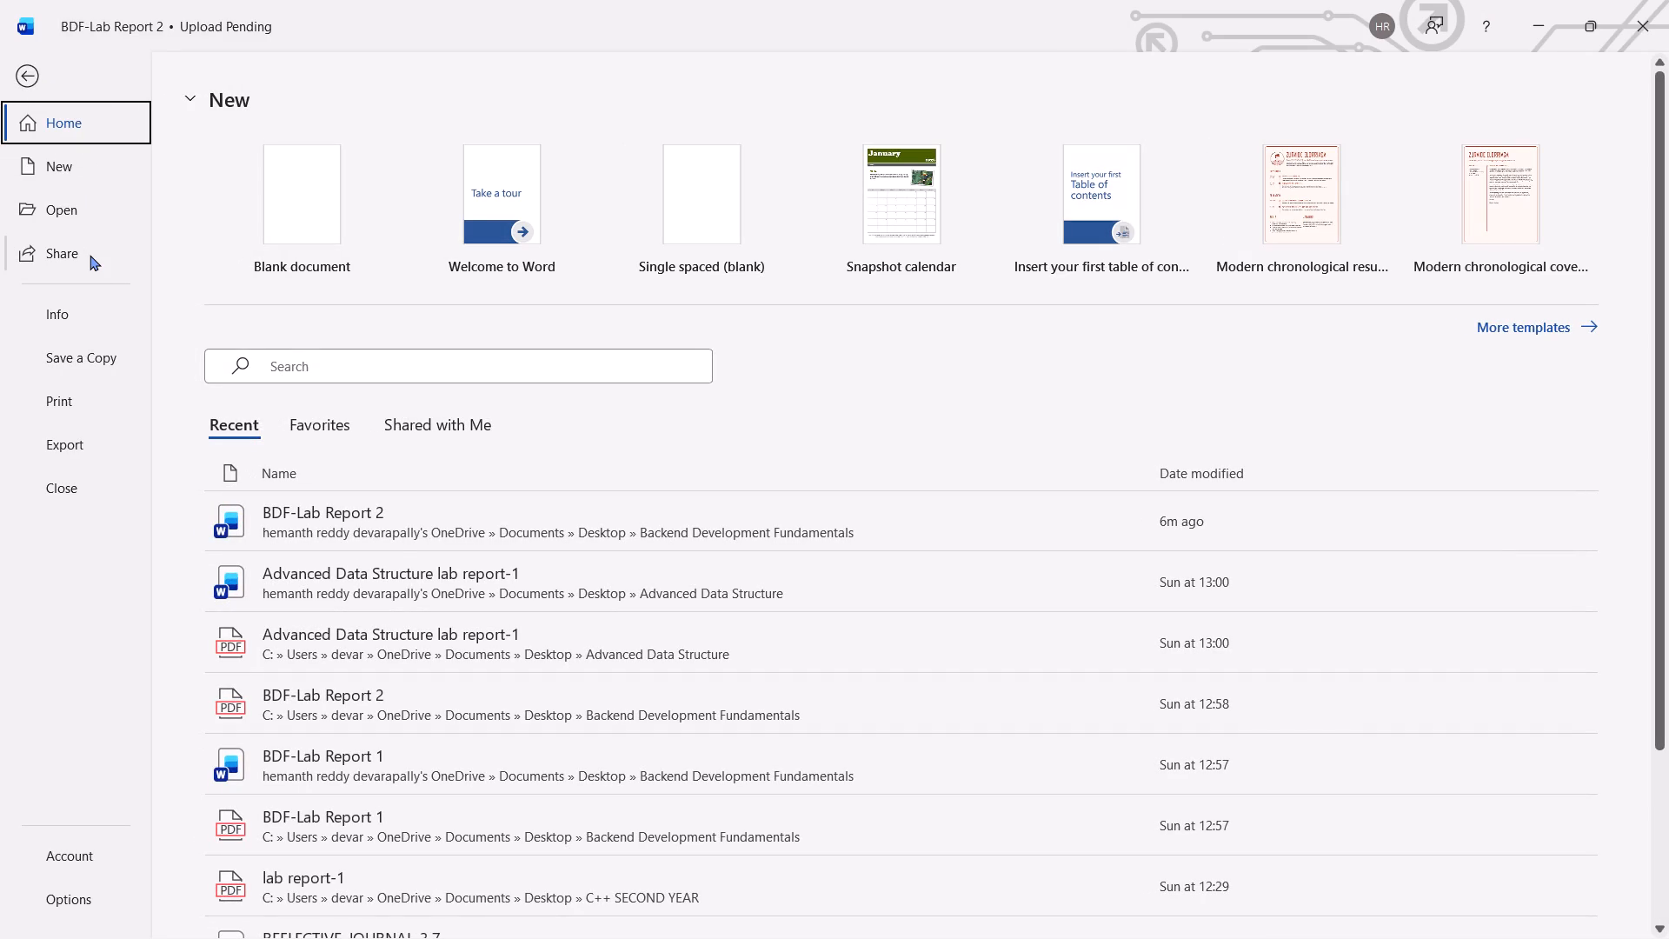
click(86, 349)
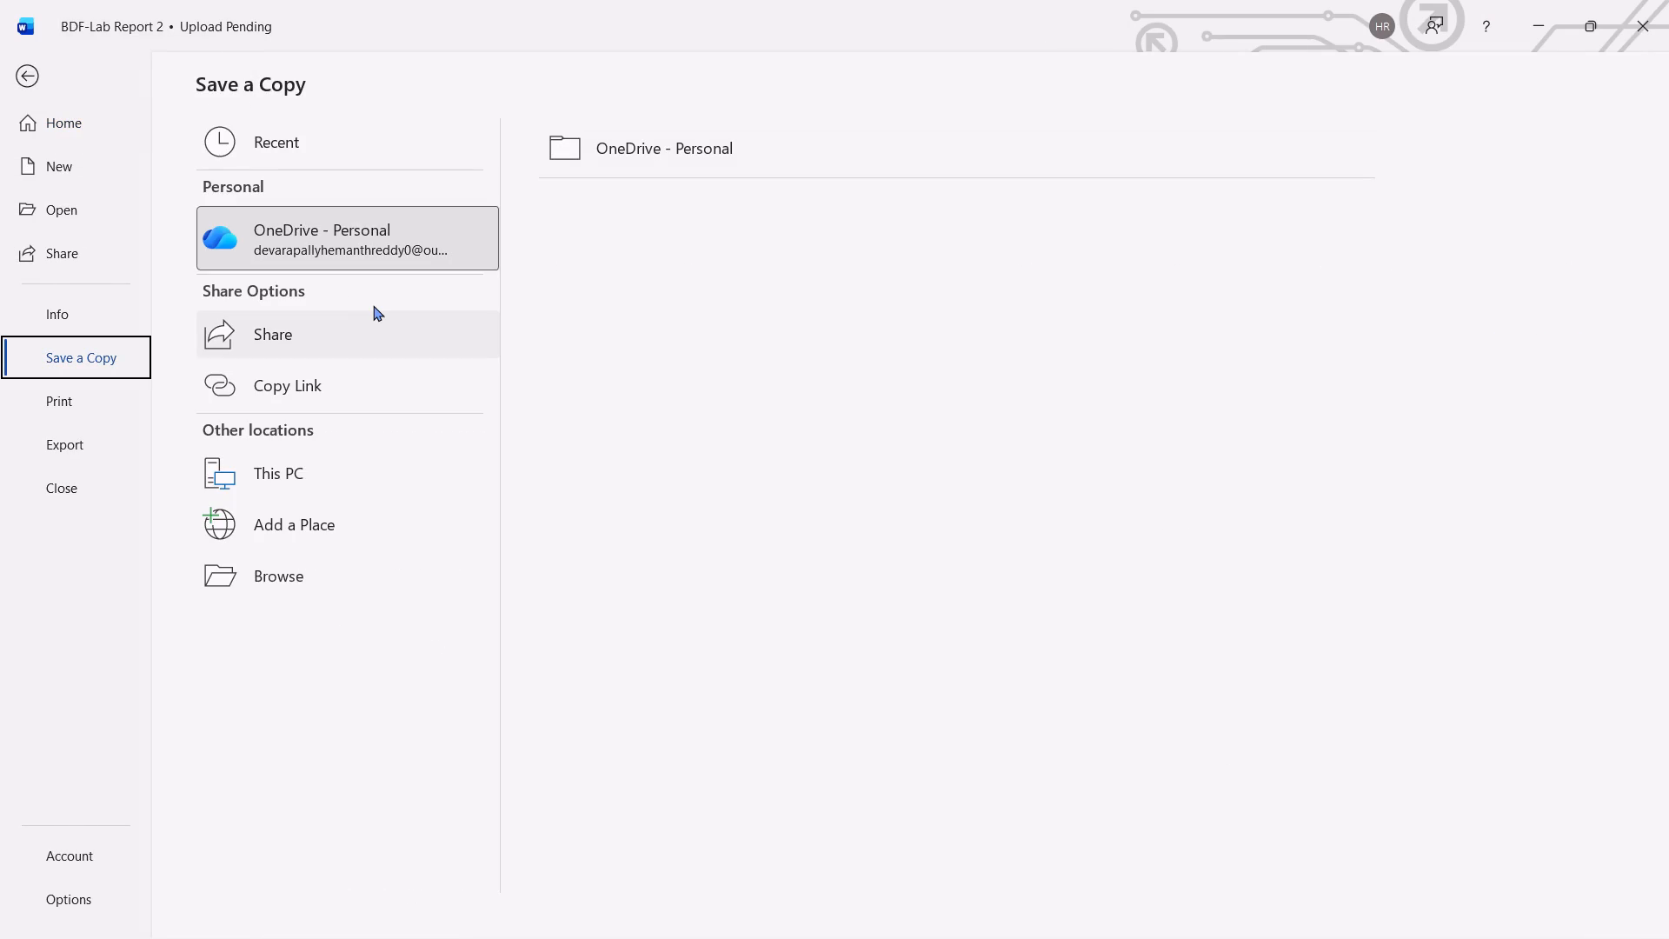
click(319, 466)
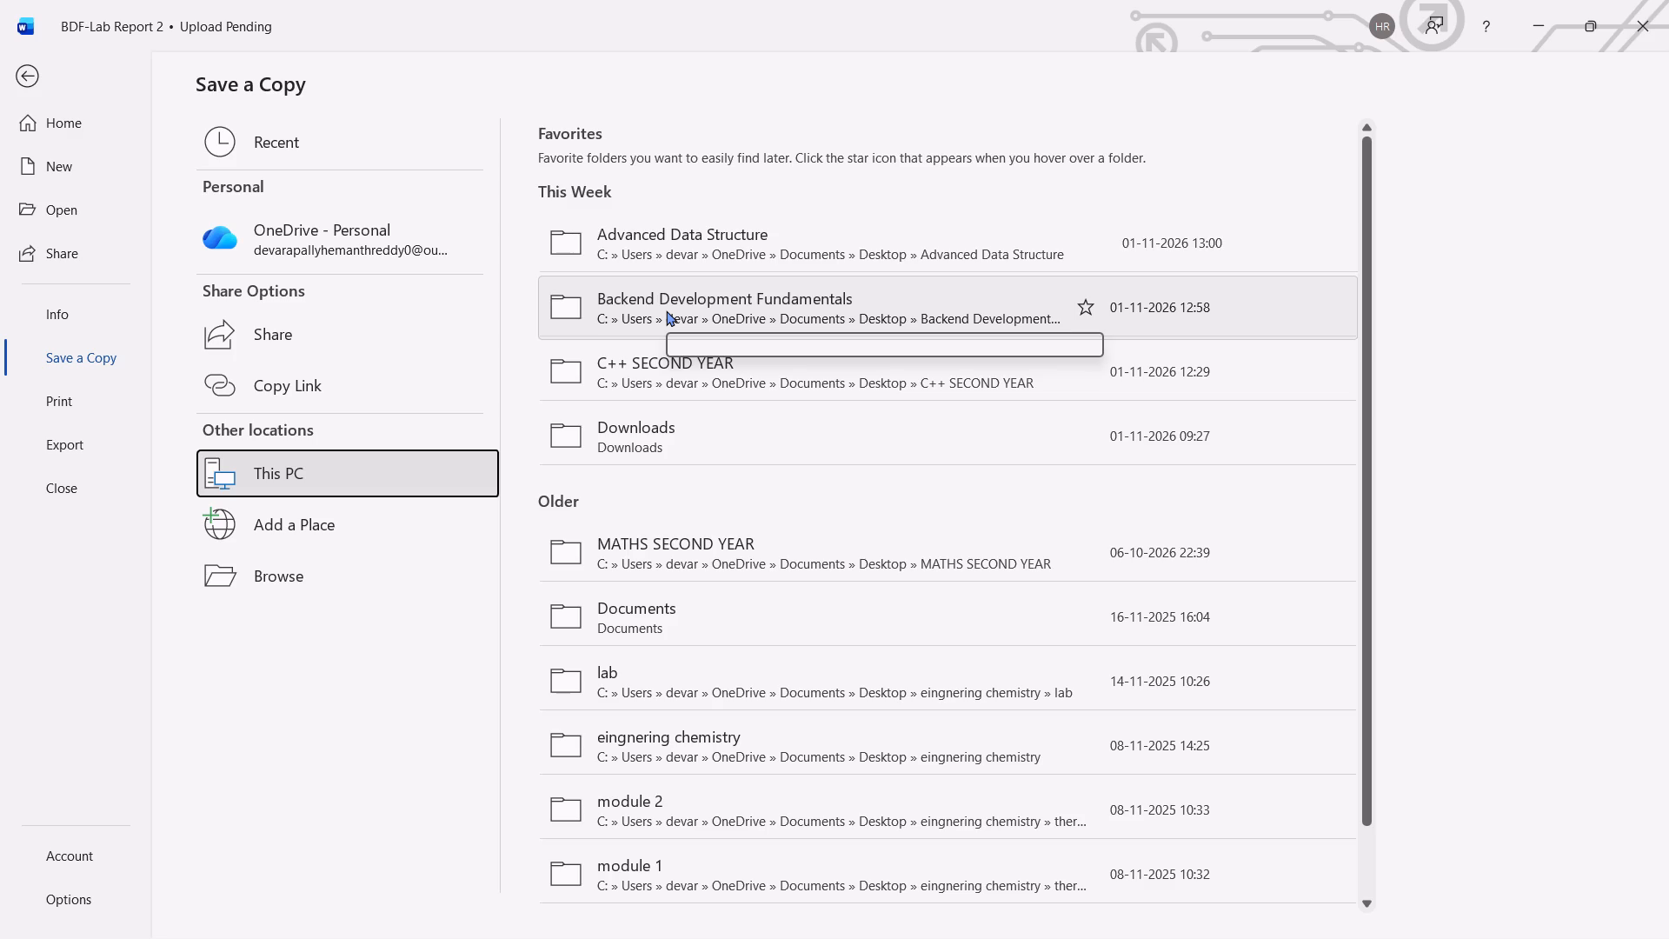
click(715, 304)
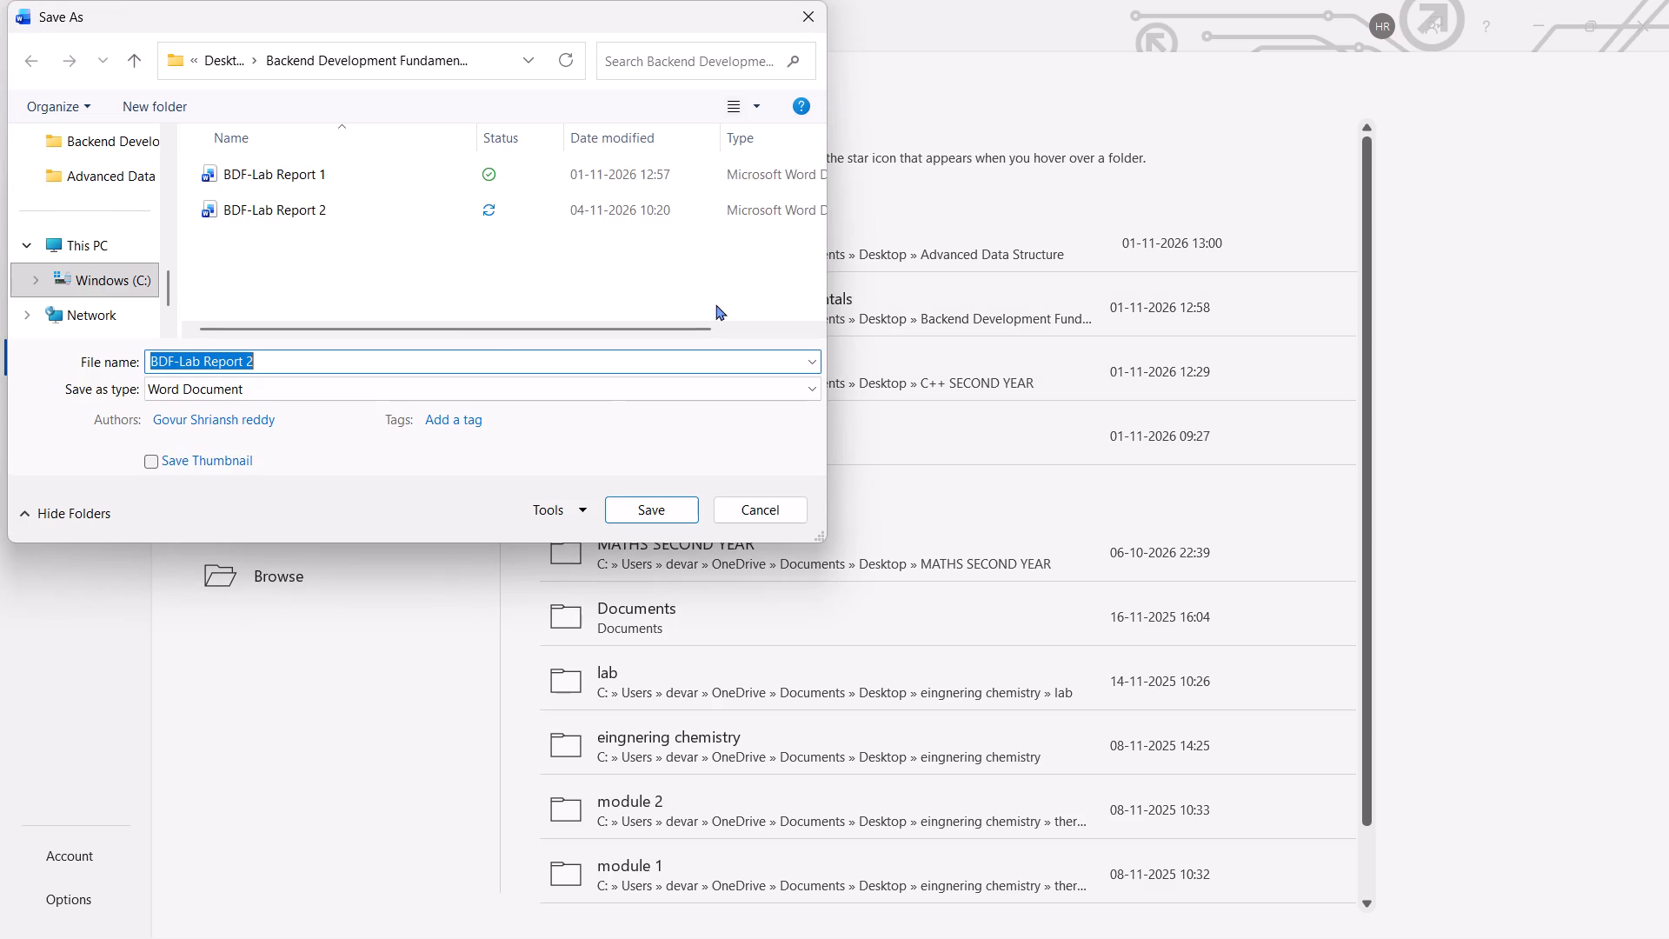
Change the file name of the report copy to BDF-Lab Report 3.
click(489, 360)
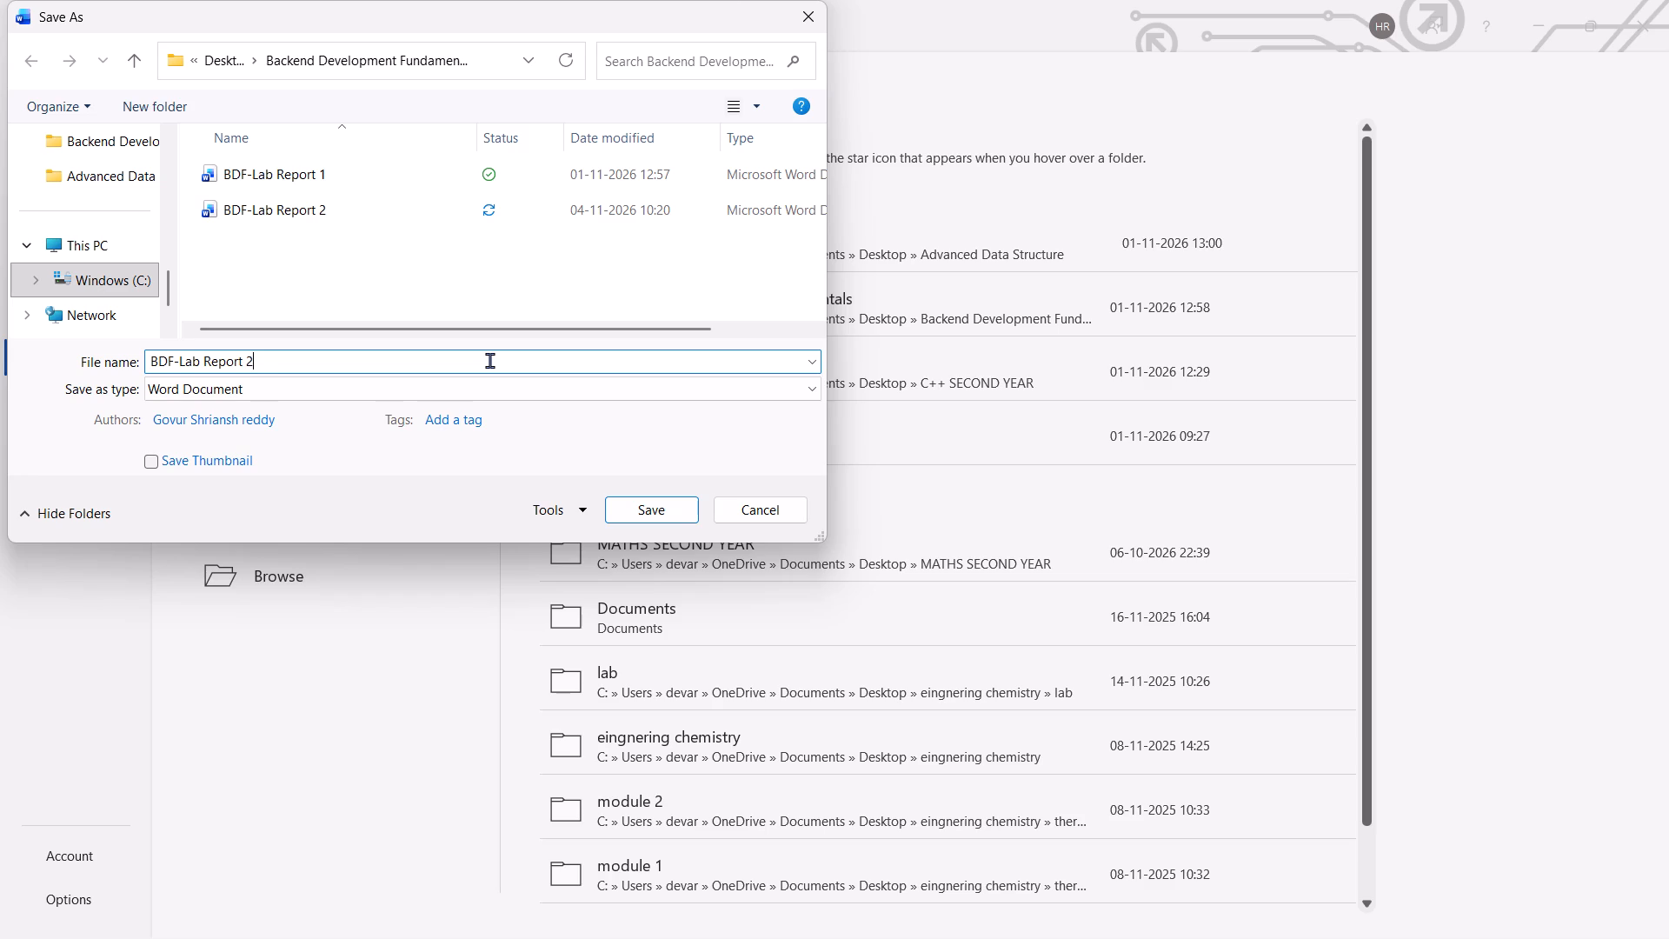
key(Left)
key(Left)
key(Left)
key(Left)
key(Left)
key(Left)
key(Left)
key(Left)
key(Left)
key(Left)
key(Left)
key(Left)
key(Left)
key(Left)
key(Left)
key(Left)
key(Left)
key(Left)
key(Left)
key(Left)
key(Right)
key(Right)
key(Right)
key(Right)
key(Right)
key(Right)
key(Right)
key(Right)
key(Right)
key(Right)
key(Right)
key(Right)
key(Right)
key(Right)
key(Right)
key(Right)
key(Right)
key(Right)
key(BackSpace)
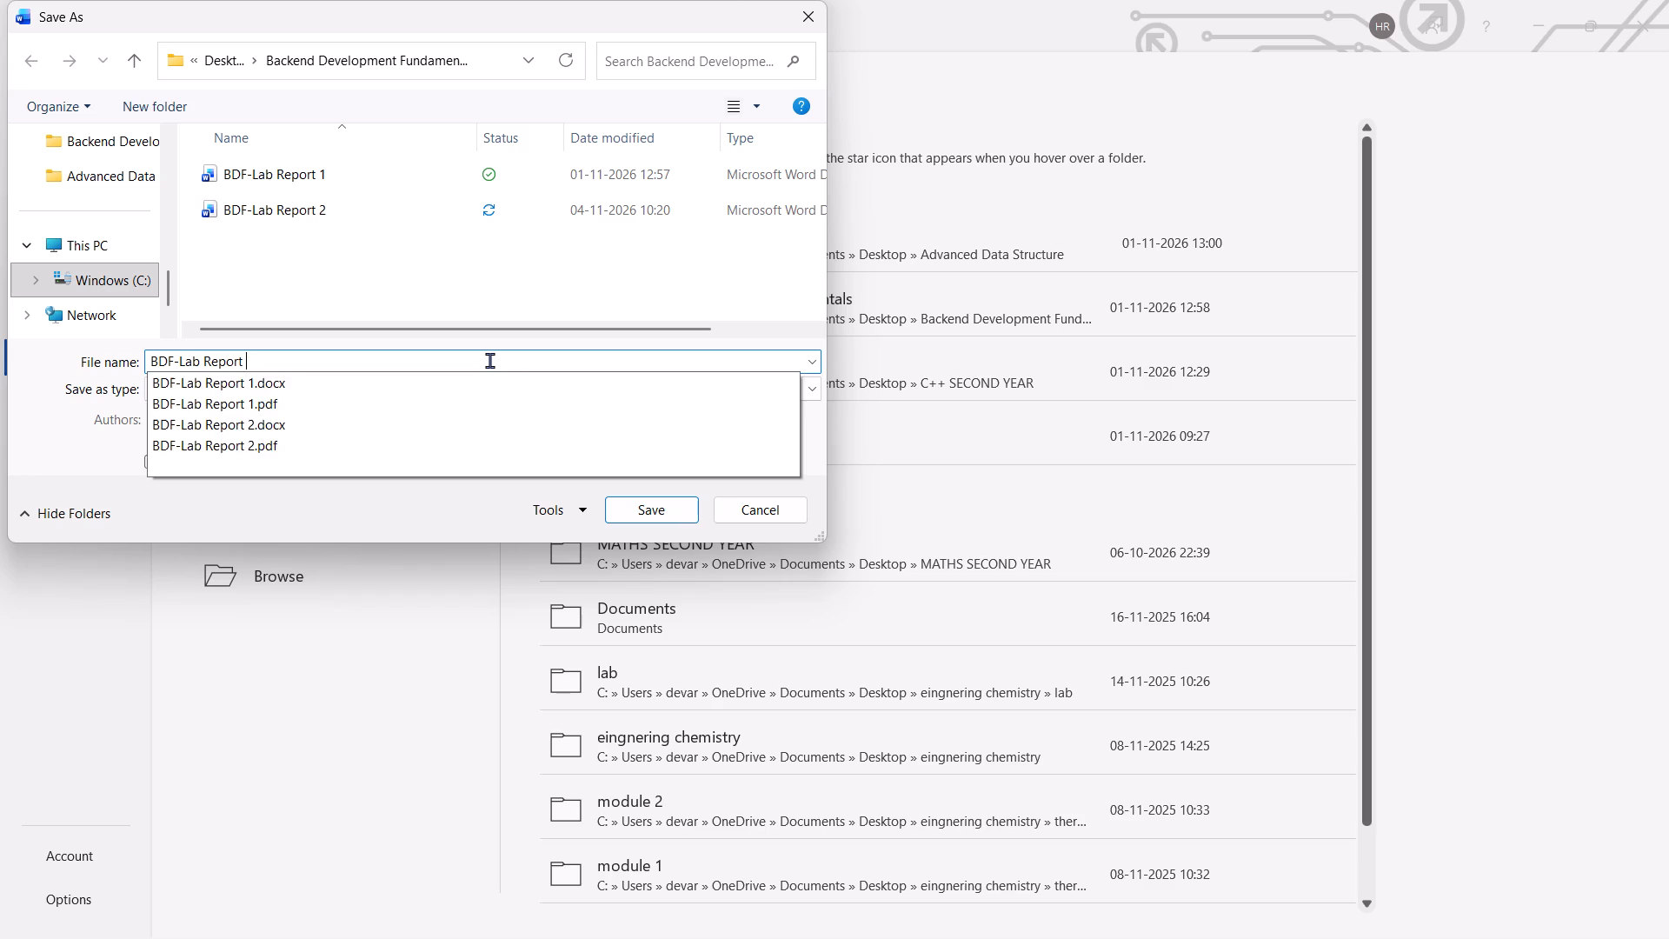
key(3)
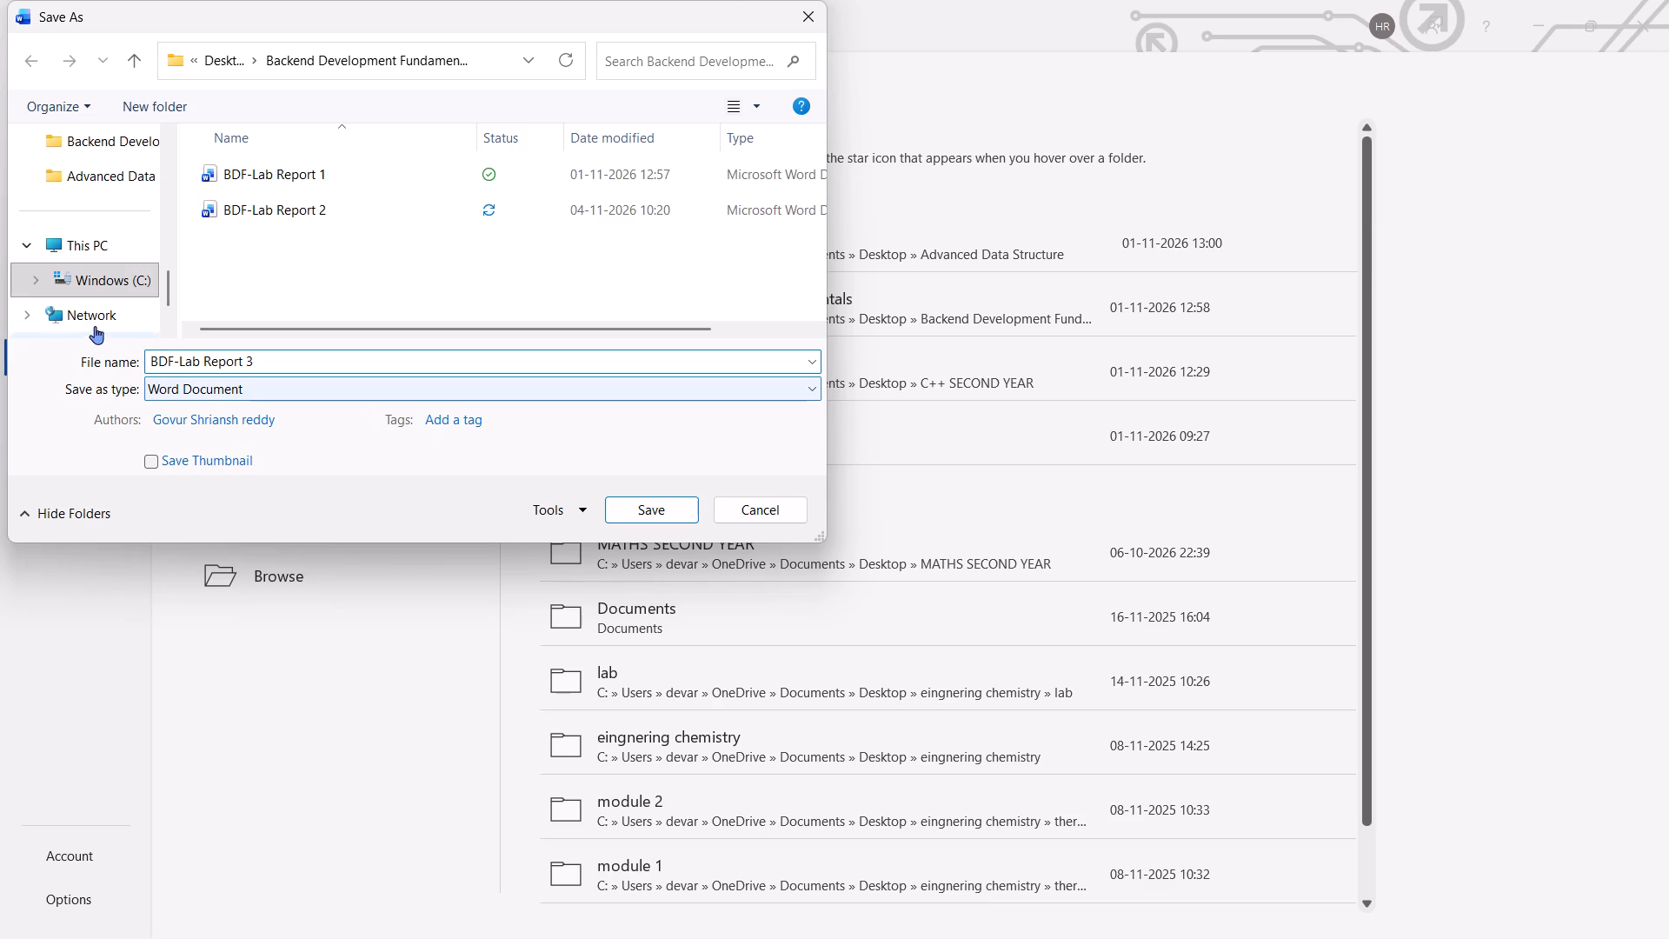
Choose the Backend Development Fundamentals folder on the Desktop and save the report there as a Word Document.
scroll(96, 218, up, 2)
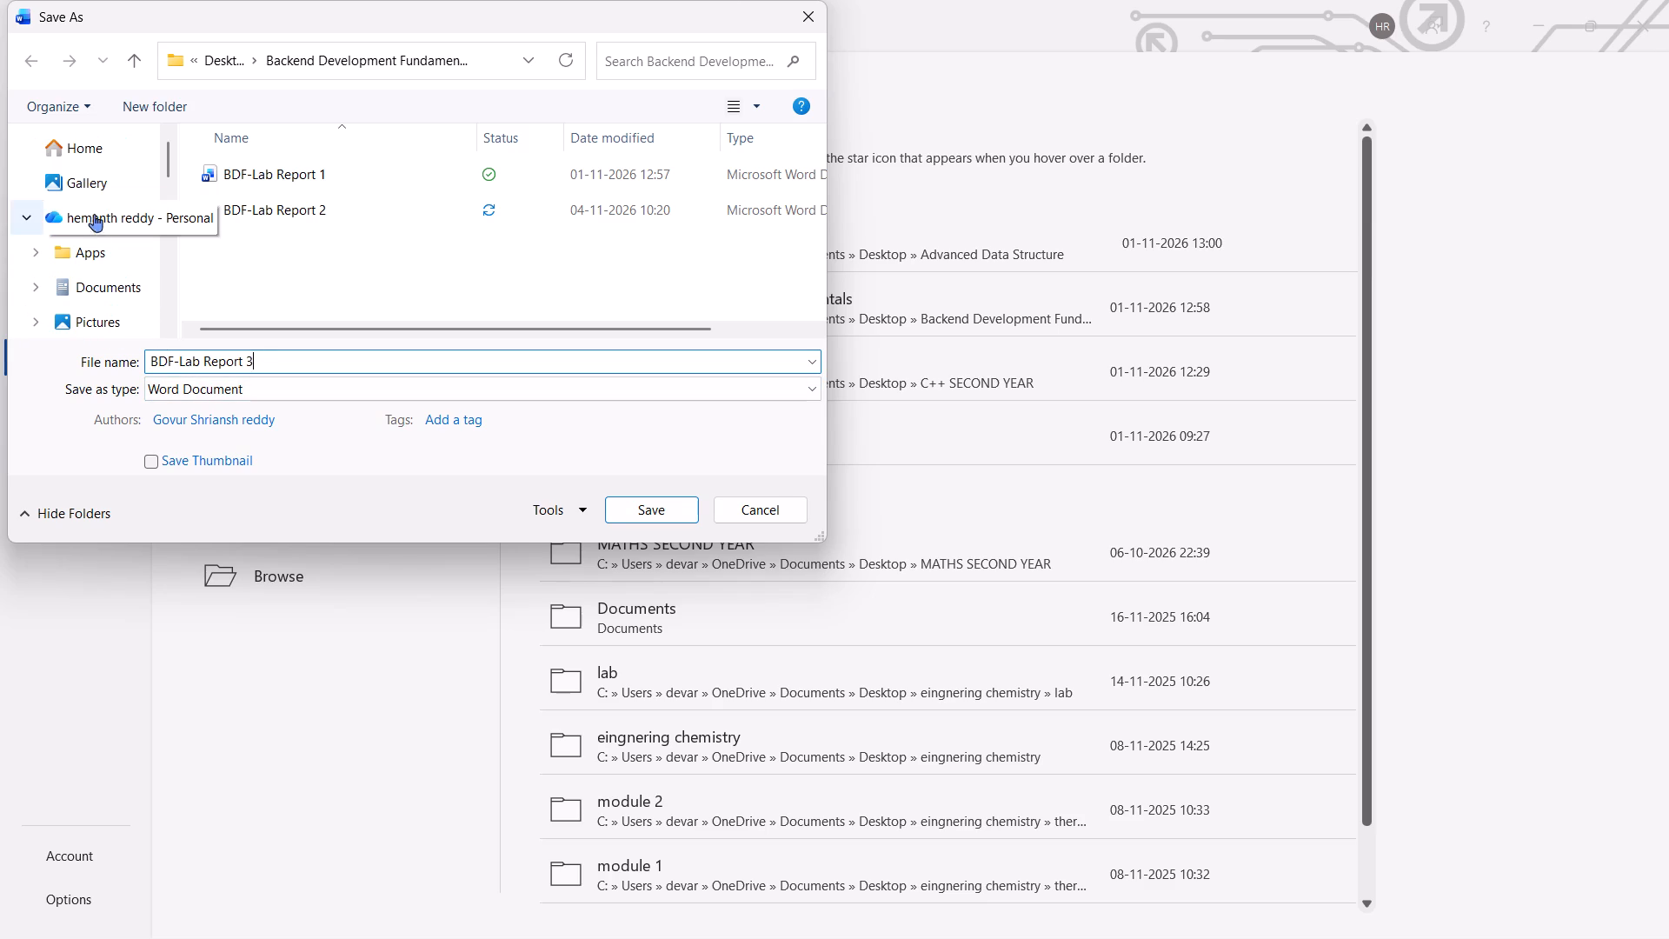
scroll(87, 224, down, 1)
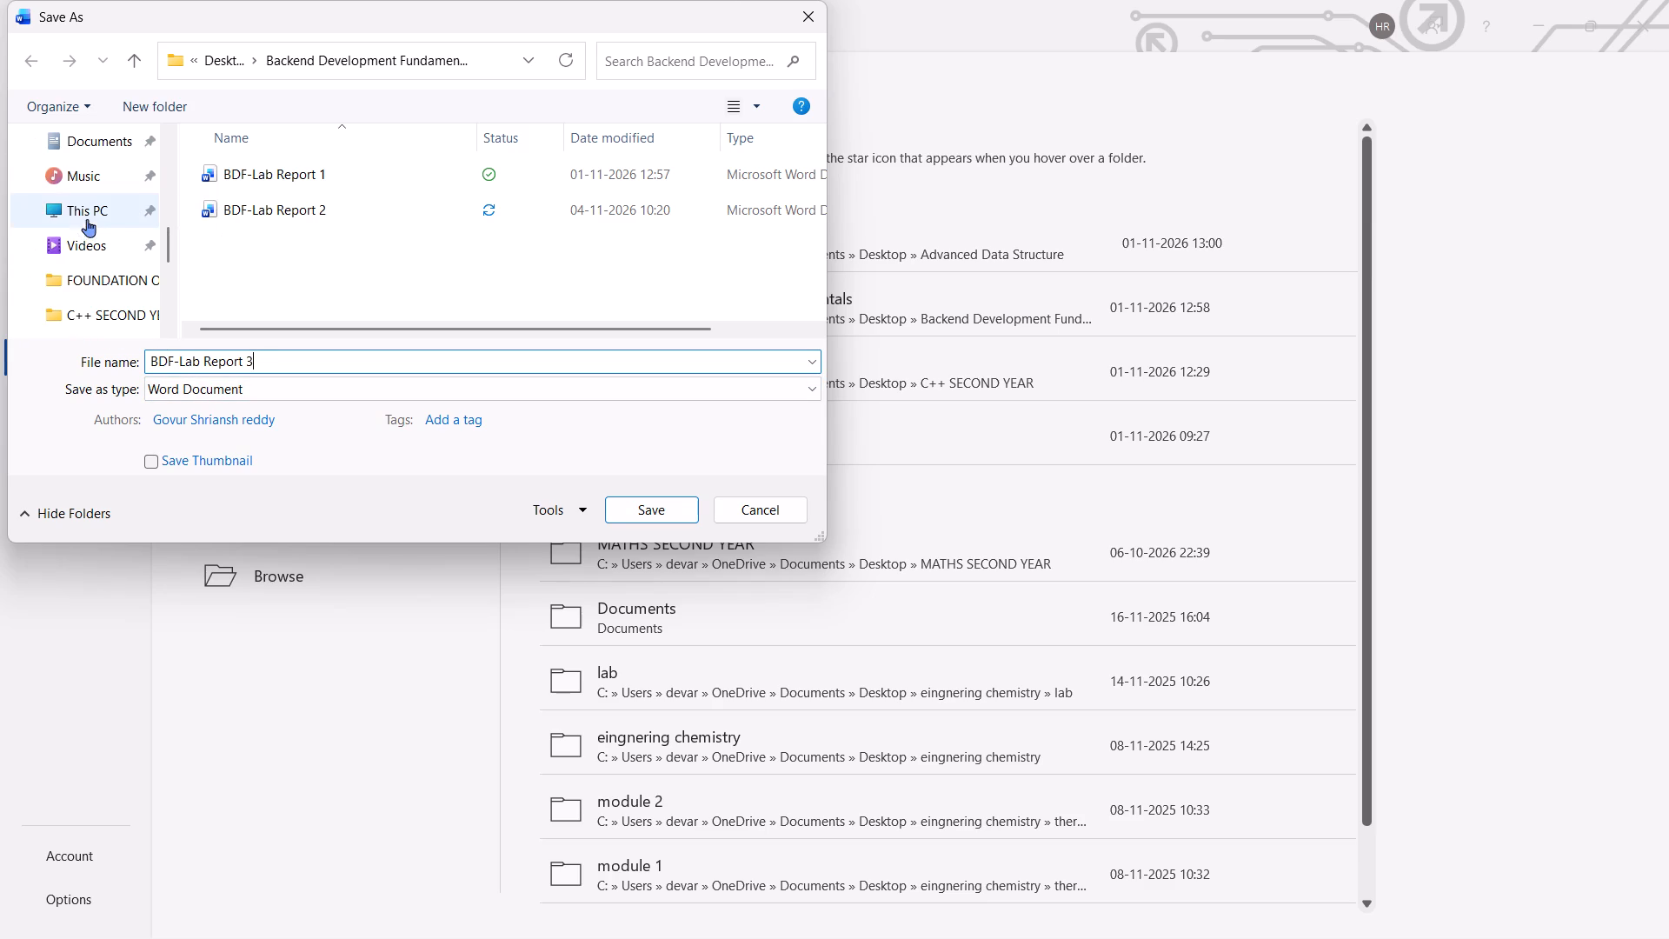
scroll(87, 207, up, 1)
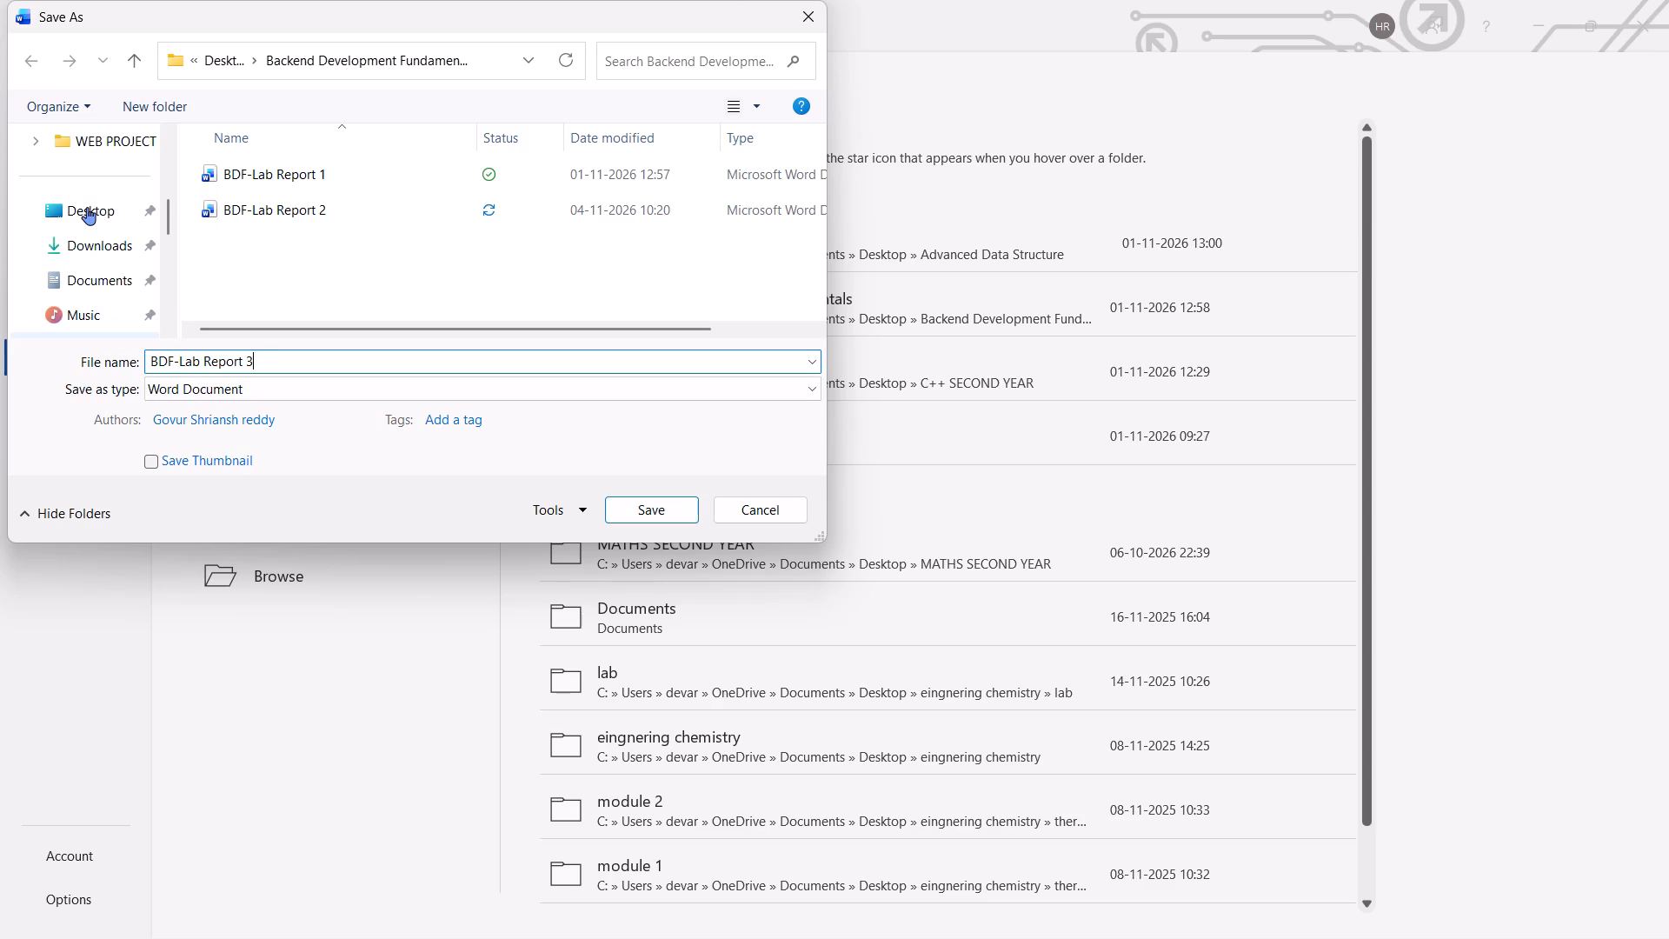
scroll(103, 265, down, 2)
click(116, 210)
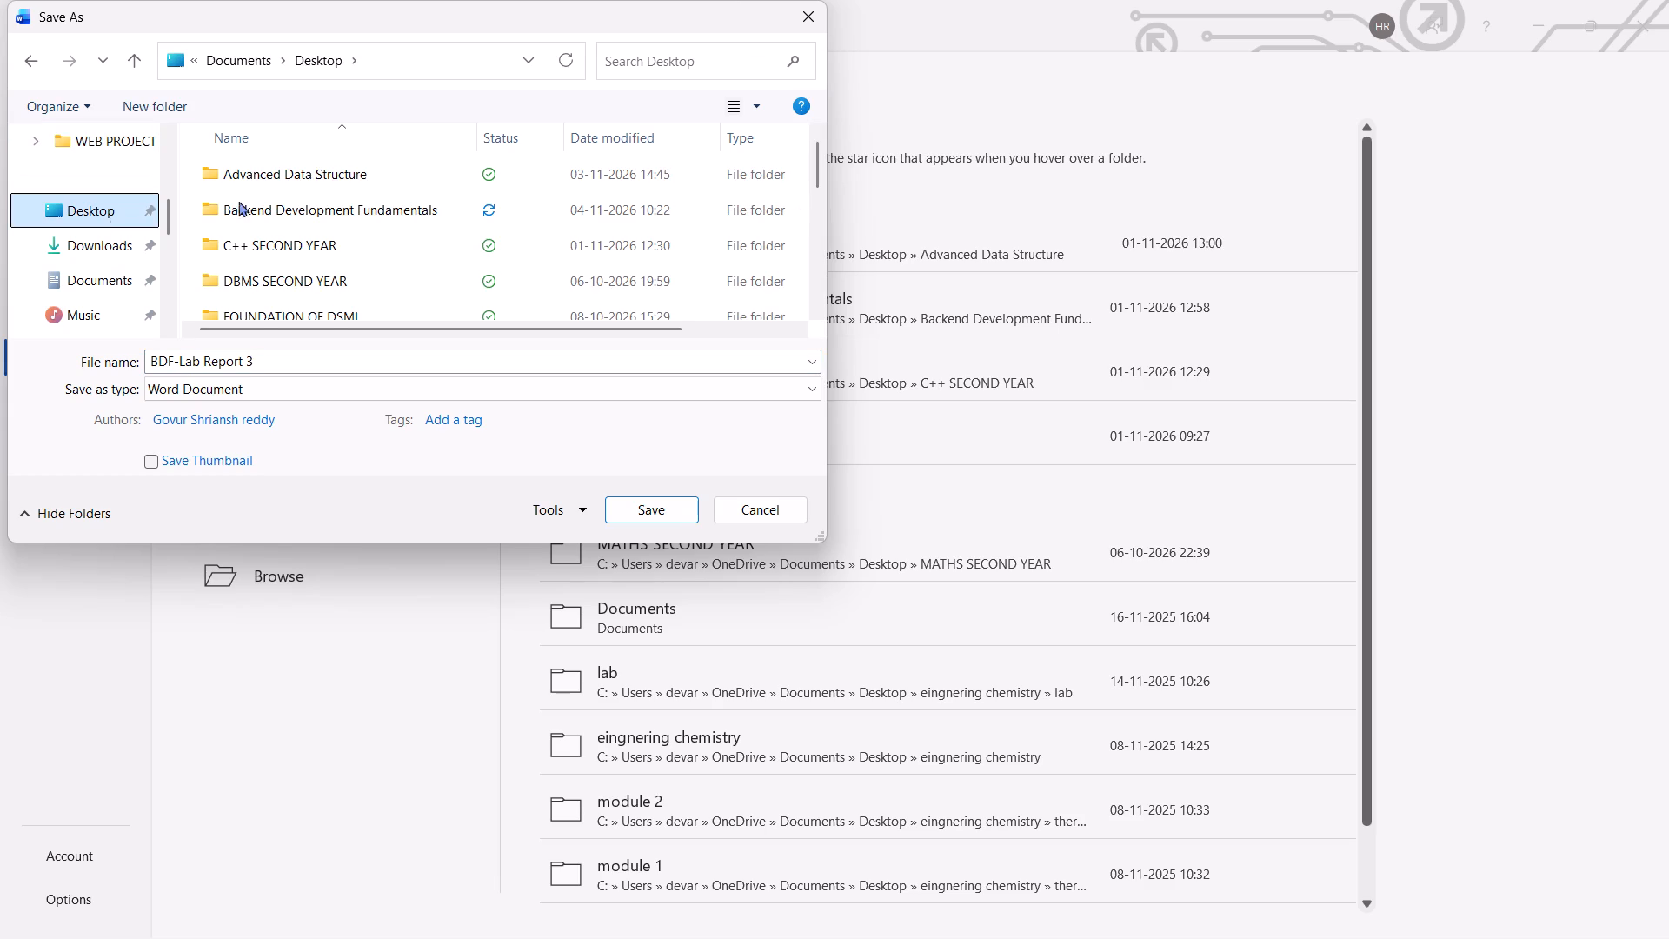
double_click(288, 203)
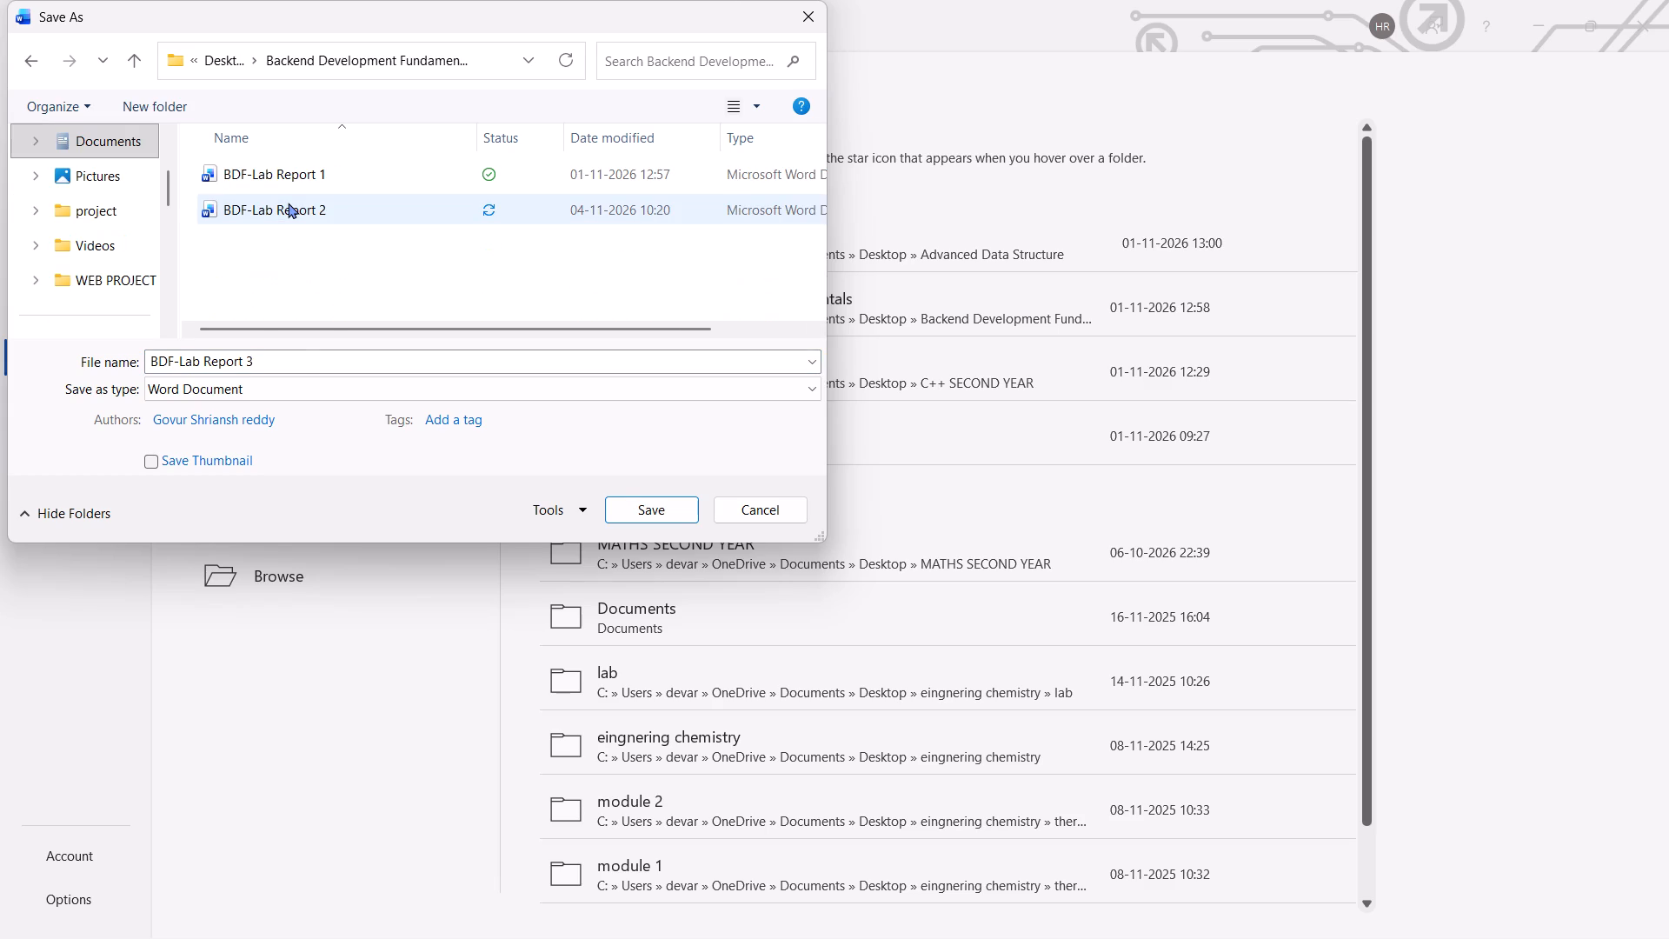
click(657, 503)
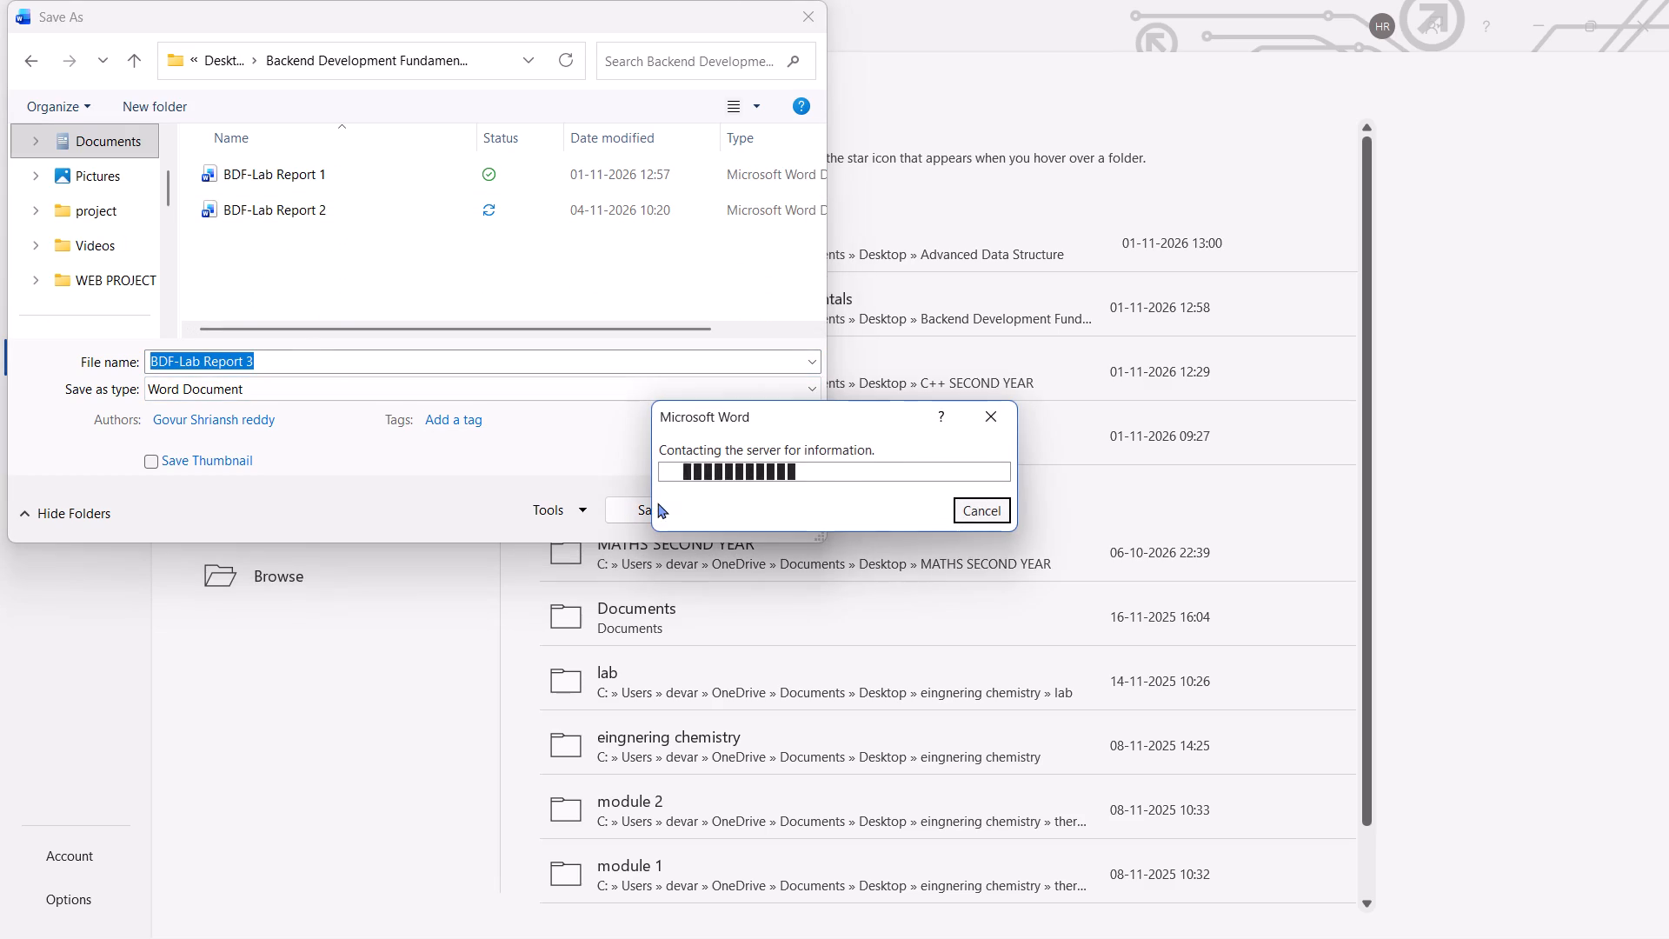
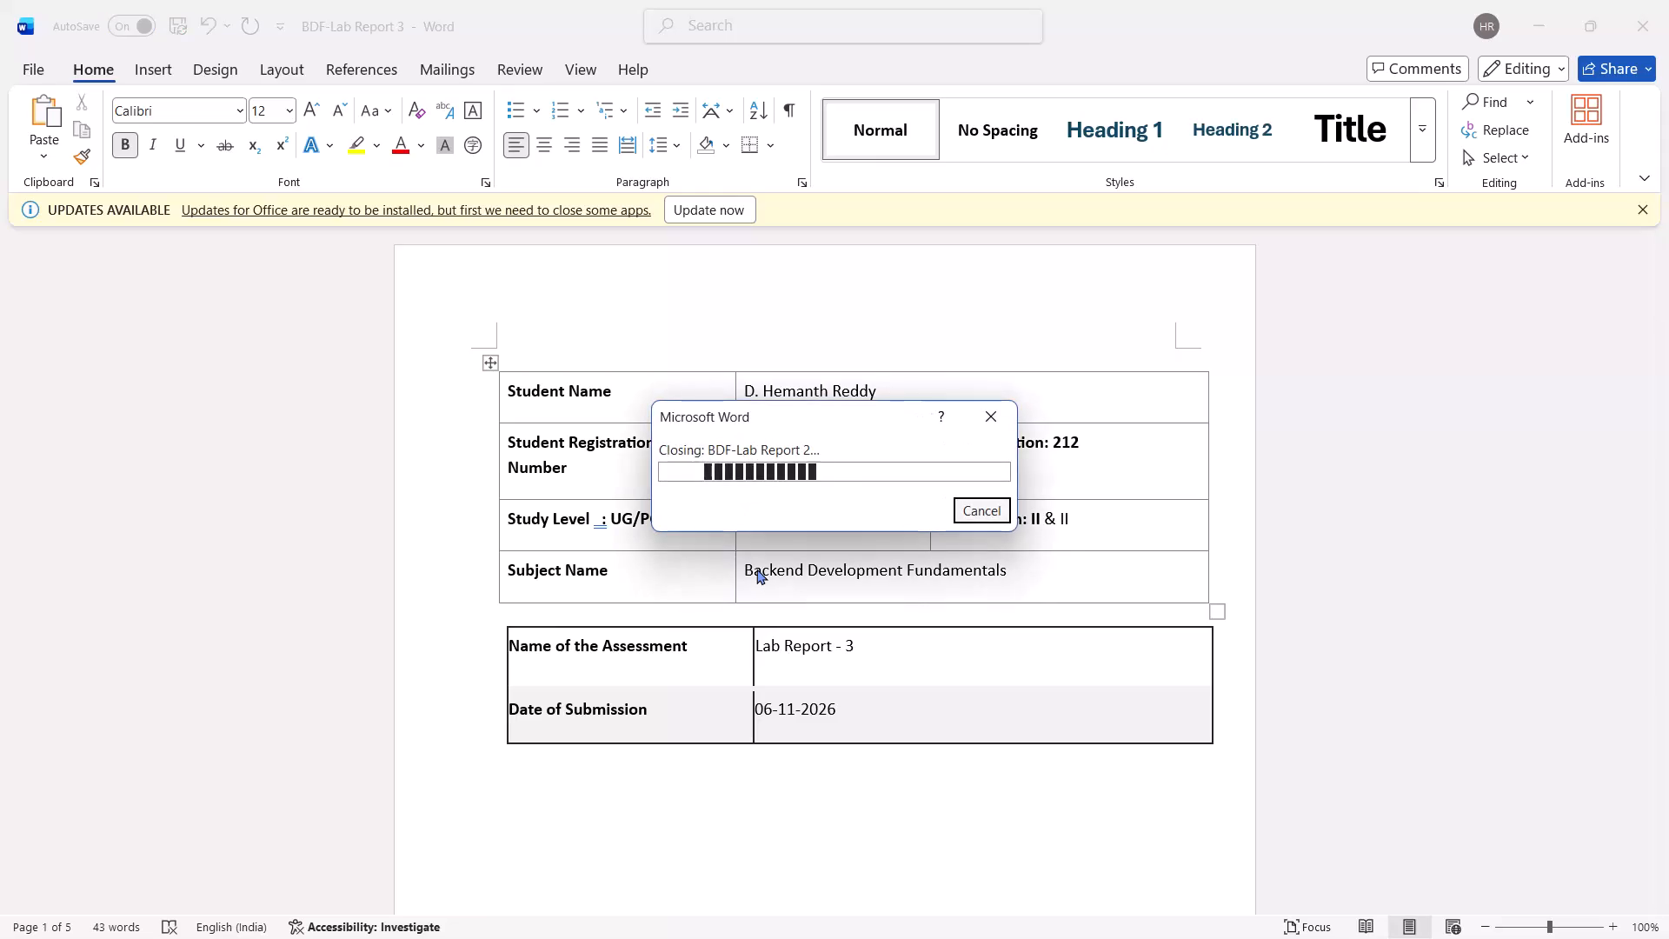
Look through the pages of the saved BDF-Lab Report 3 and close the document.
scroll(756, 569, down, 2)
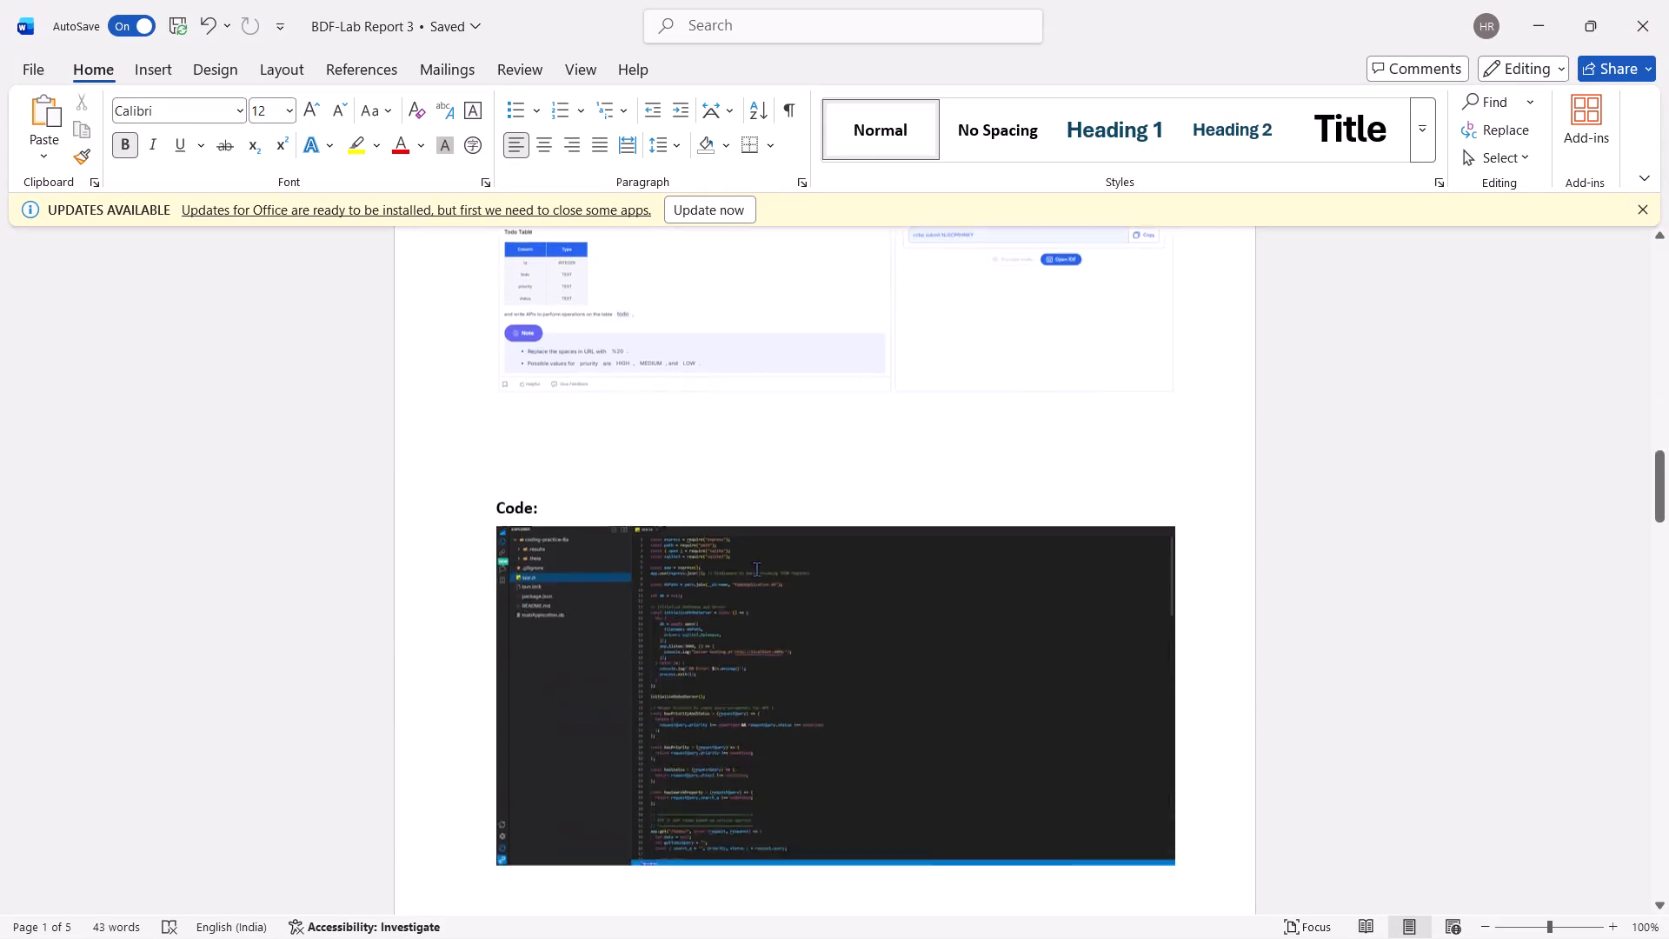
scroll(756, 569, down, 1)
scroll(756, 569, up, 1)
scroll(756, 569, down, 2)
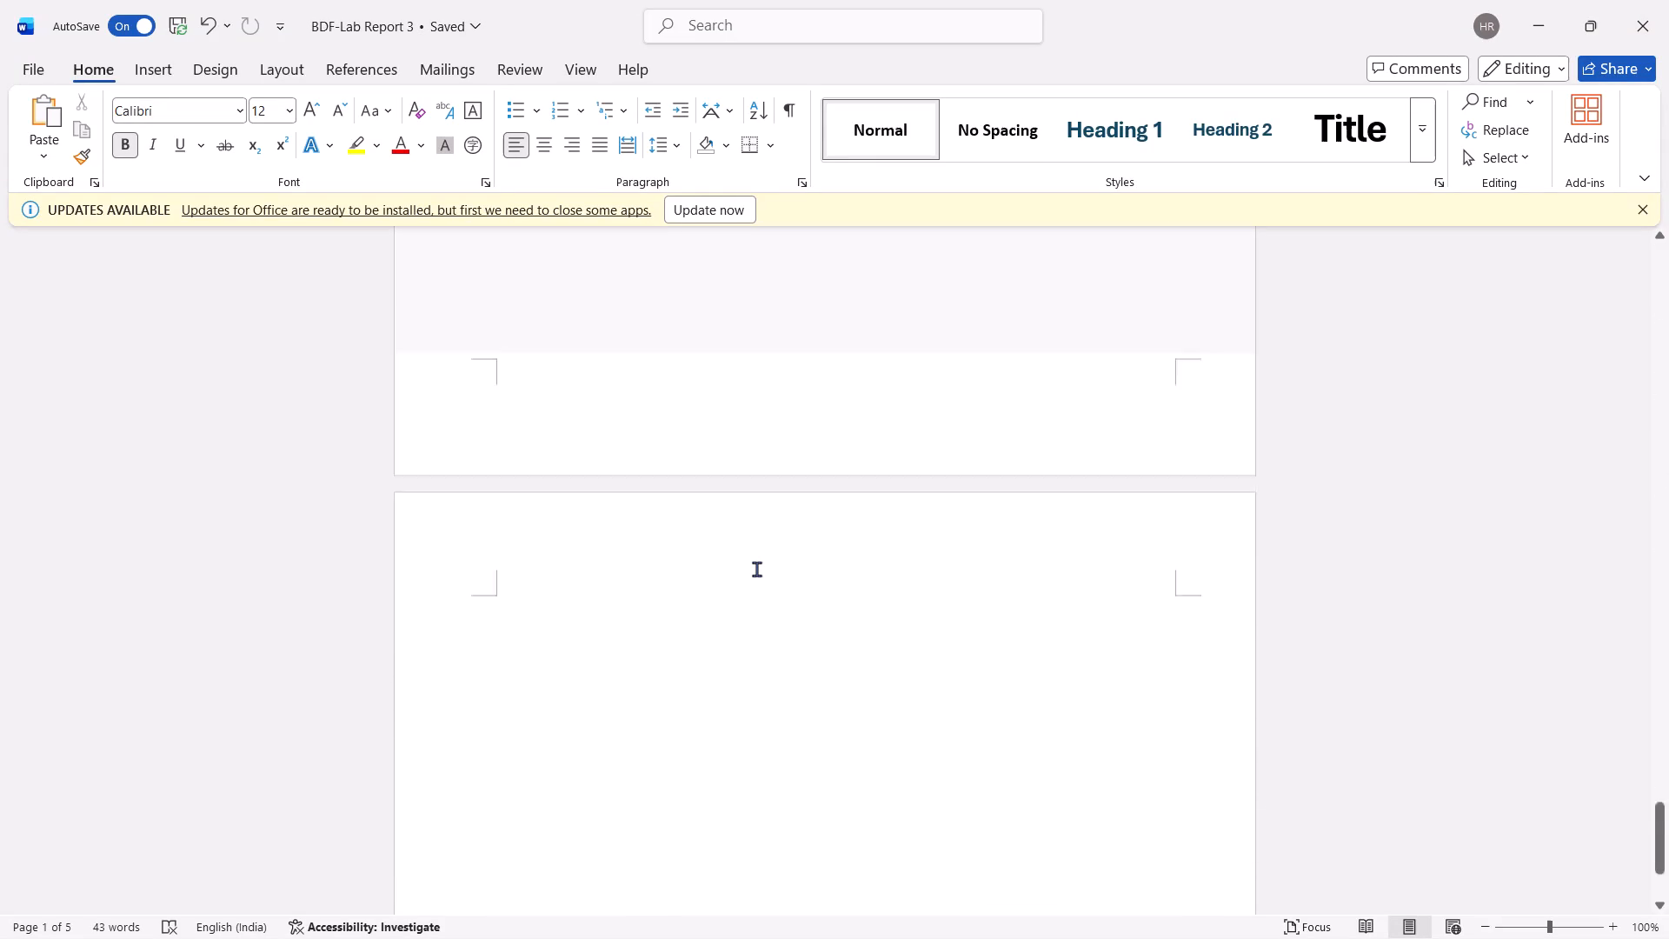
scroll(756, 569, down, 1)
click(1668, 0)
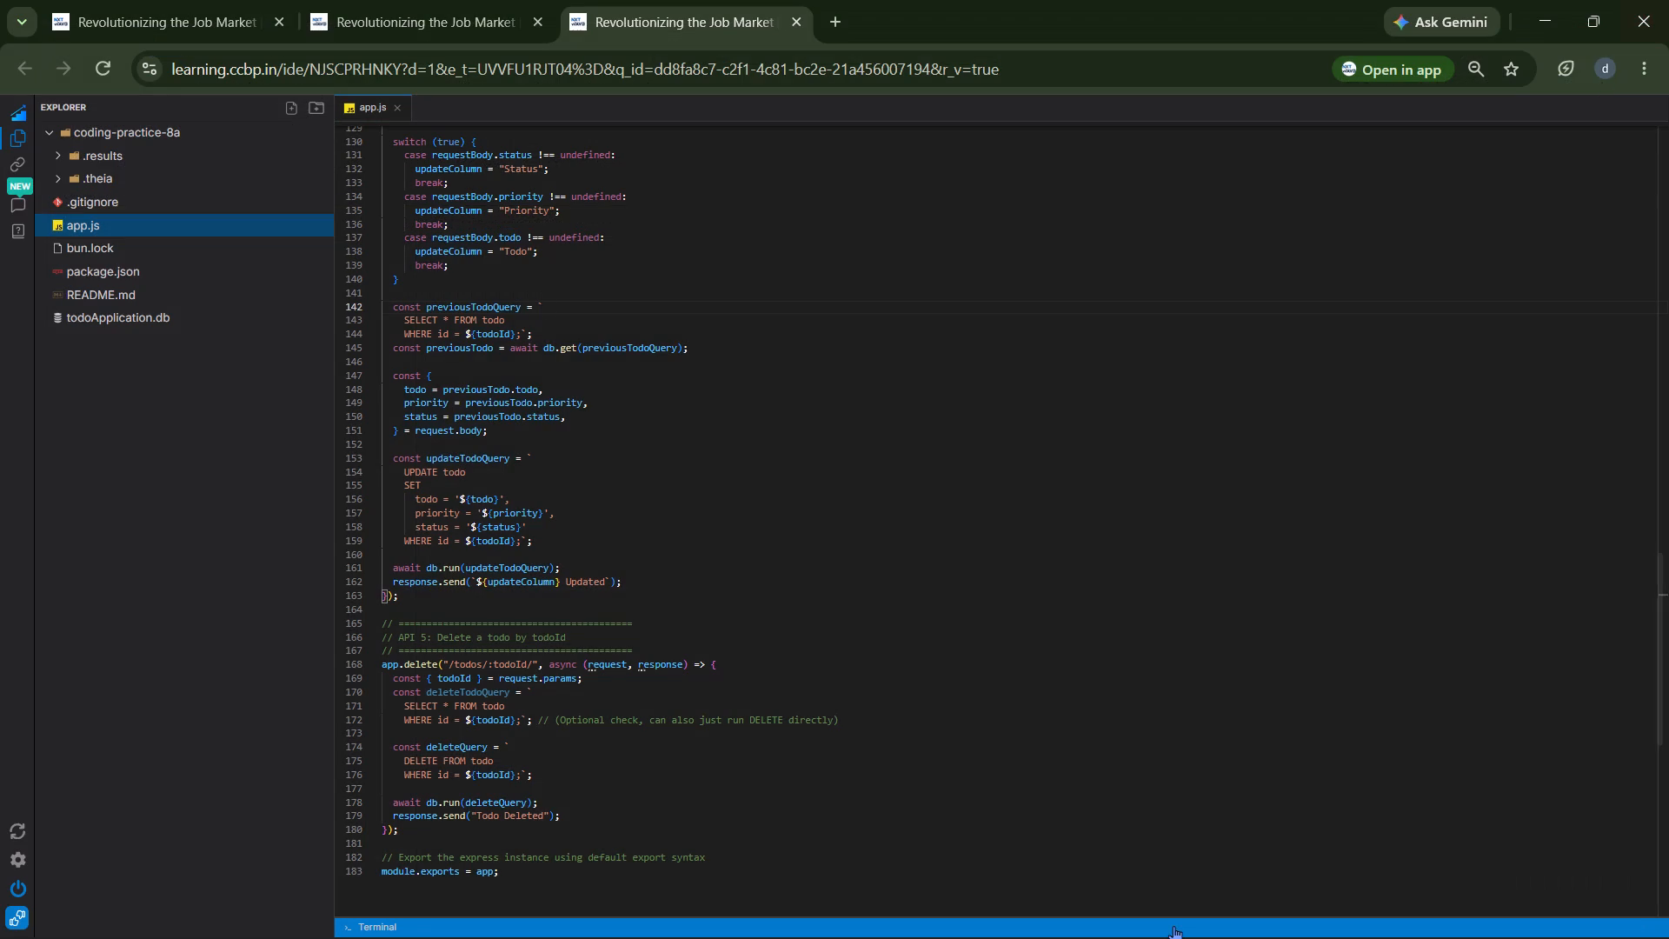
Switch to File Explorer, open the BDF-Lab Report 2 Word document, check its question, code and output pages, and close it.
click(1128, 917)
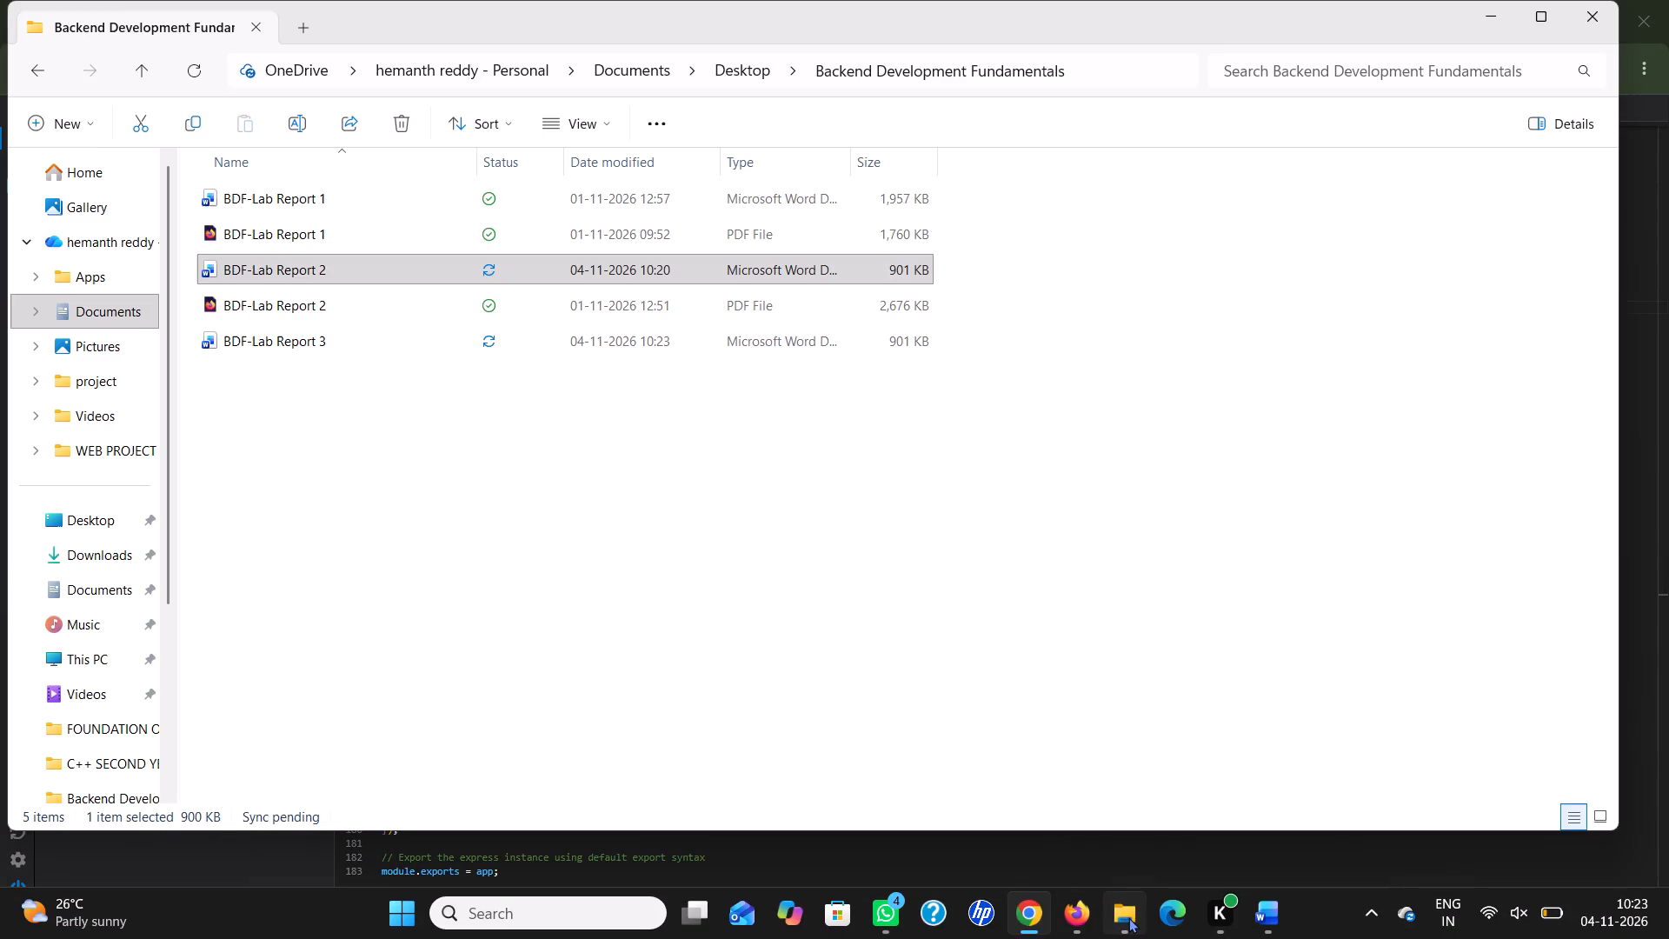
double_click(808, 277)
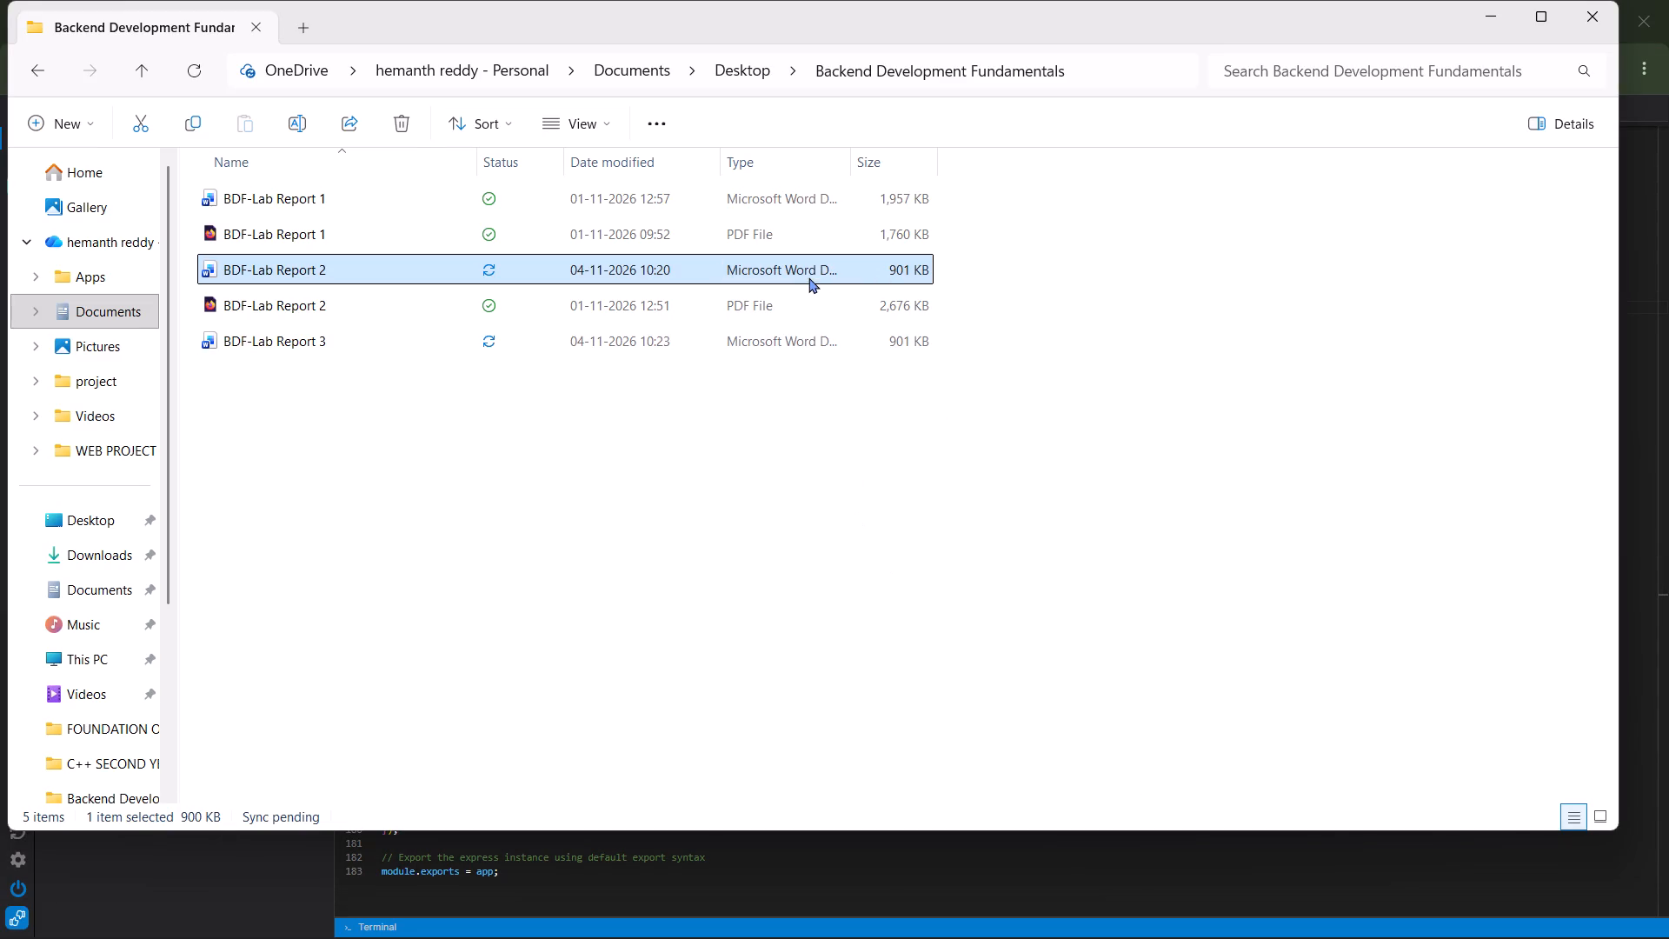
scroll(811, 445, down, 2)
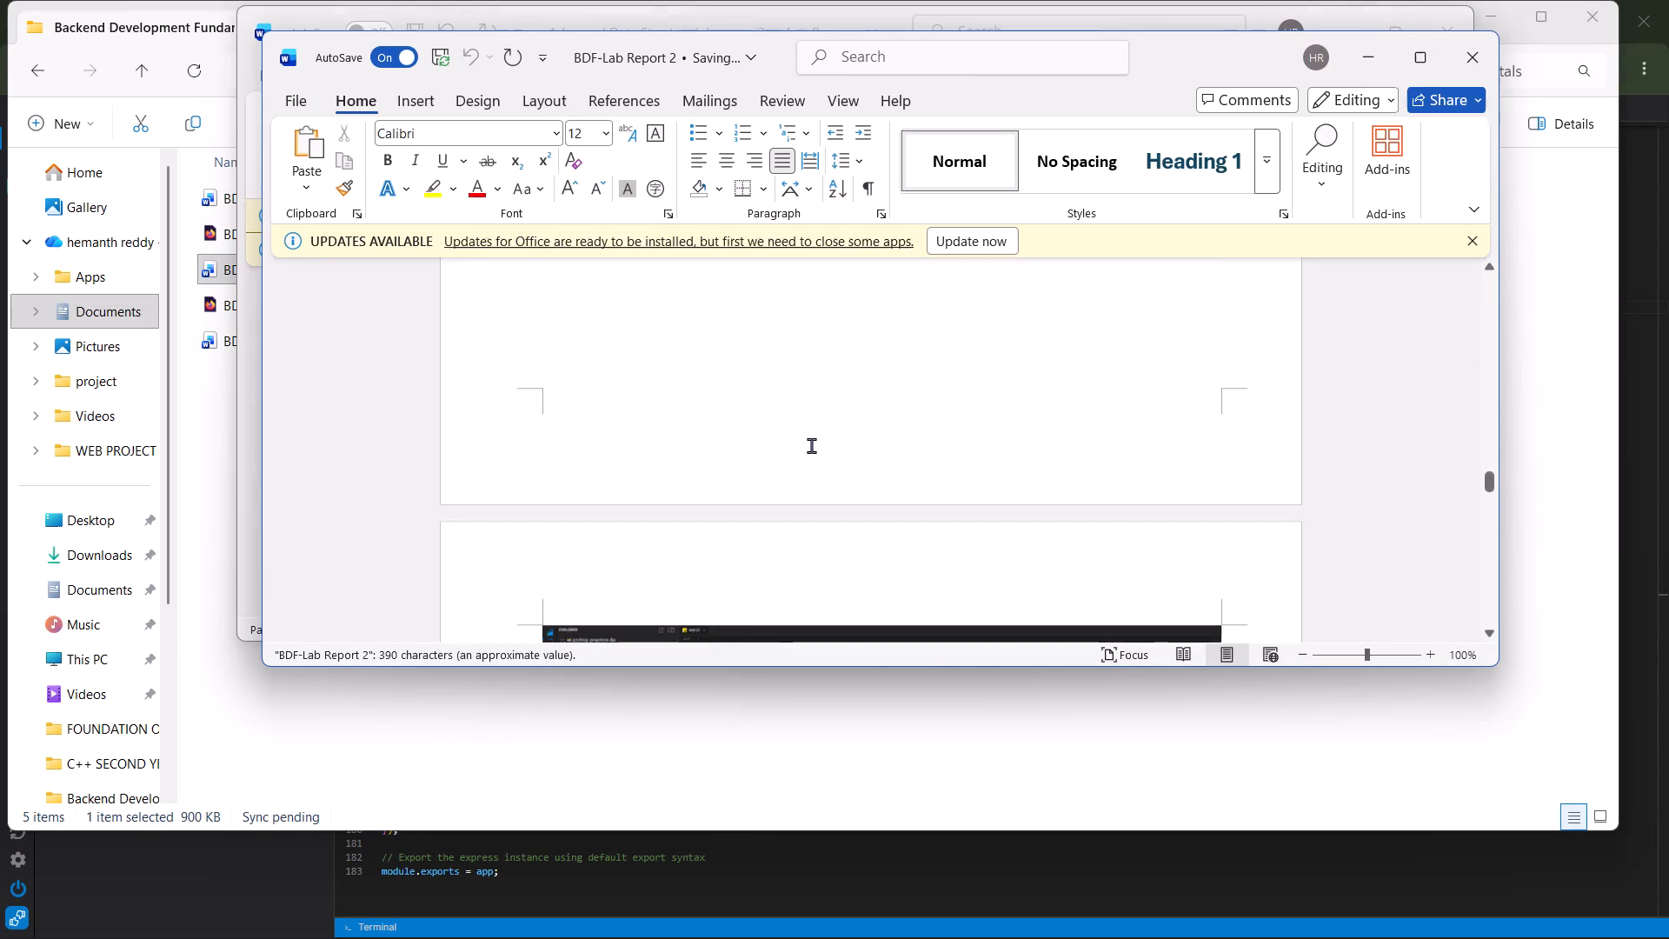
scroll(811, 445, down, 2)
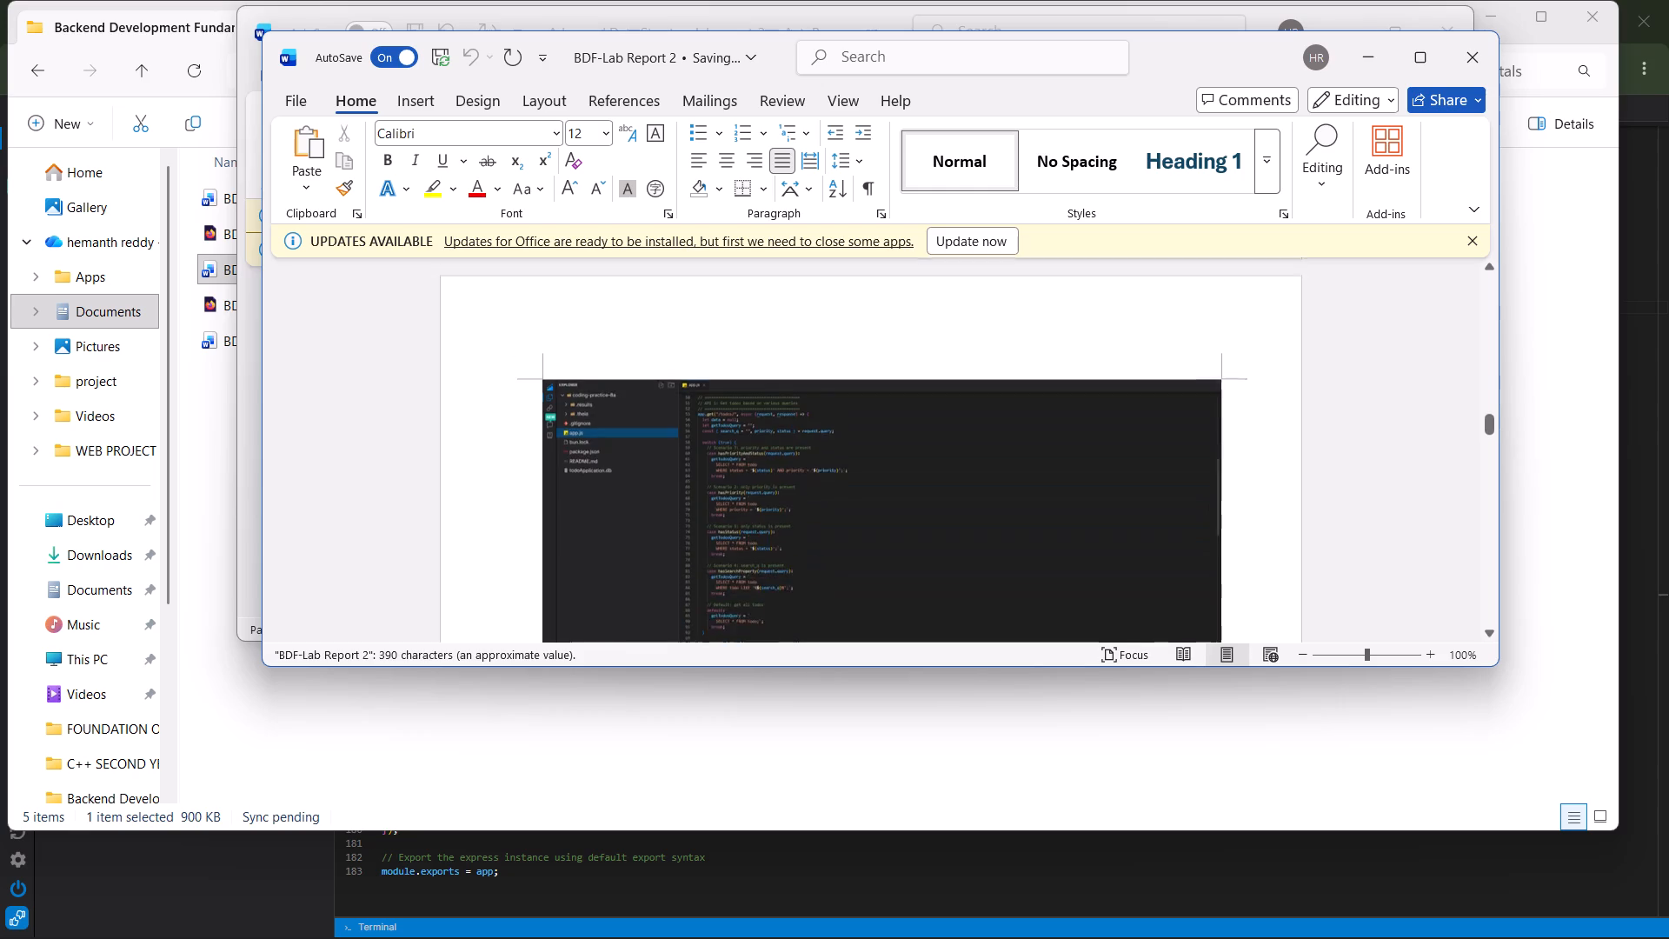
scroll(811, 445, down, 1)
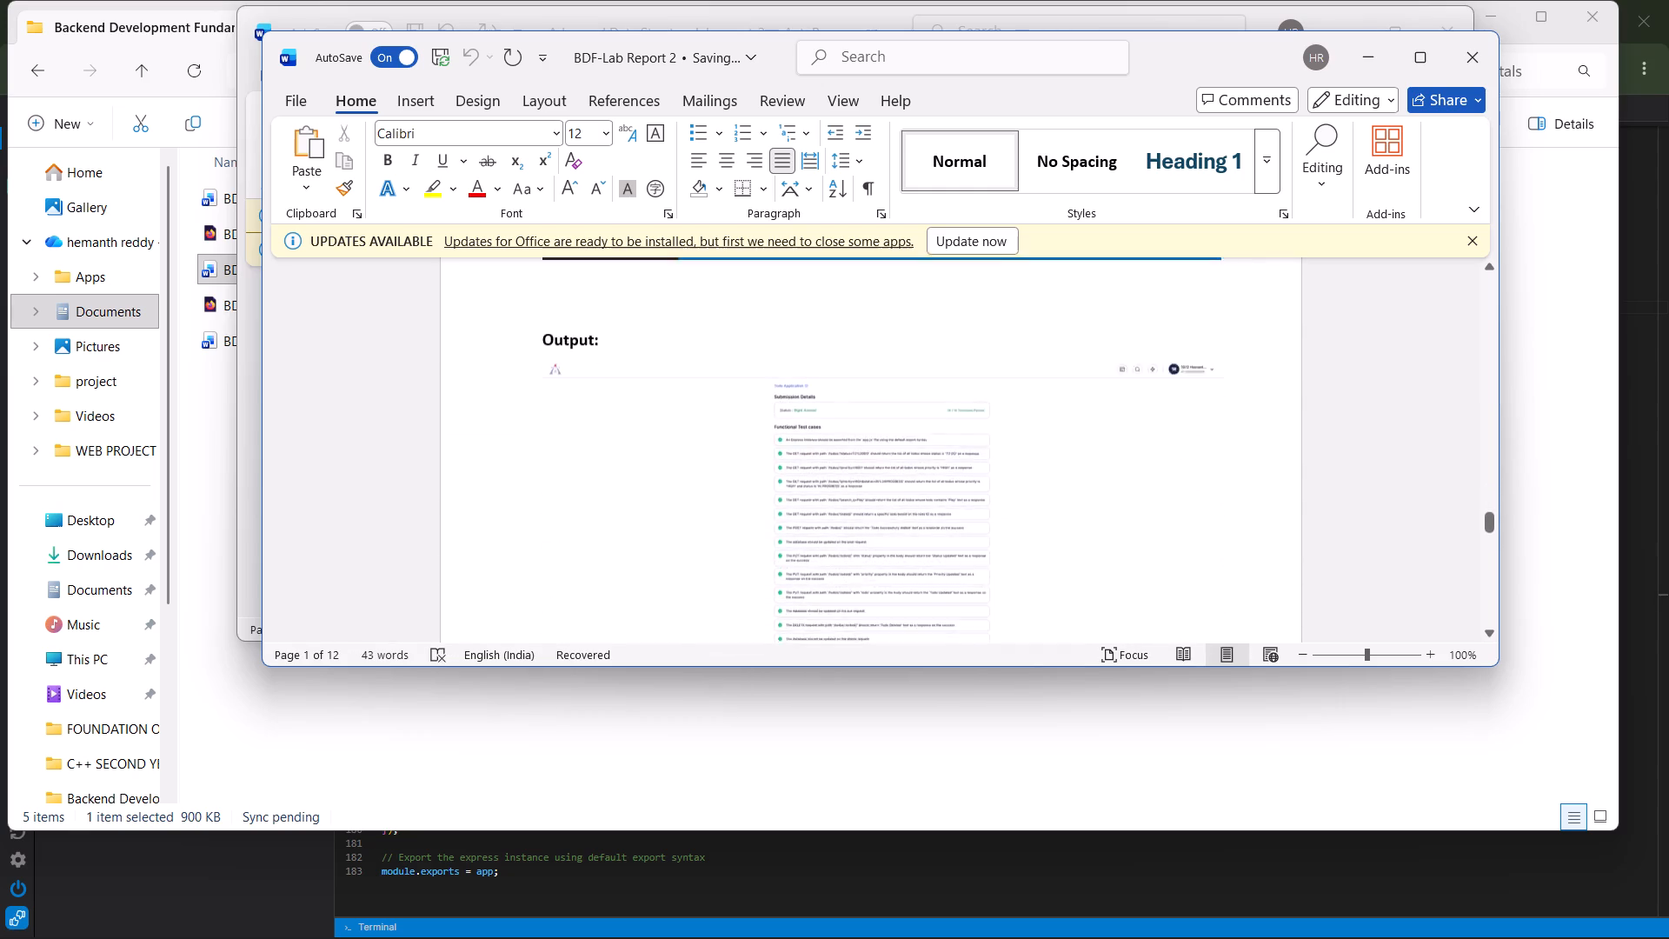
scroll(811, 445, down, 2)
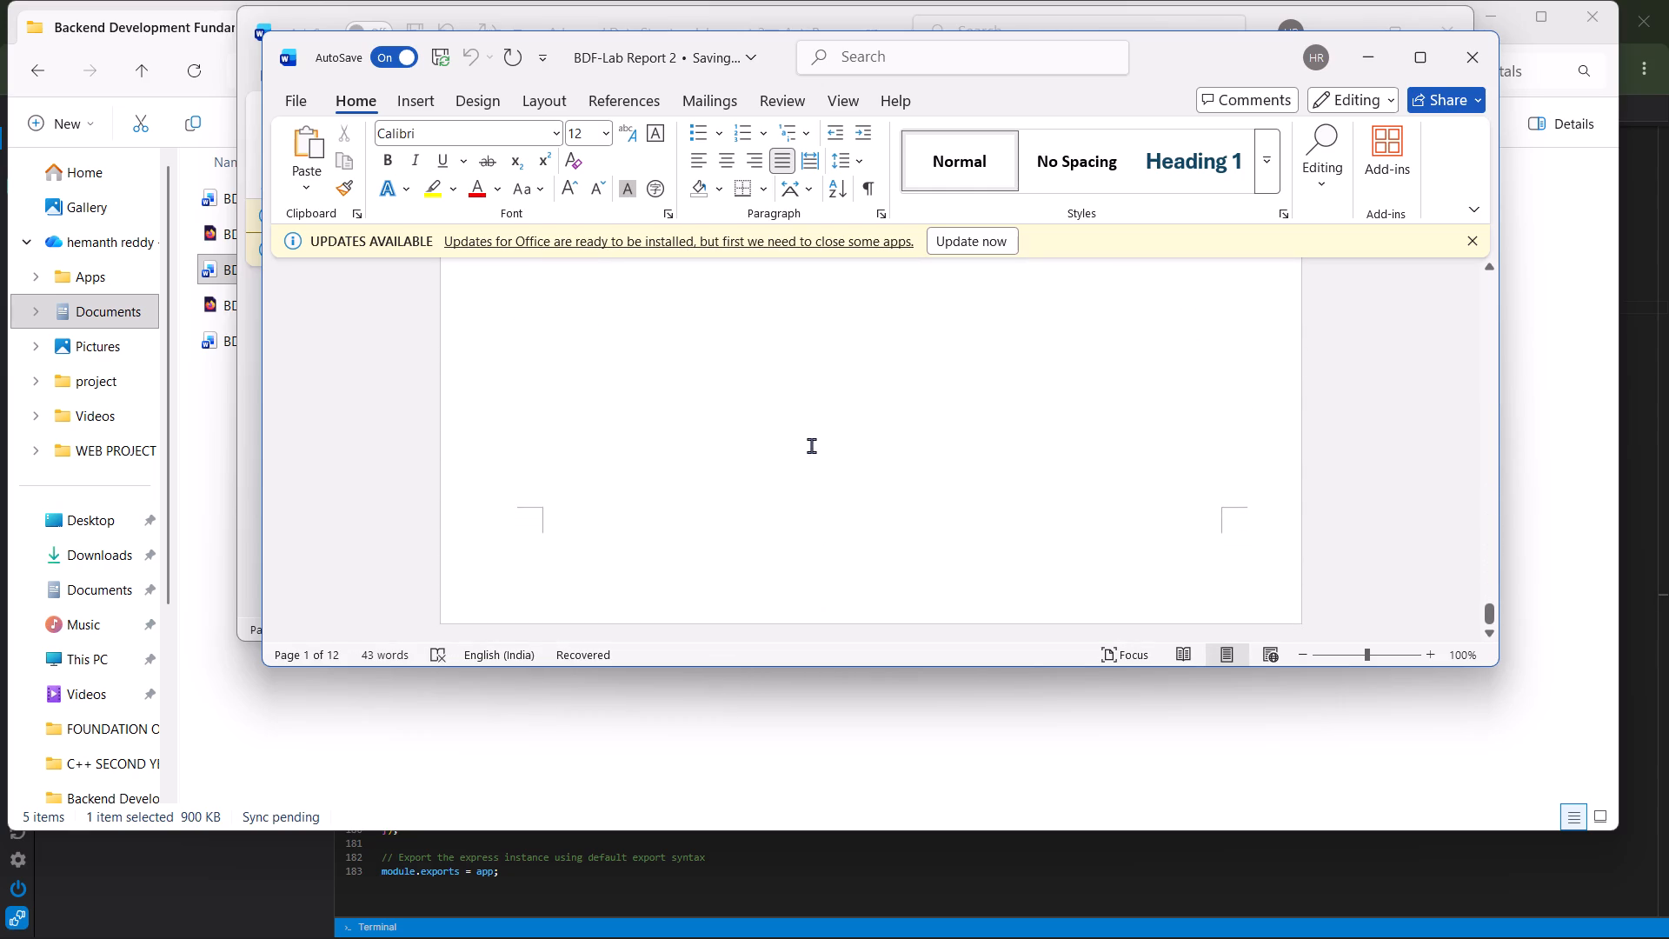
scroll(811, 445, up, 2)
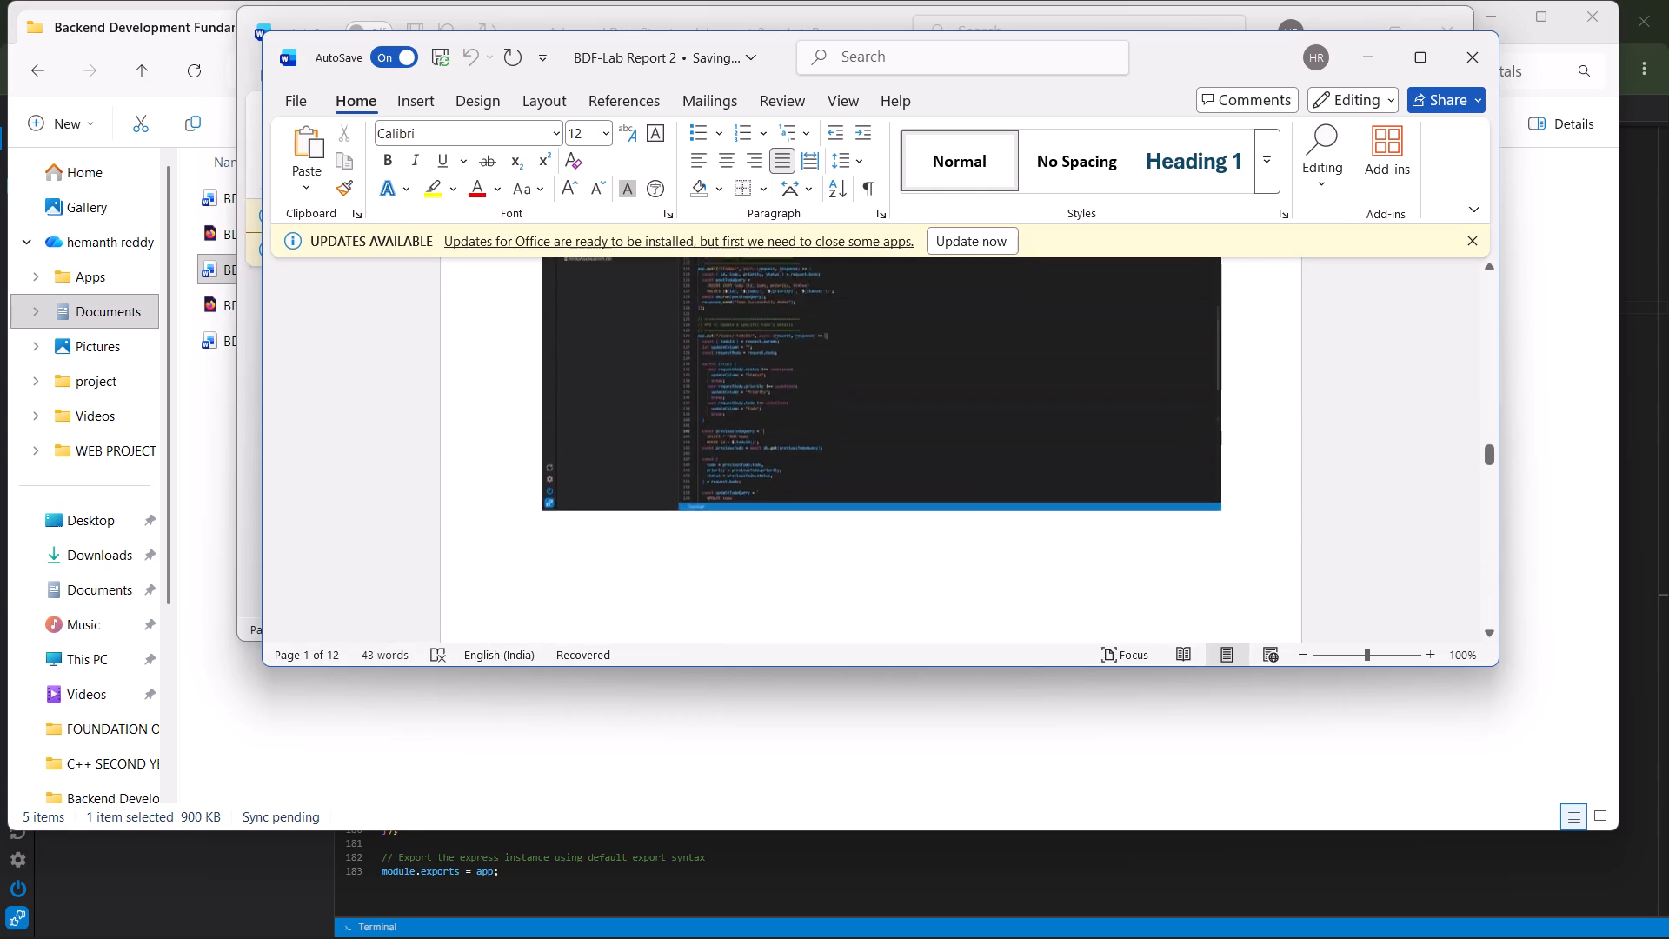
scroll(811, 445, up, 2)
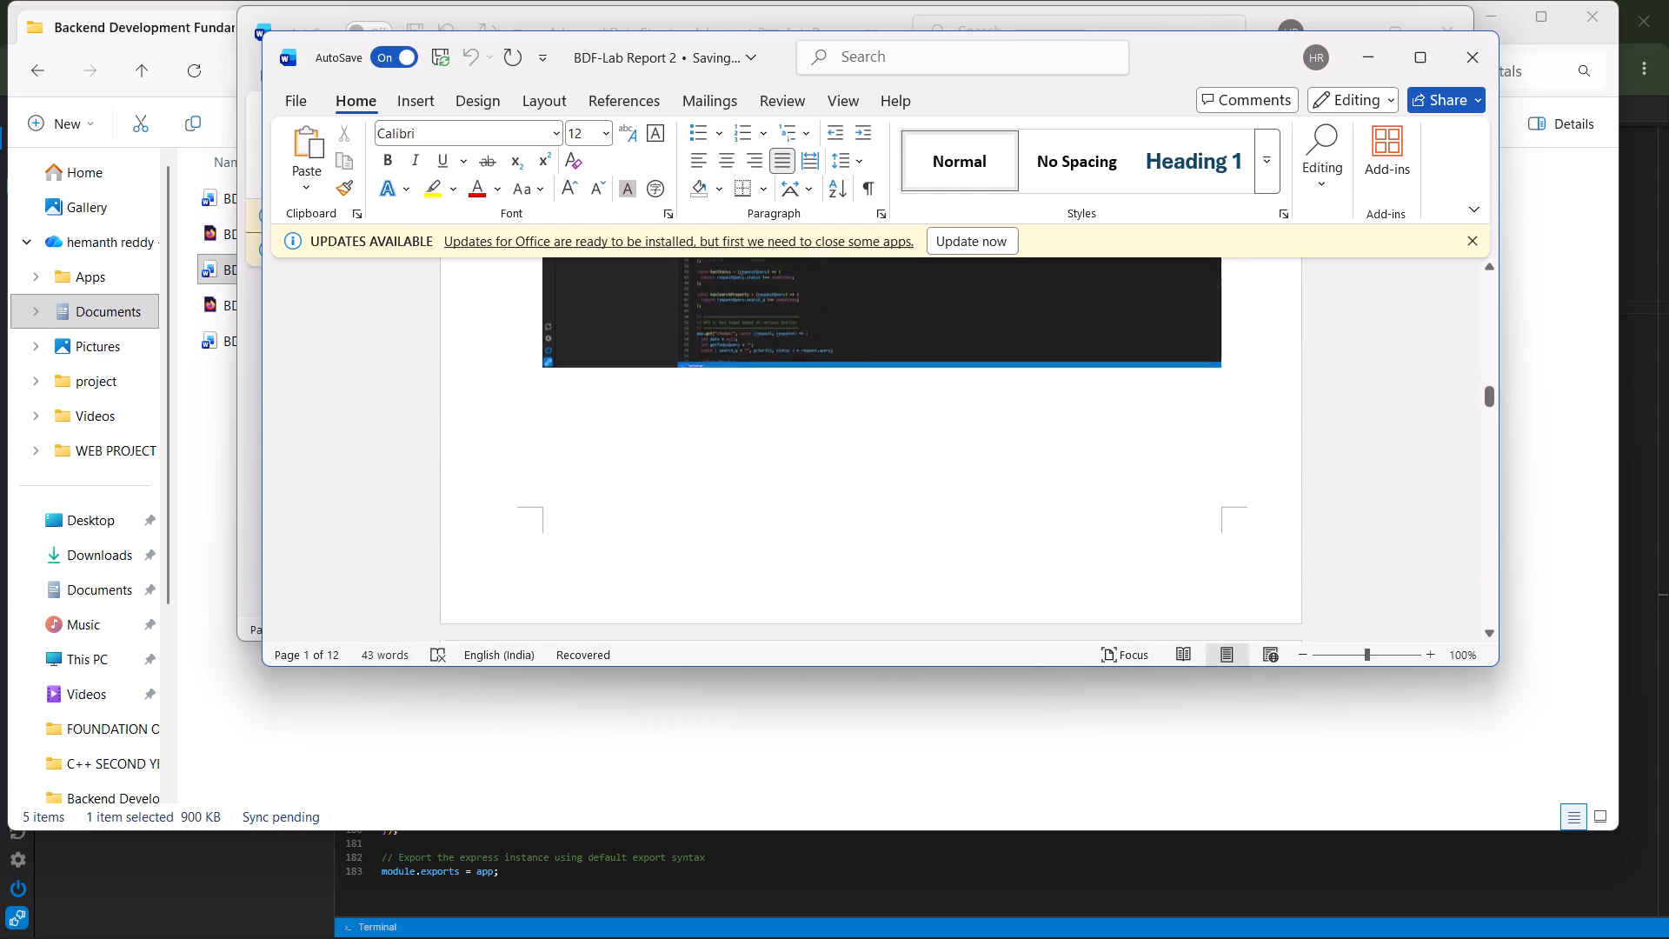
scroll(811, 445, up, 1)
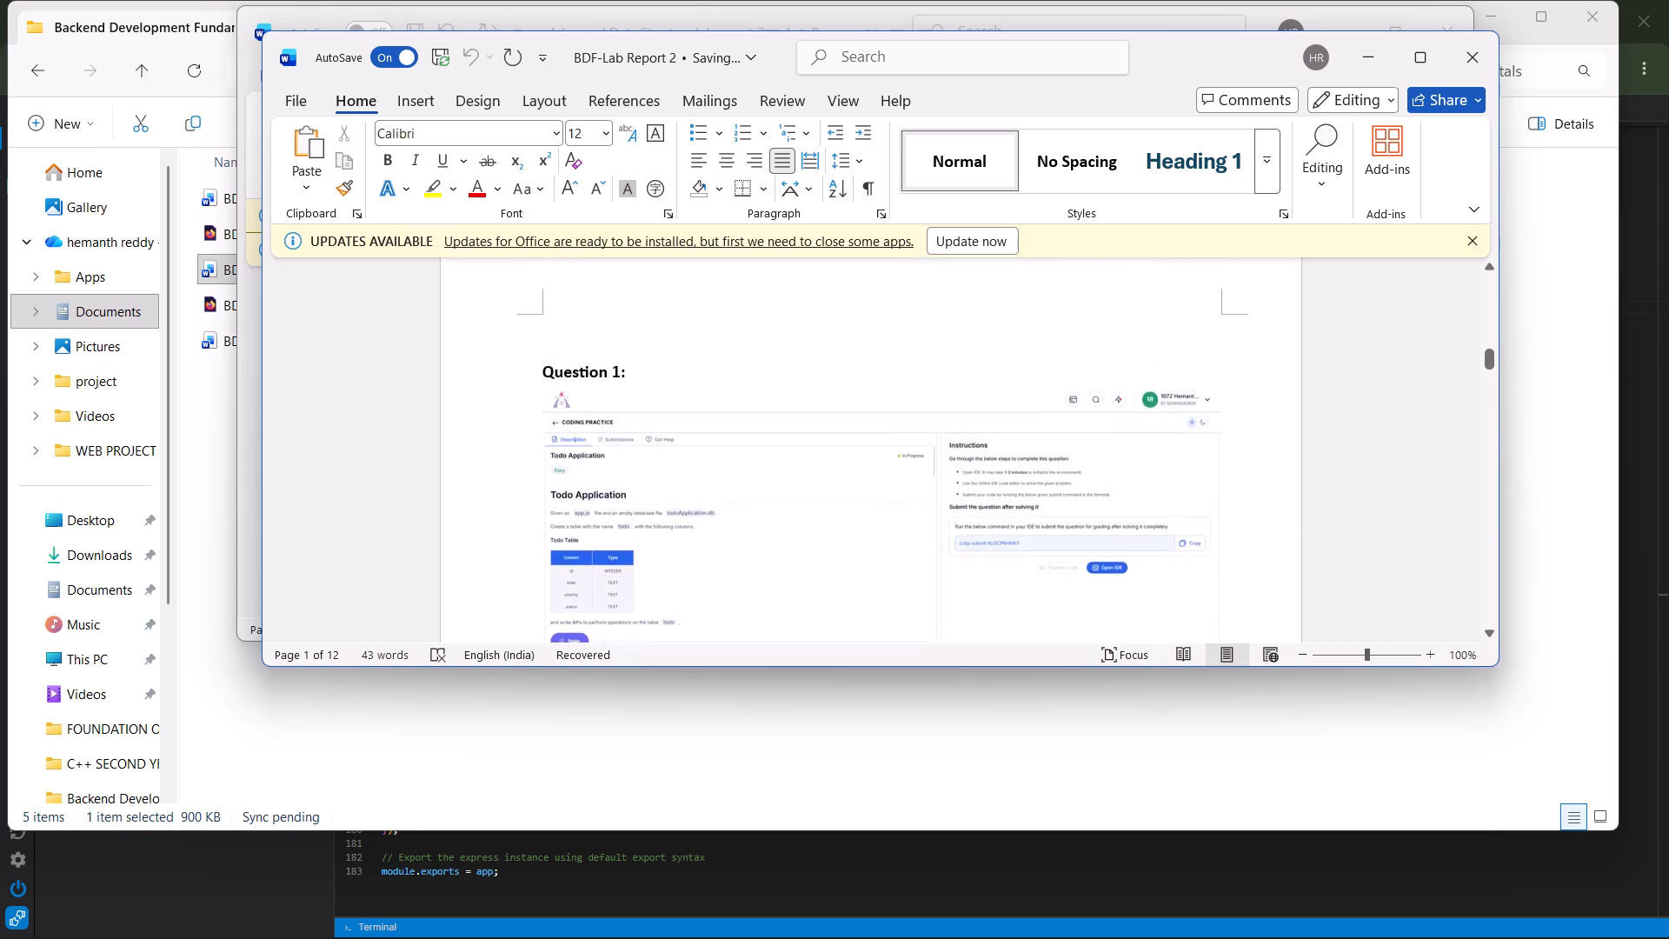
scroll(811, 445, up, 3)
scroll(811, 445, down, 2)
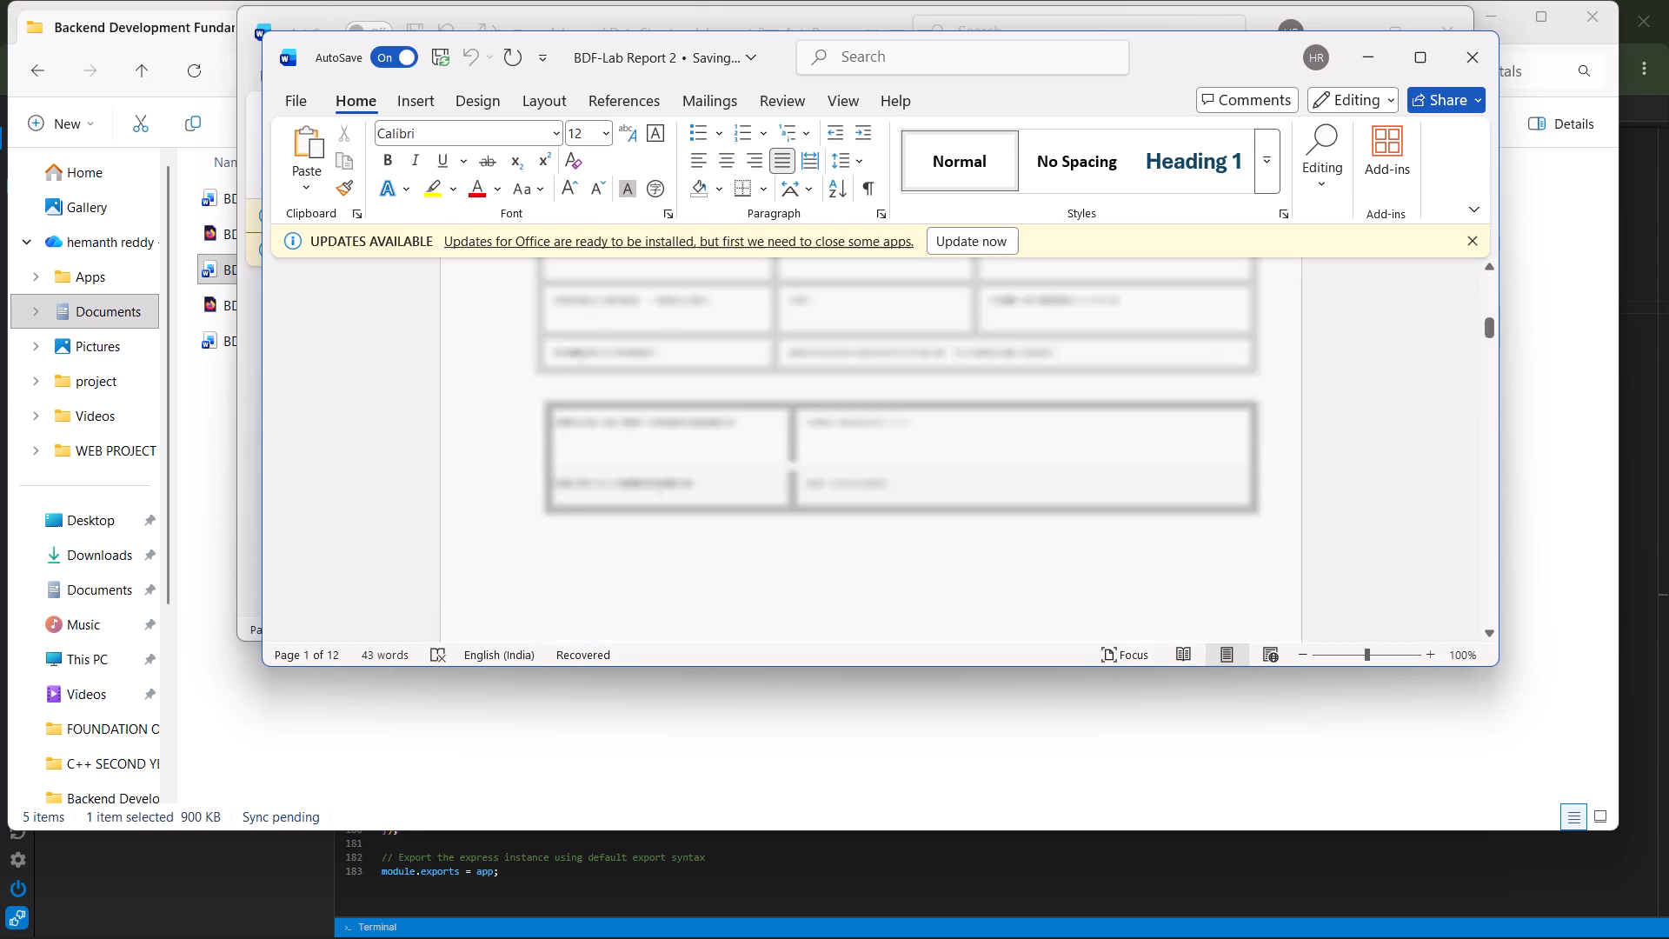
scroll(811, 445, down, 3)
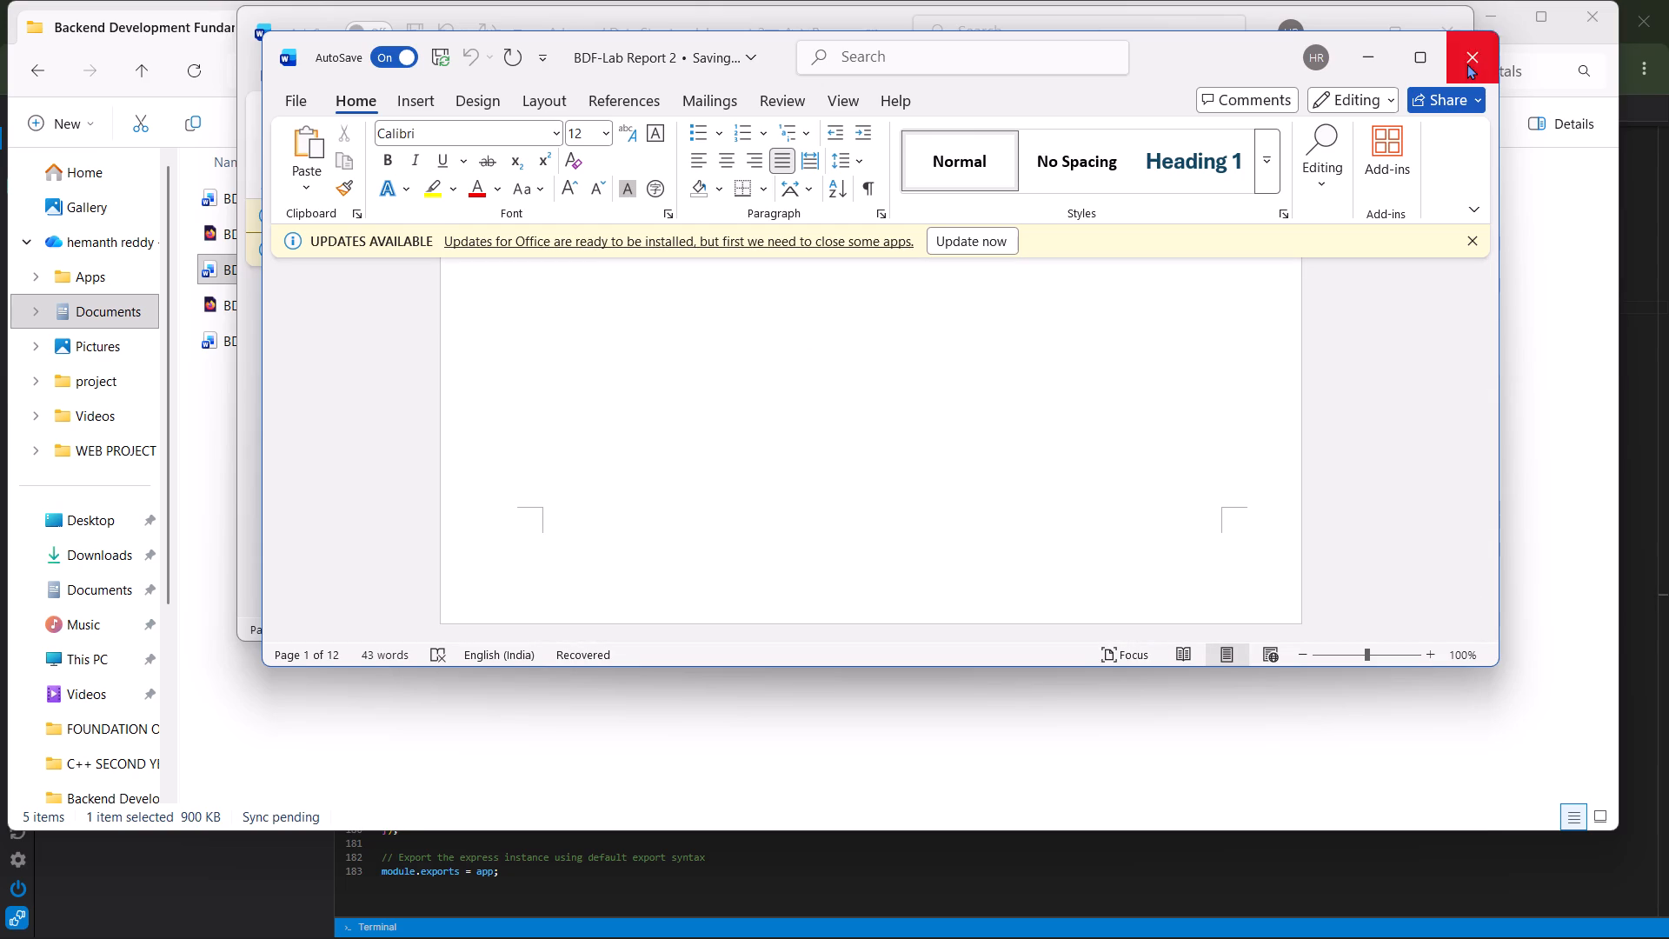
click(1466, 63)
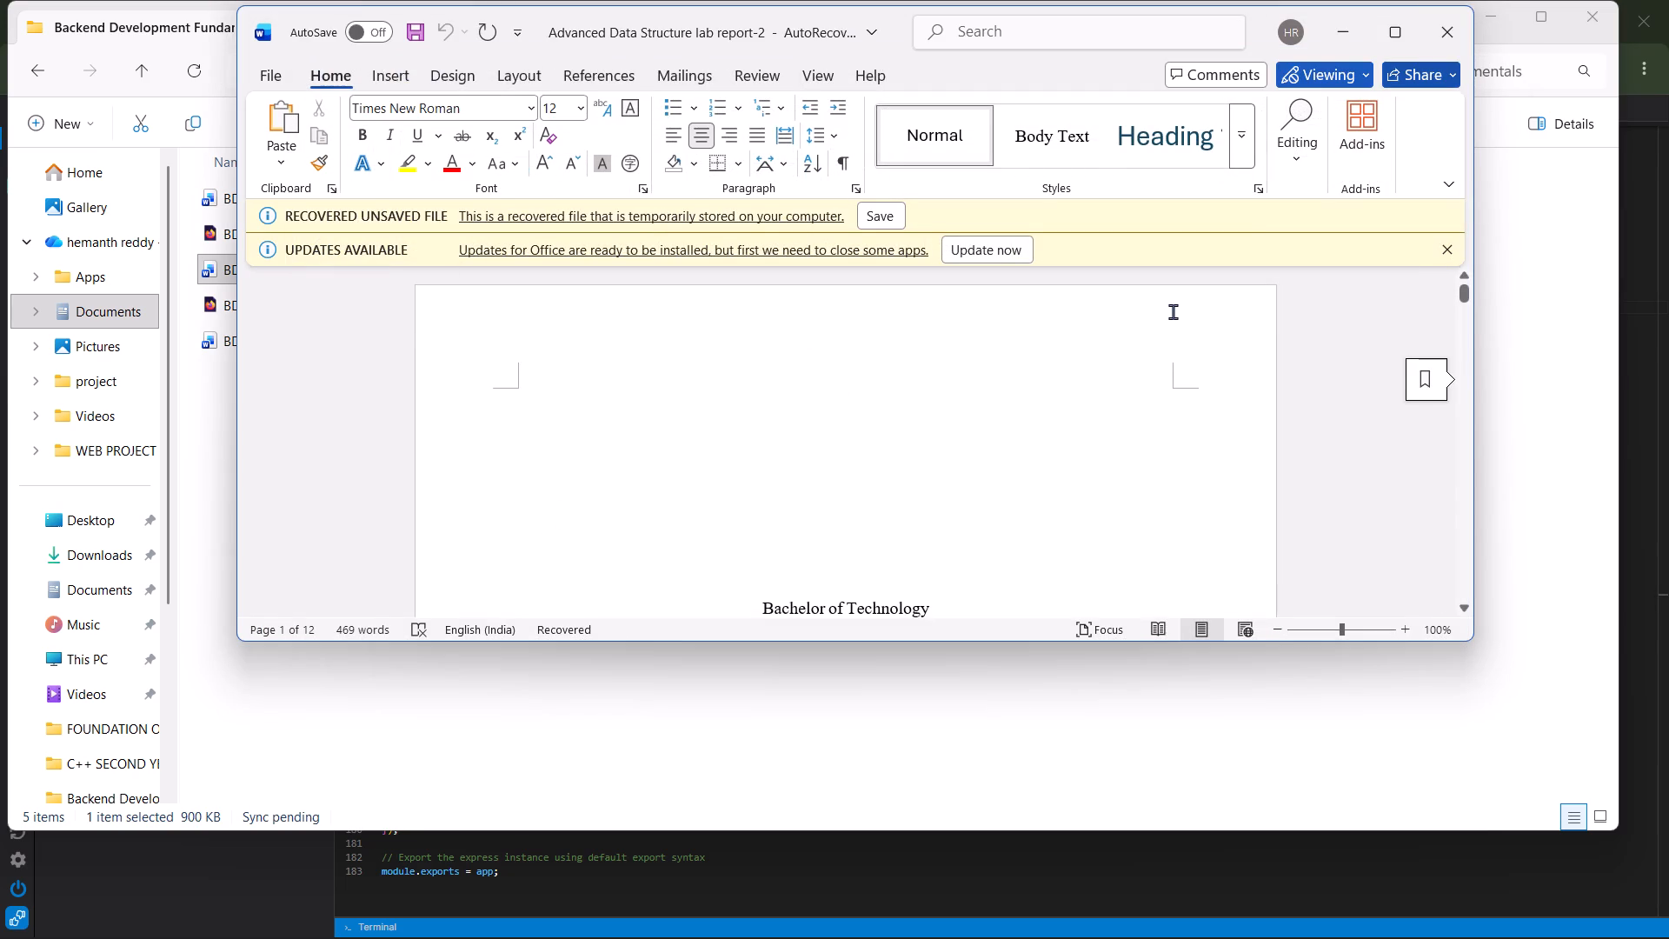
Close the recovered Advanced Data Structure lab report-2 without saving its changes.
click(1446, 34)
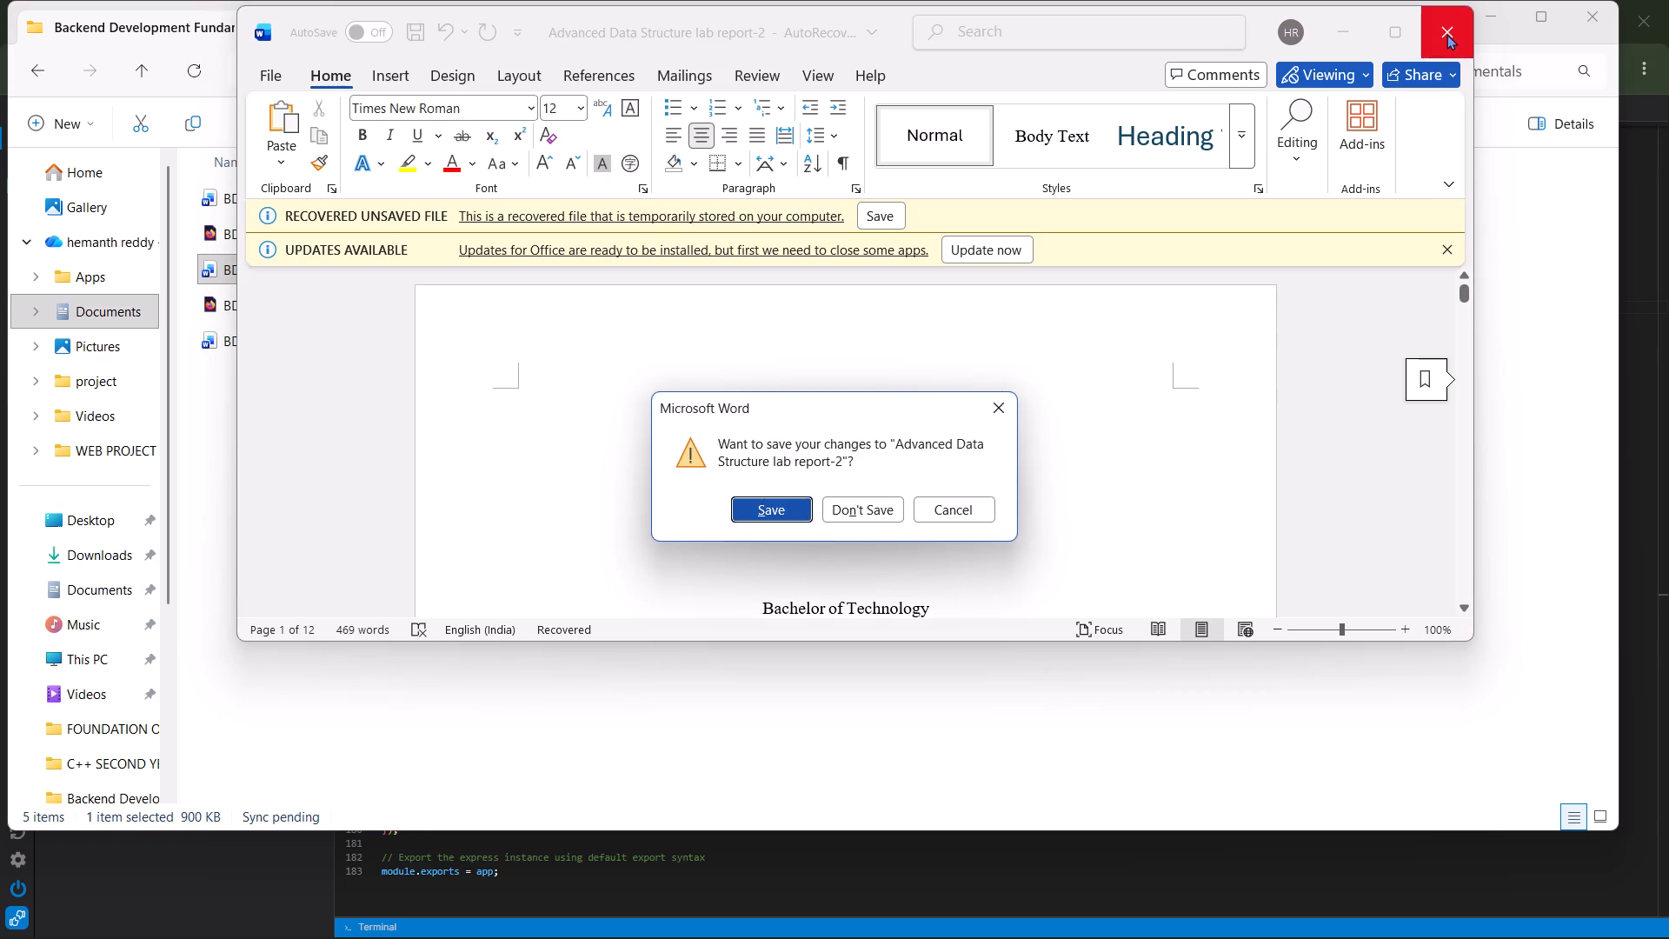
click(868, 510)
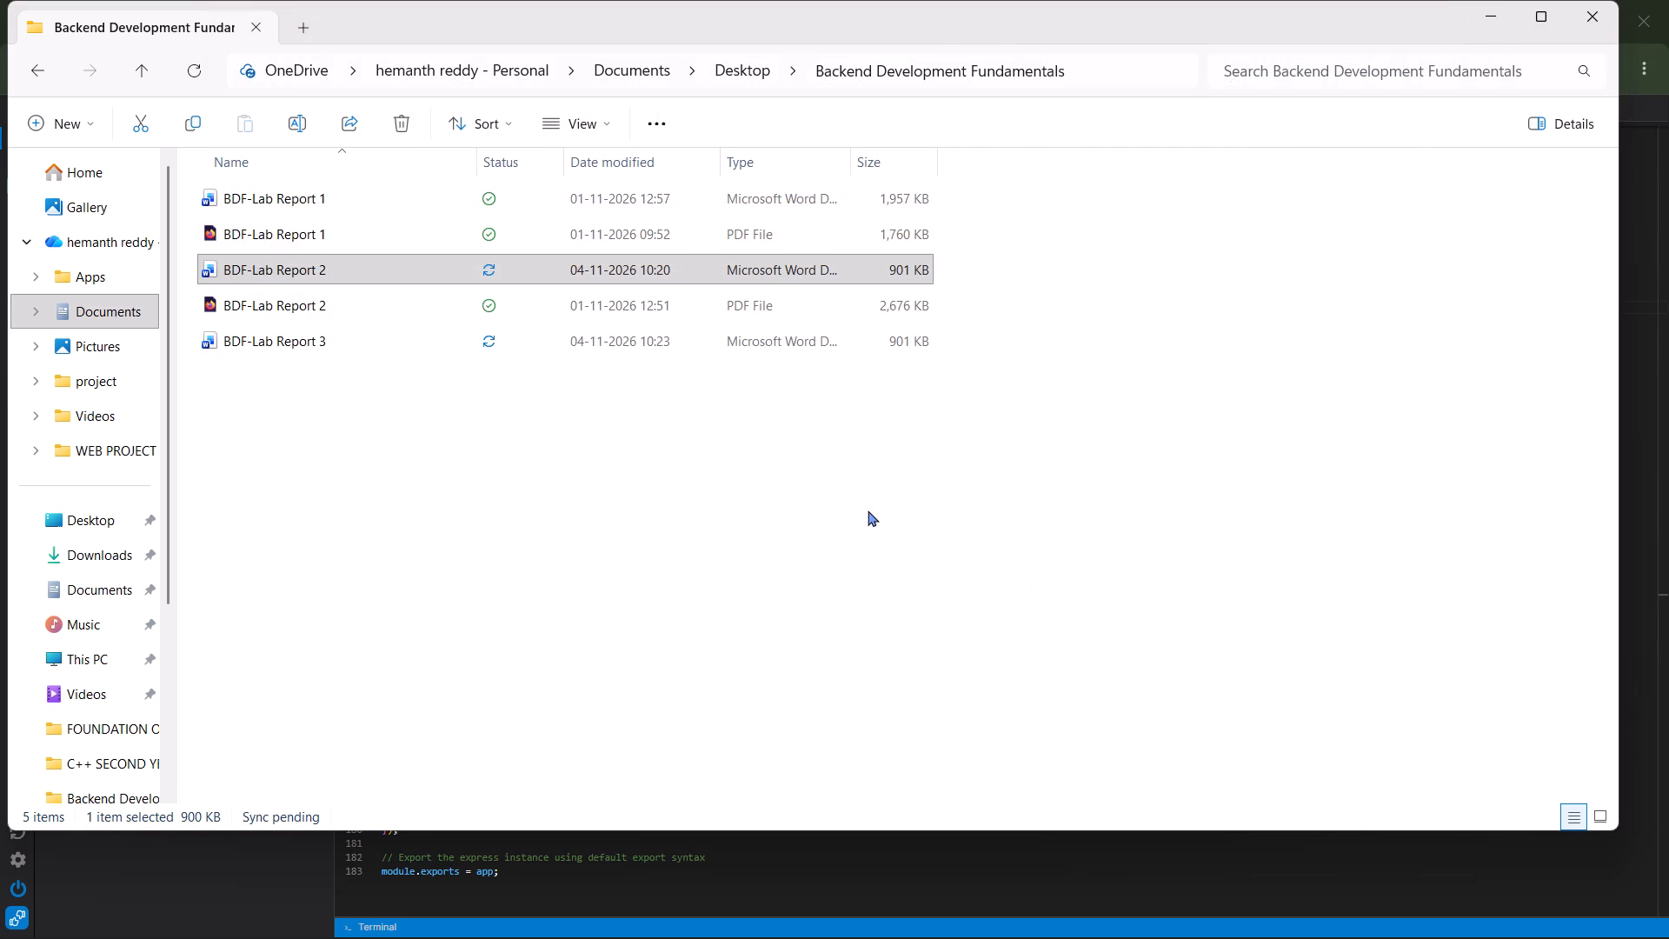
Reopen the BDF-Lab Report 2 Word document from the folder, look through its pages again, and close it.
double_click(795, 263)
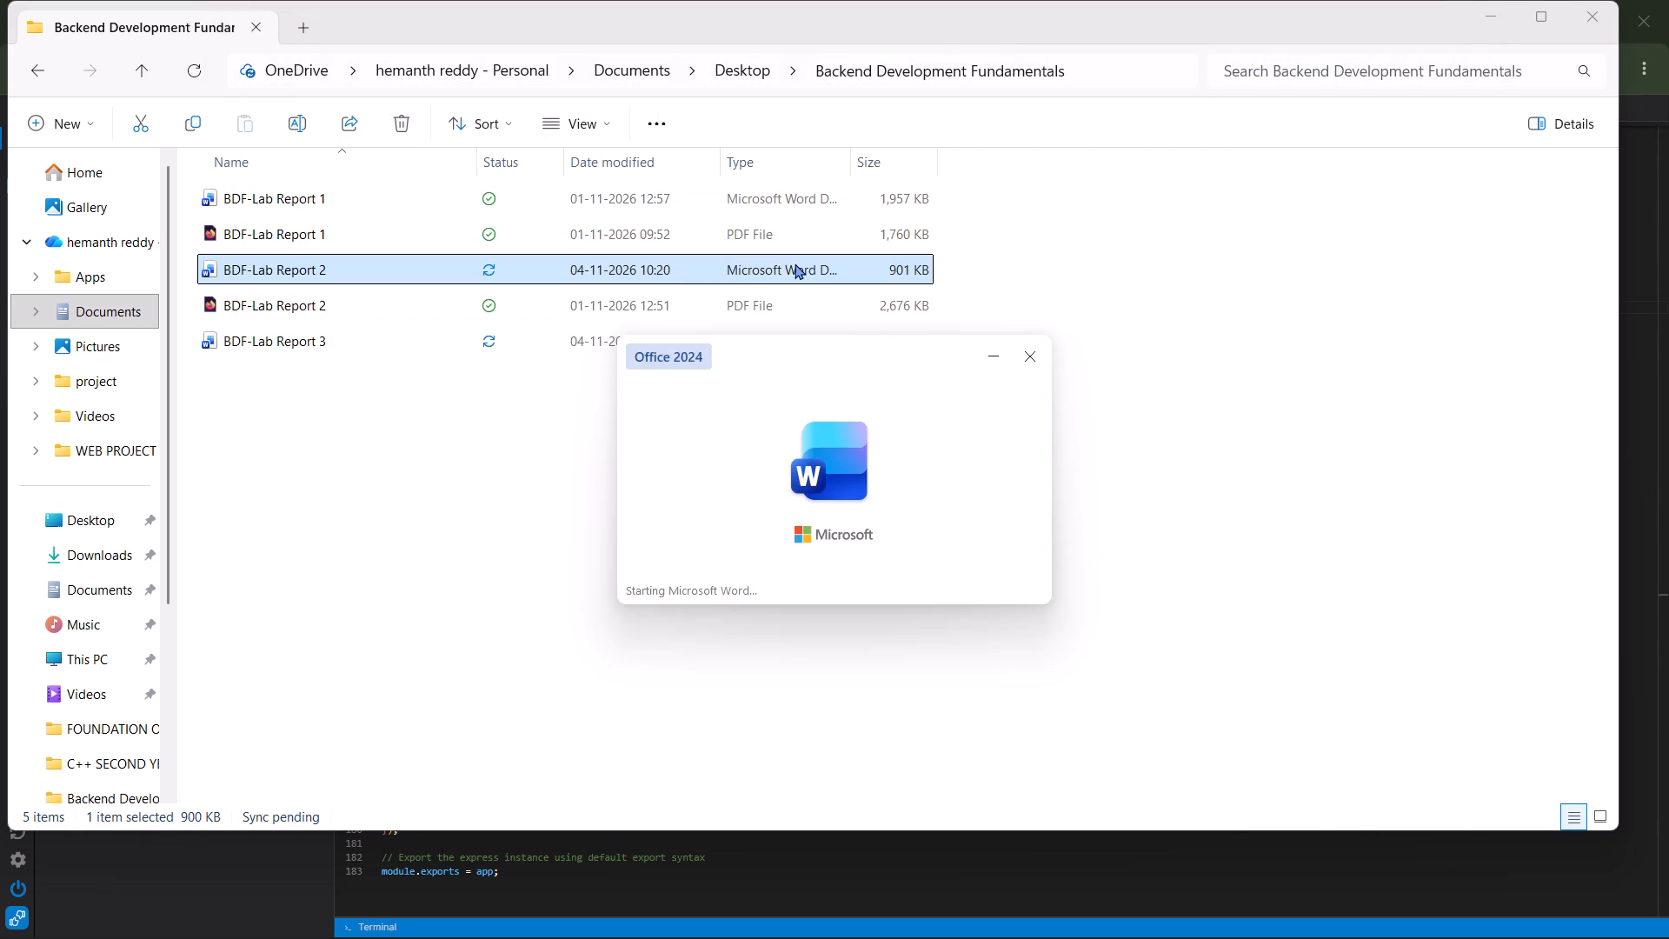
scroll(826, 509, down, 2)
scroll(826, 509, up, 1)
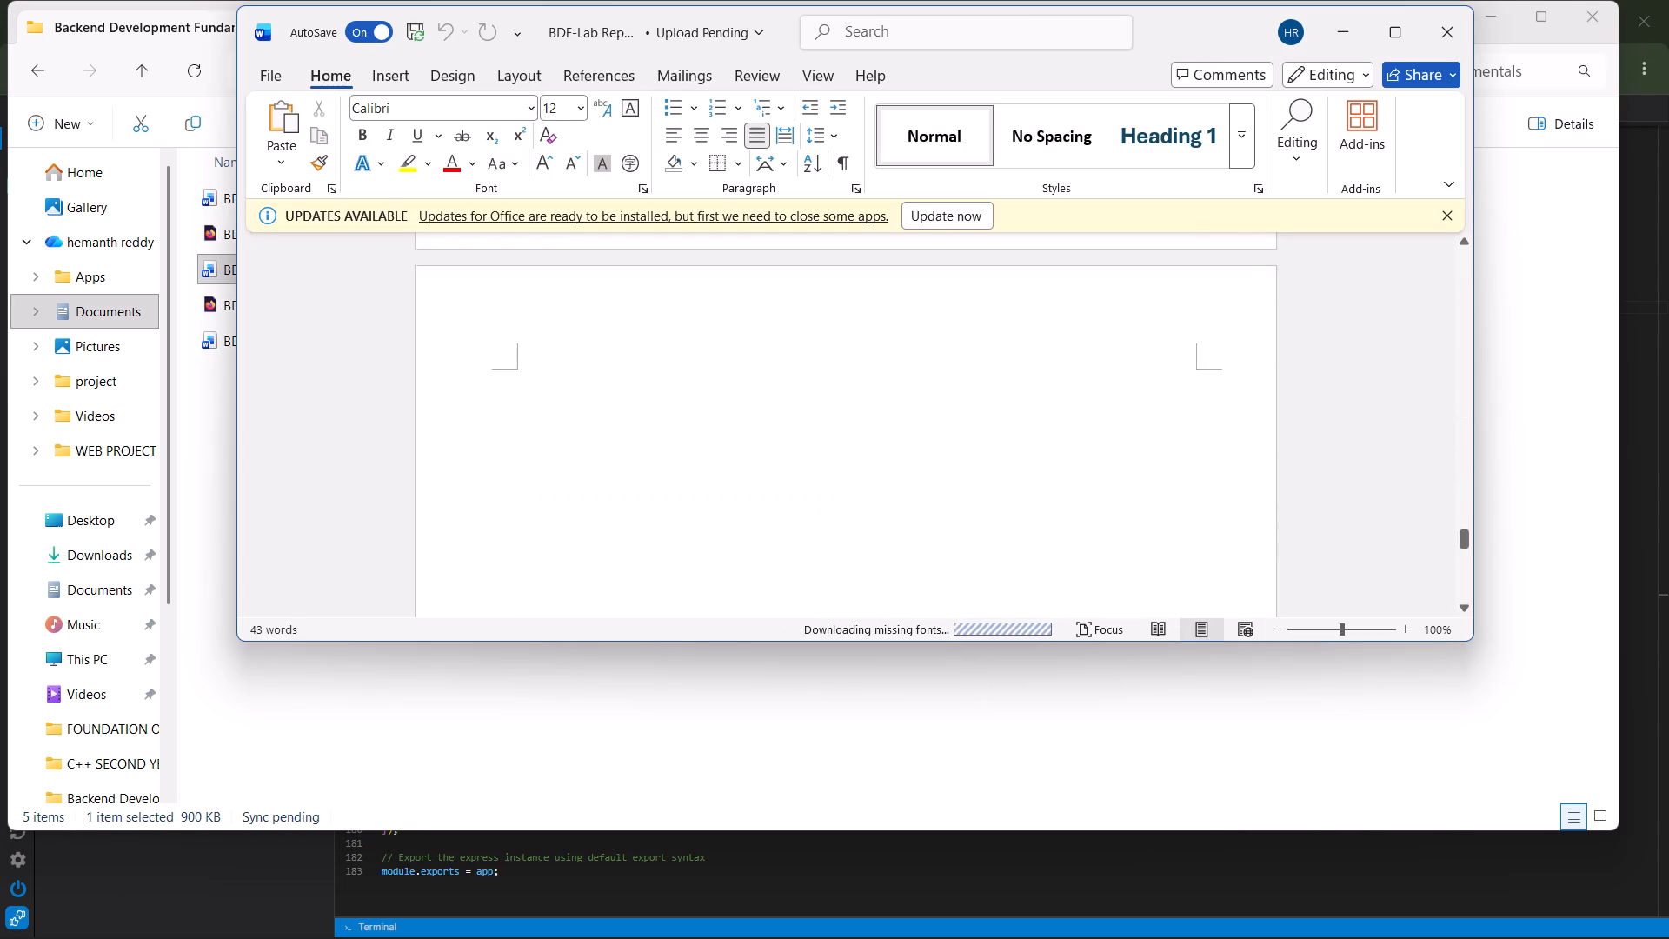
scroll(826, 509, up, 5)
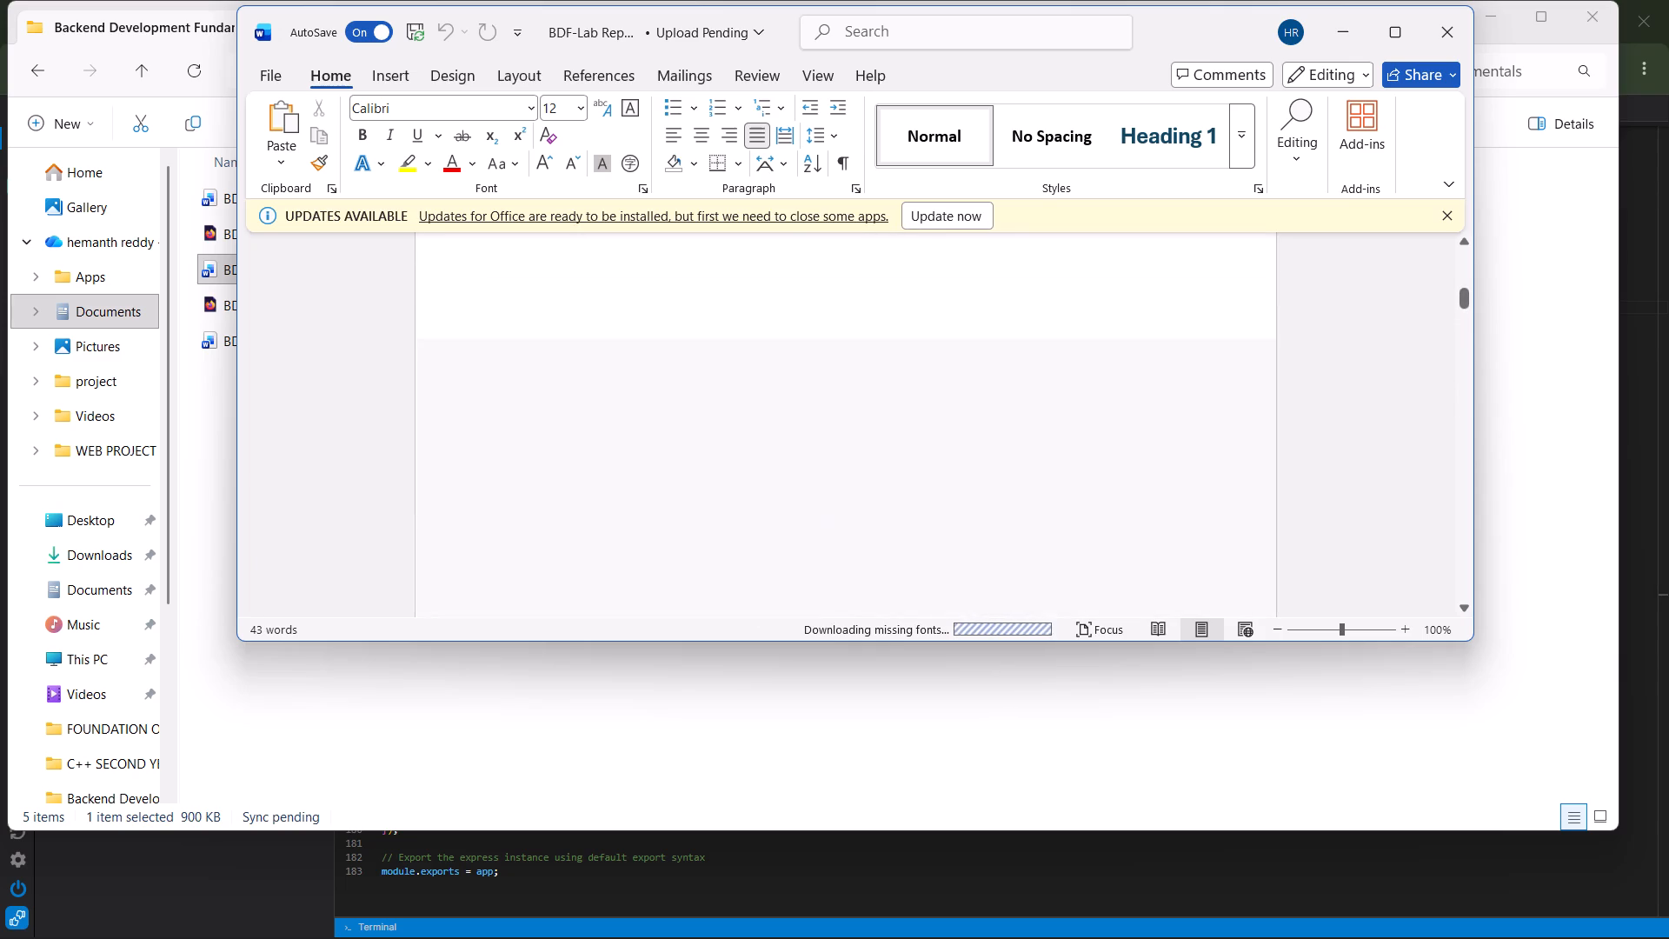
scroll(826, 509, up, 1)
scroll(826, 509, down, 2)
scroll(826, 509, up, 1)
scroll(826, 509, down, 3)
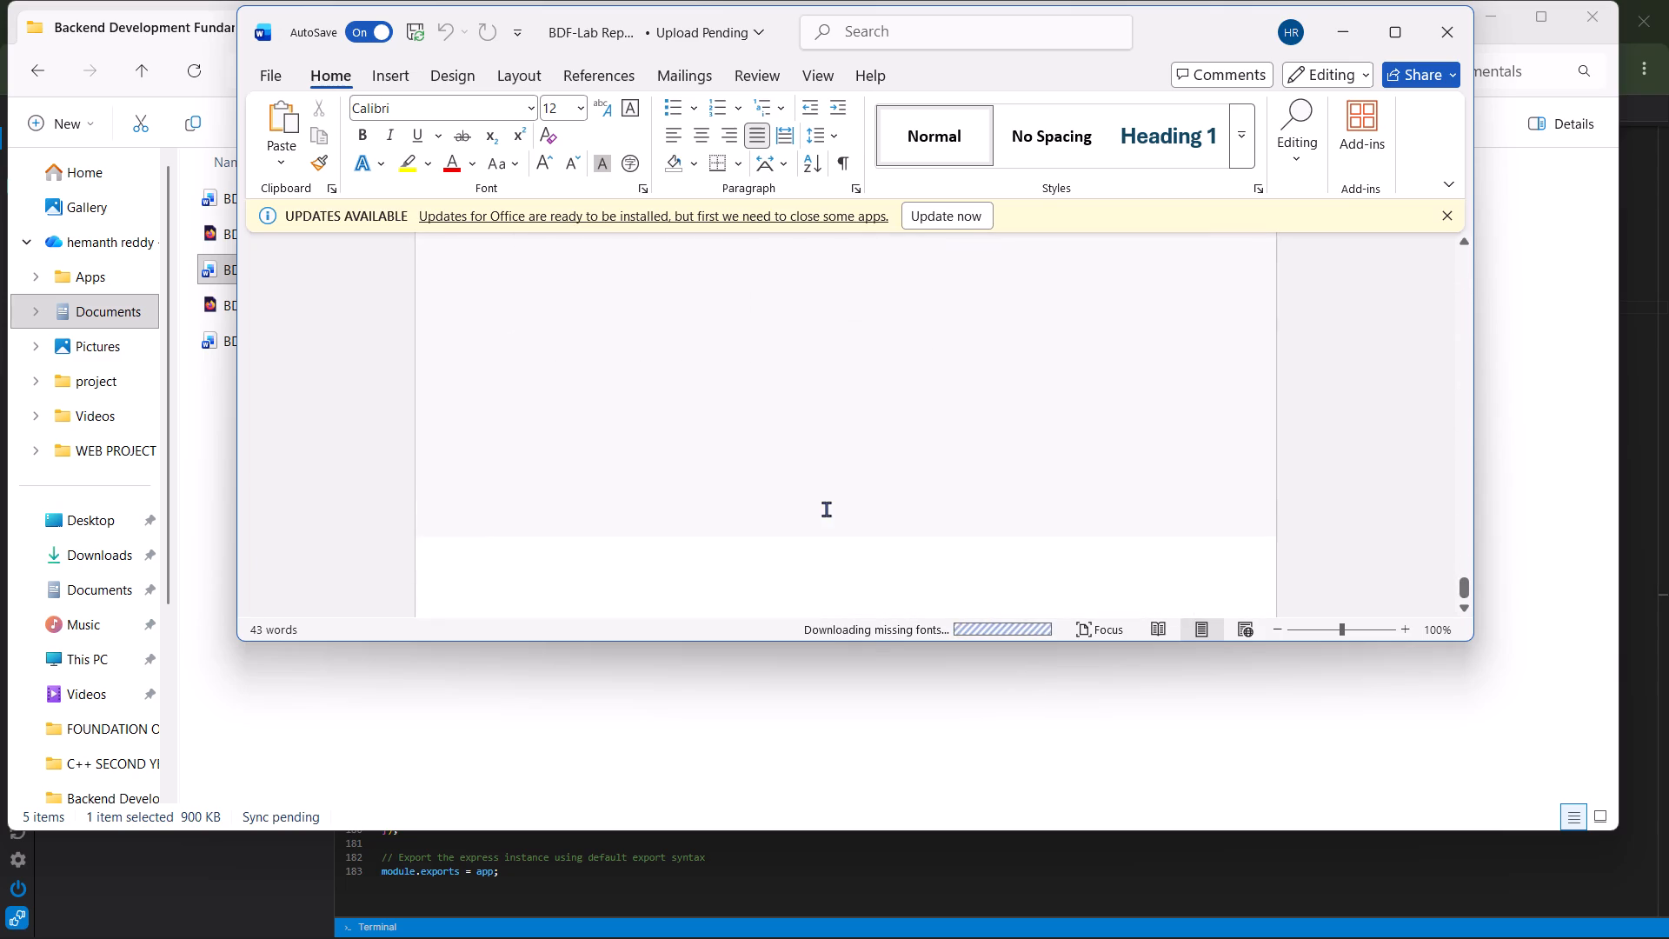
scroll(826, 509, down, 5)
click(1455, 49)
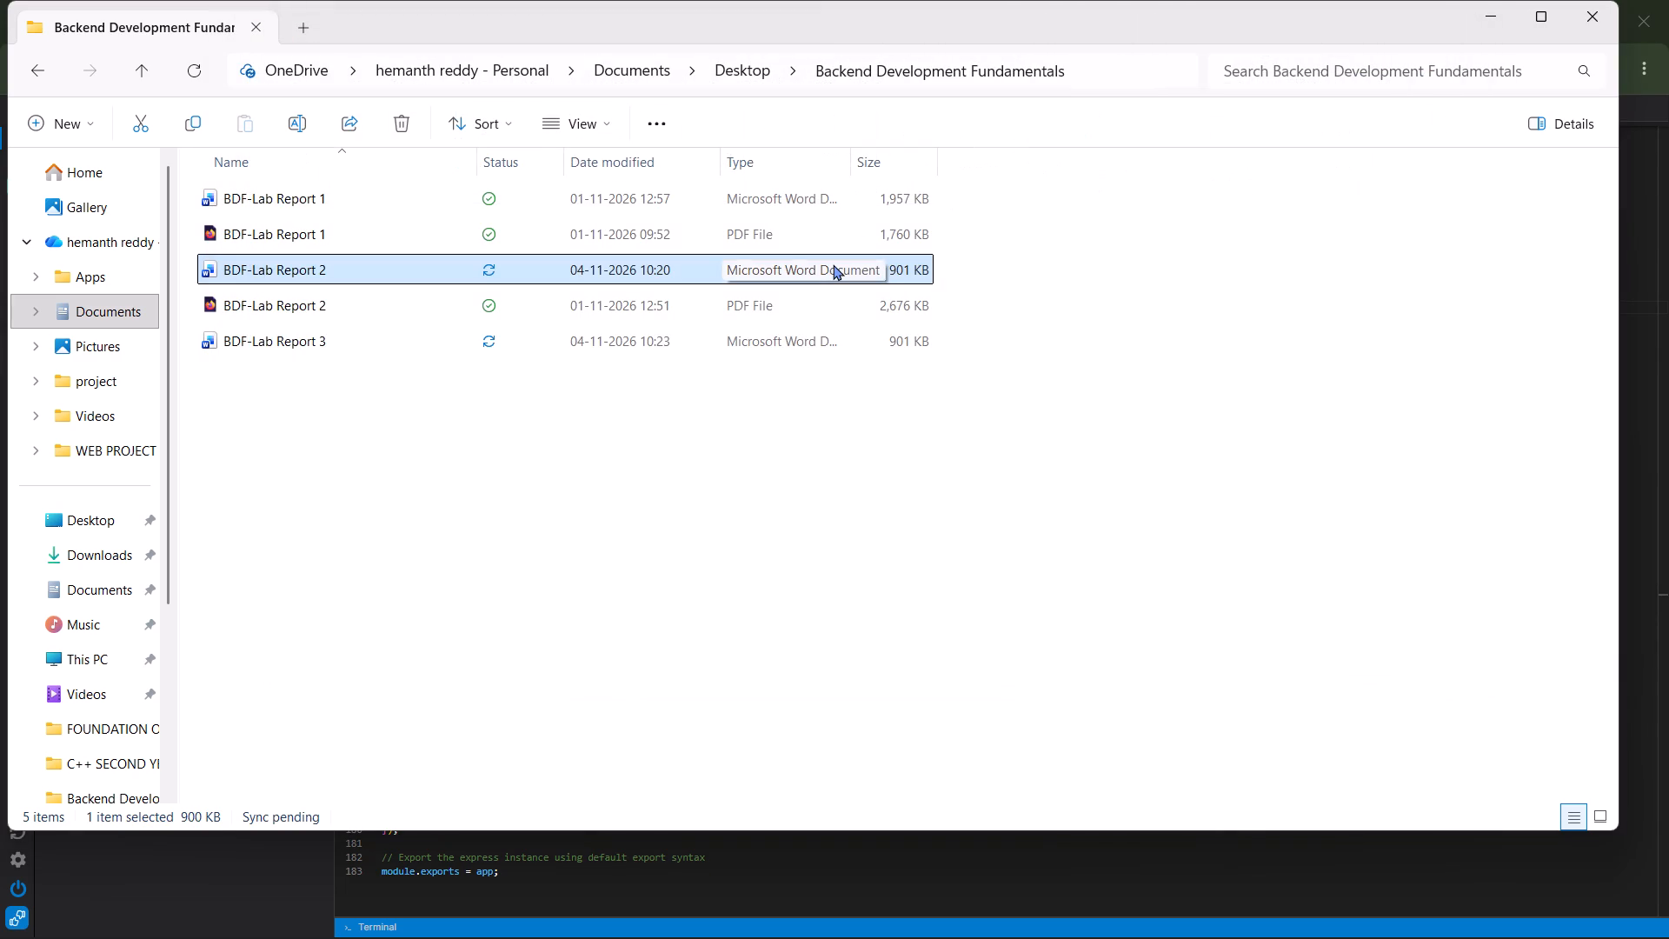
Open the PDF version of BDF-Lab Report 2 in Firefox, look through its questions and outputs, and close the browser.
double_click(755, 305)
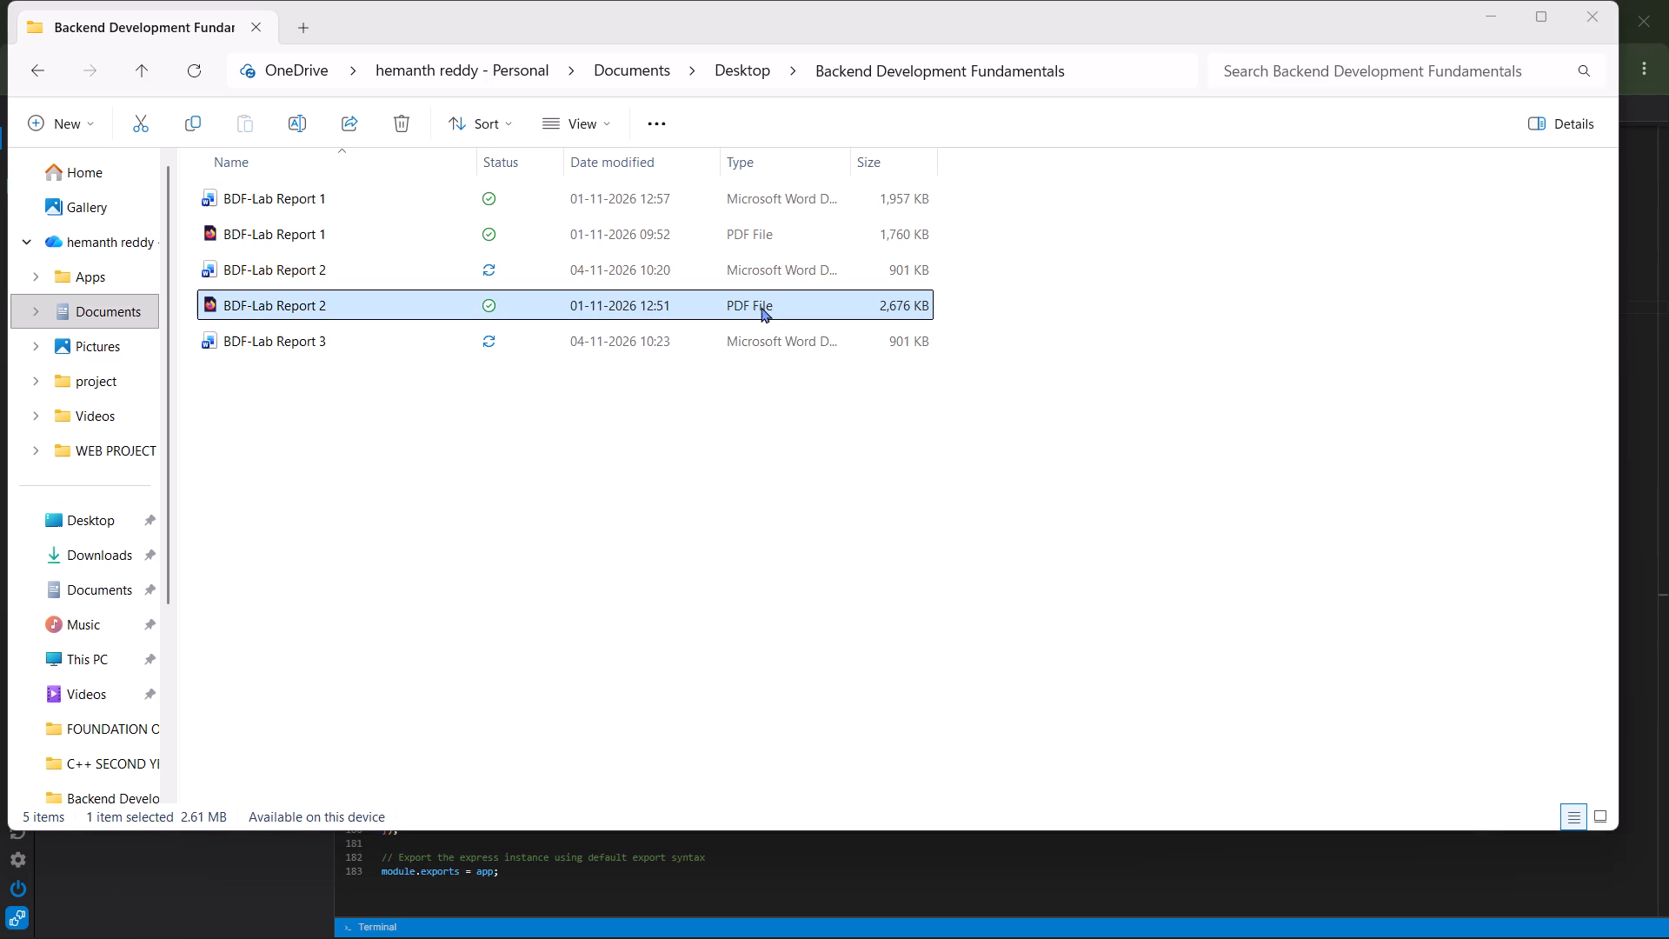
double_click(821, 294)
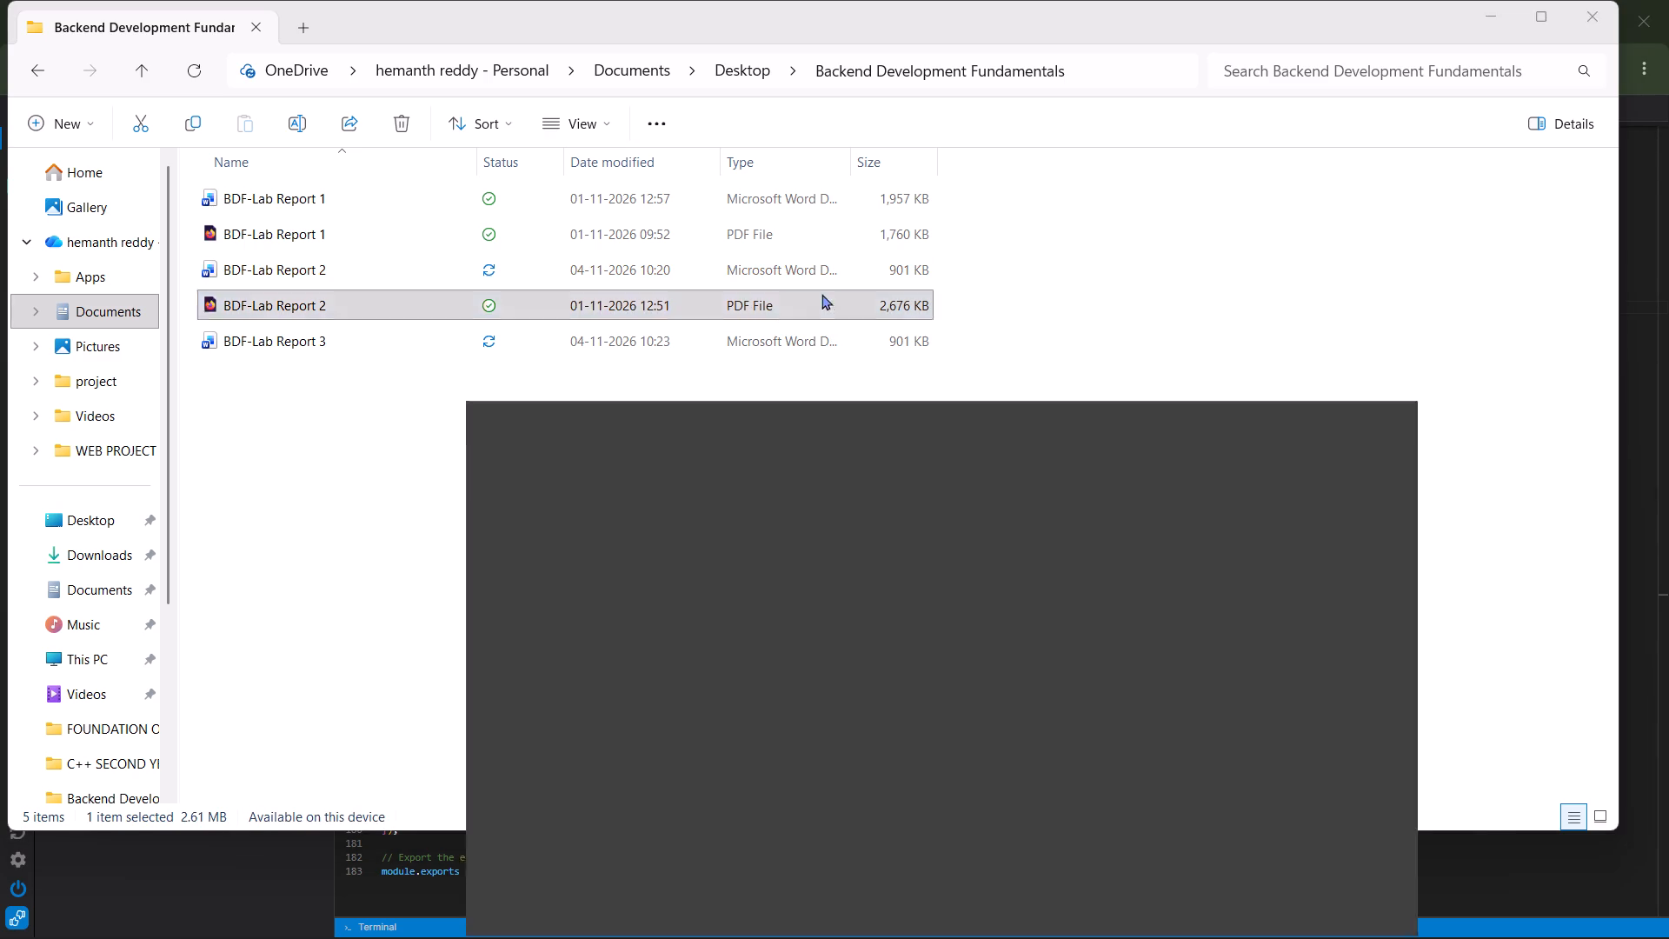
scroll(813, 526, down, 1)
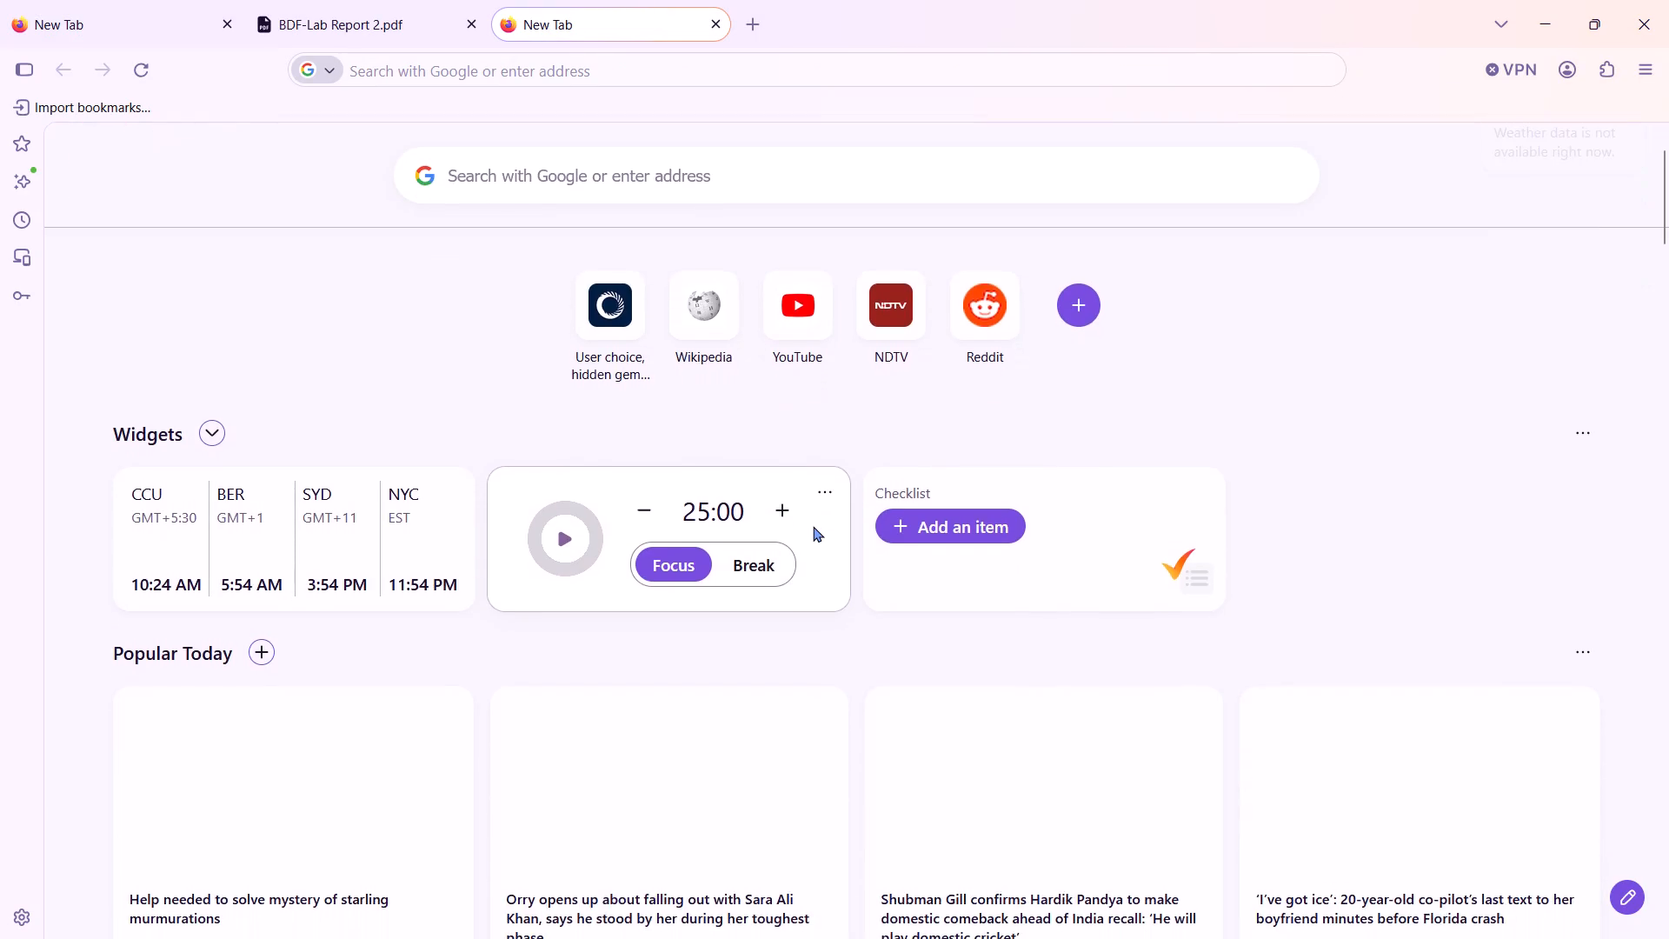
scroll(813, 526, up, 2)
click(489, 0)
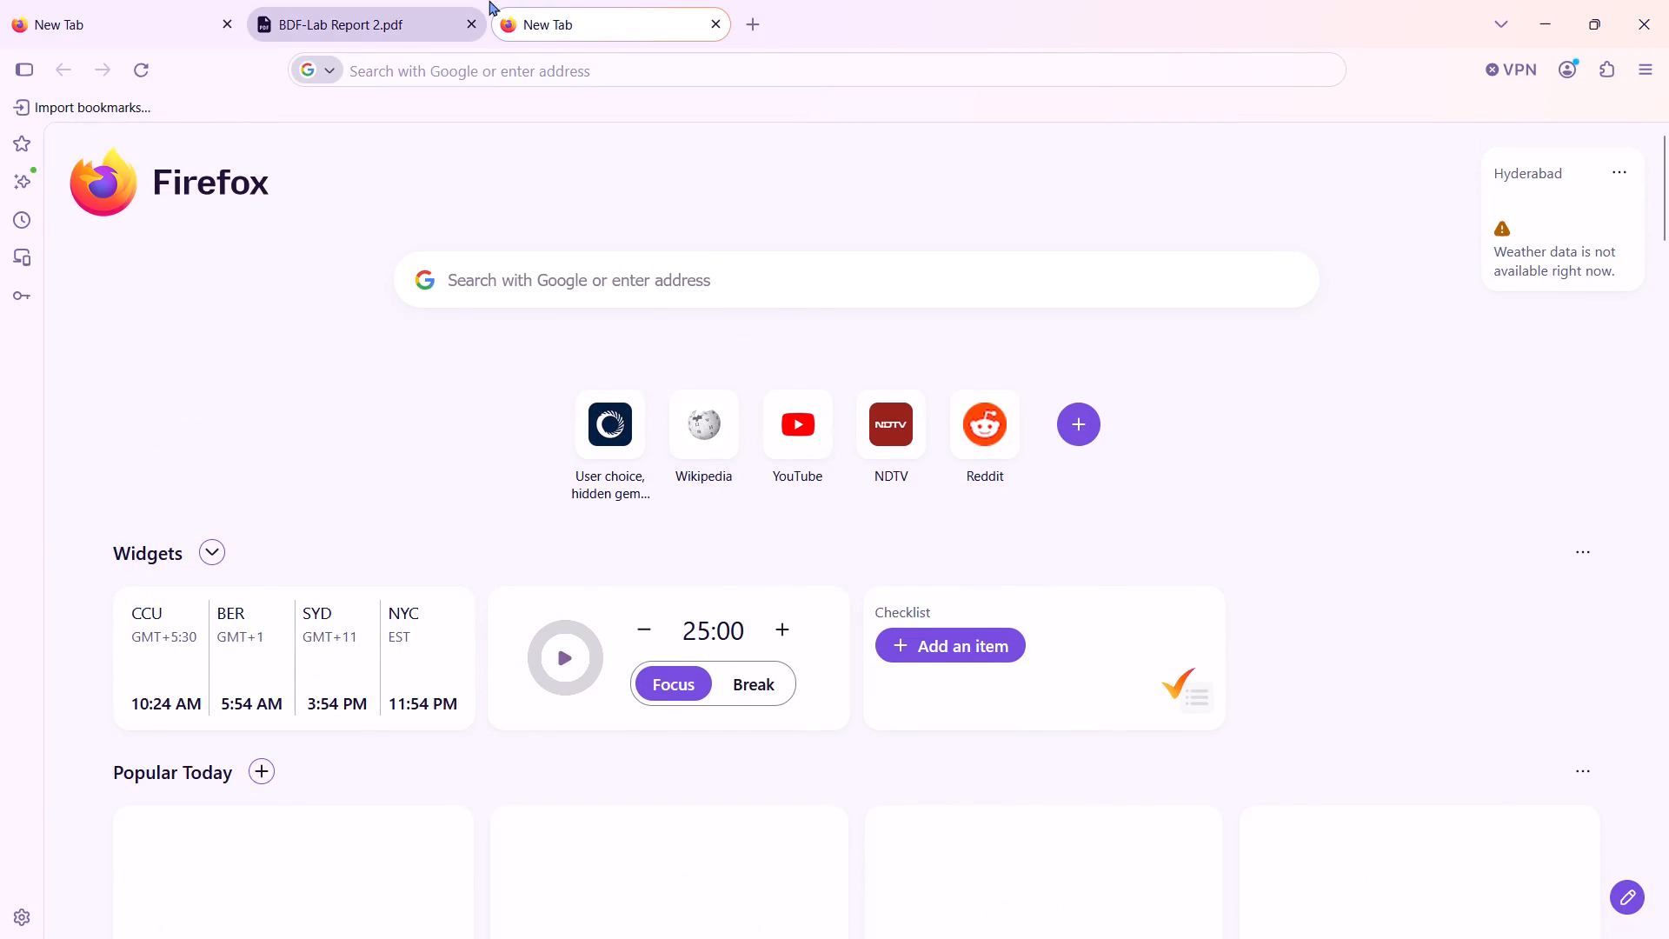
scroll(605, 560, down, 6)
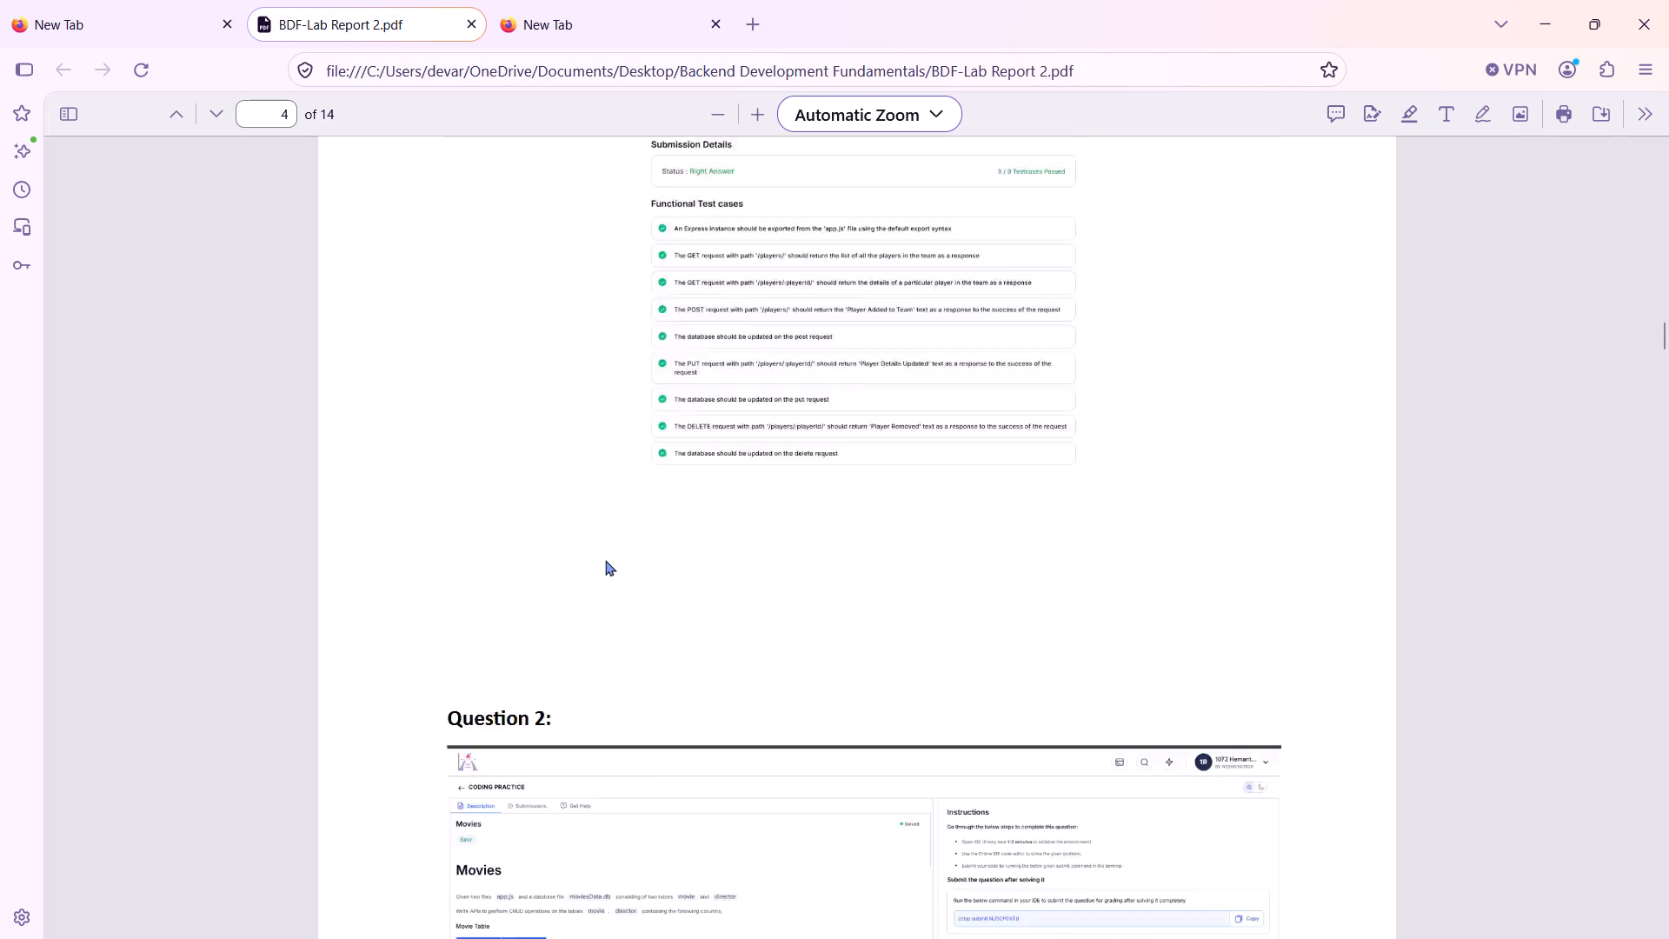
scroll(605, 560, down, 9)
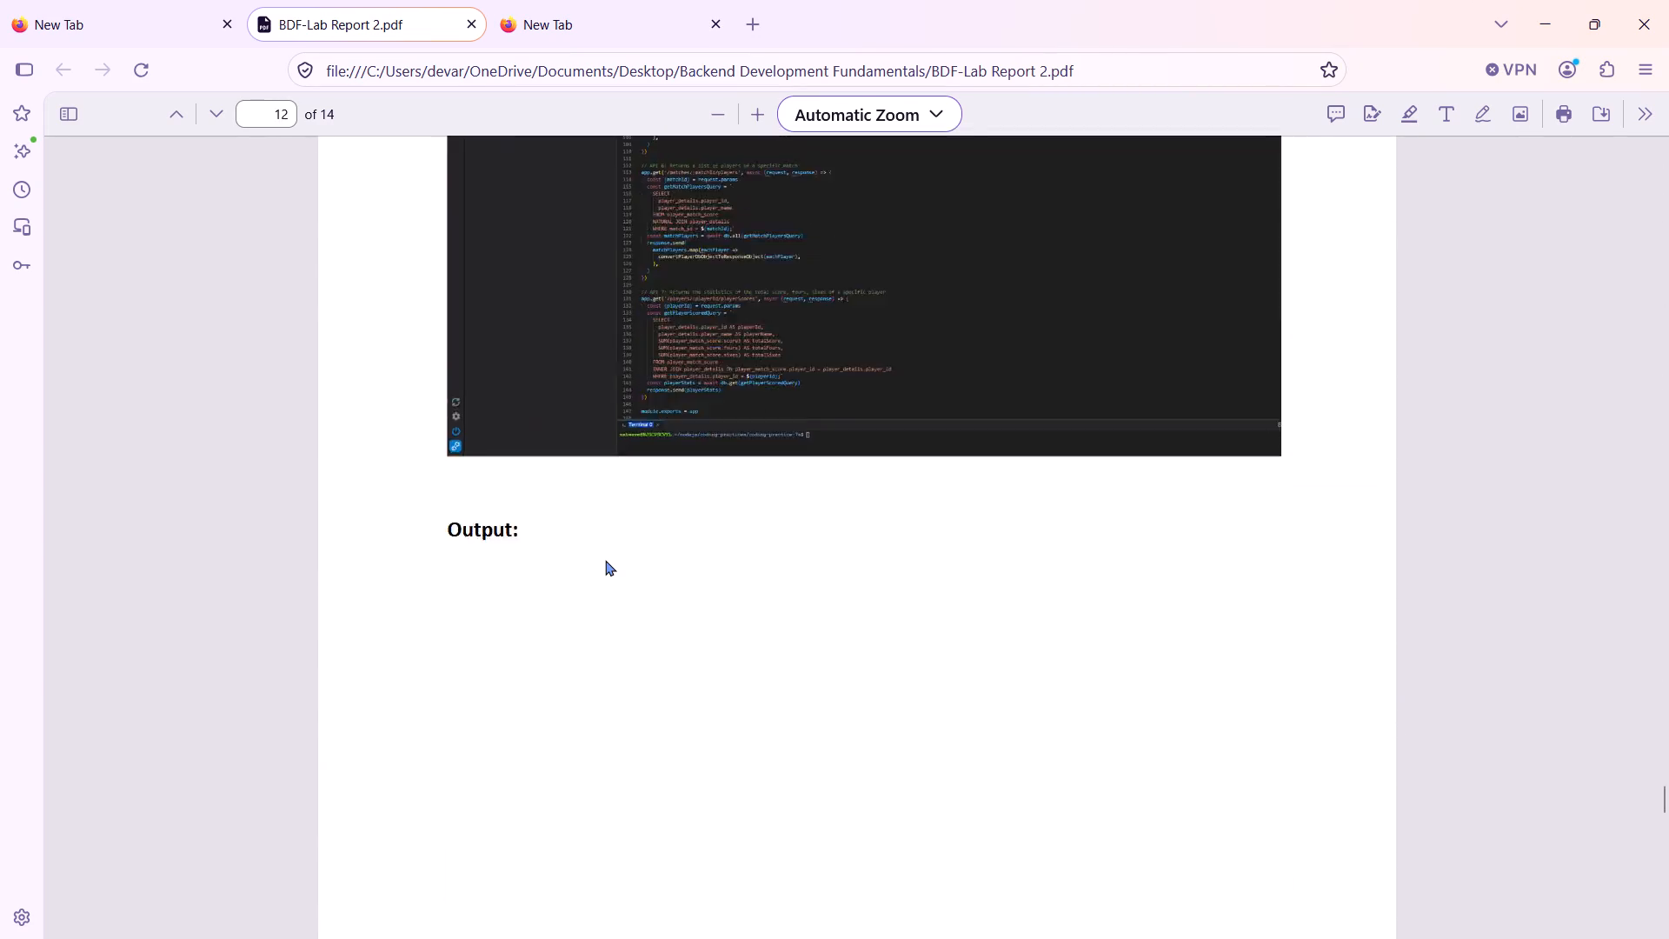
scroll(605, 560, up, 6)
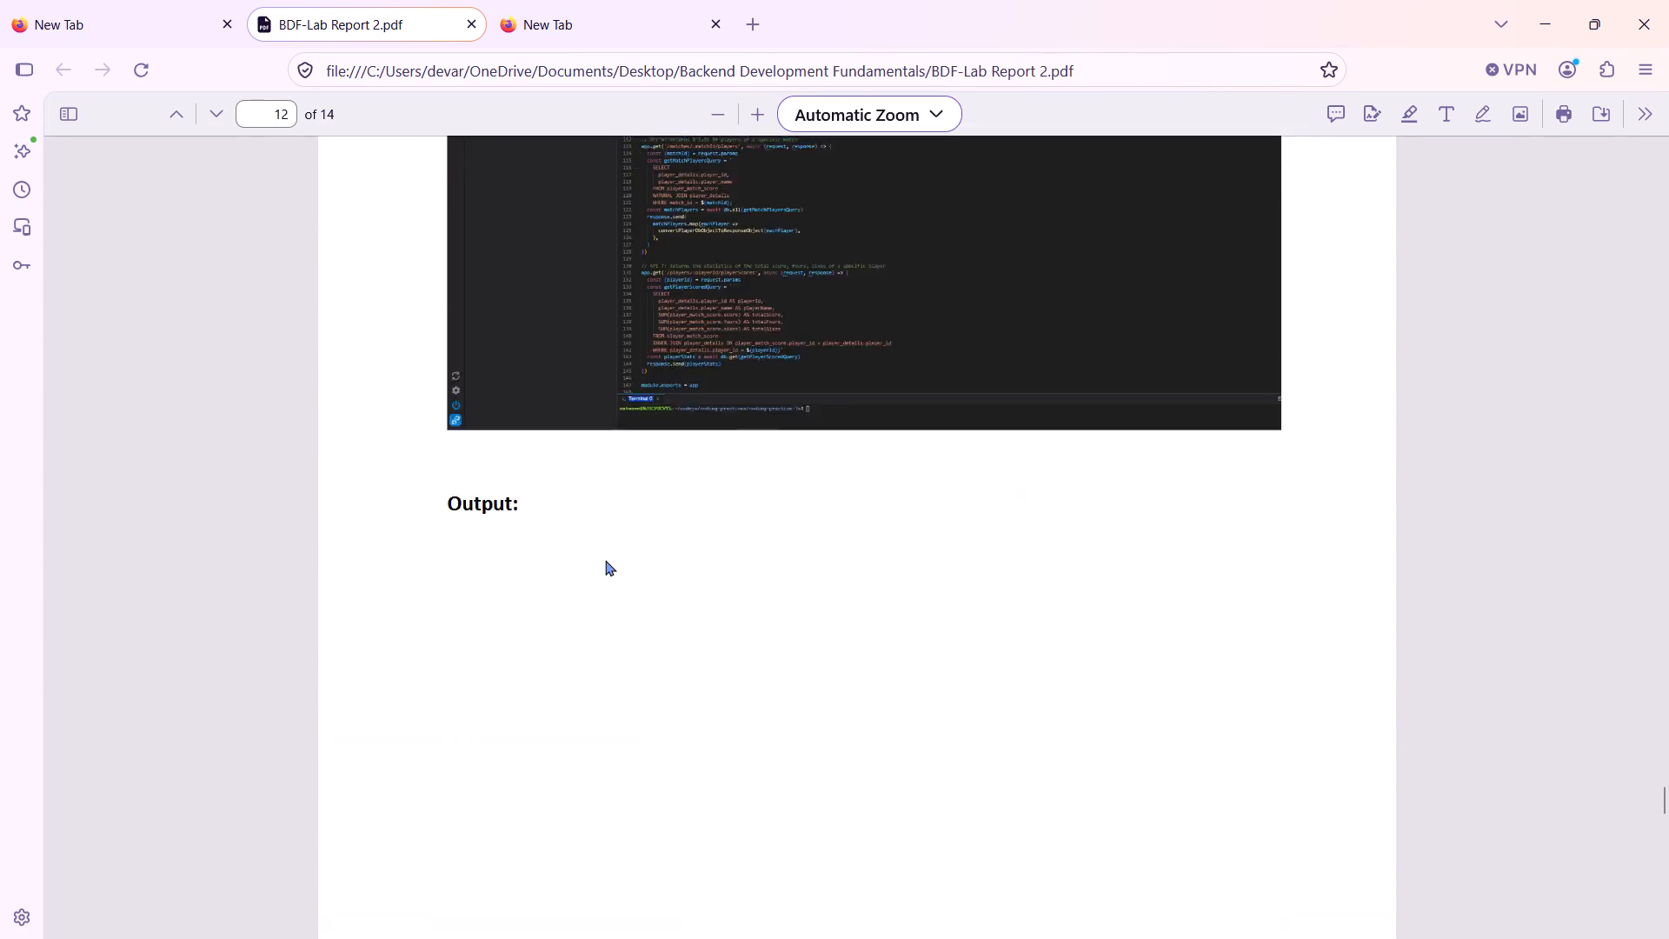
scroll(605, 560, up, 3)
click(1668, 0)
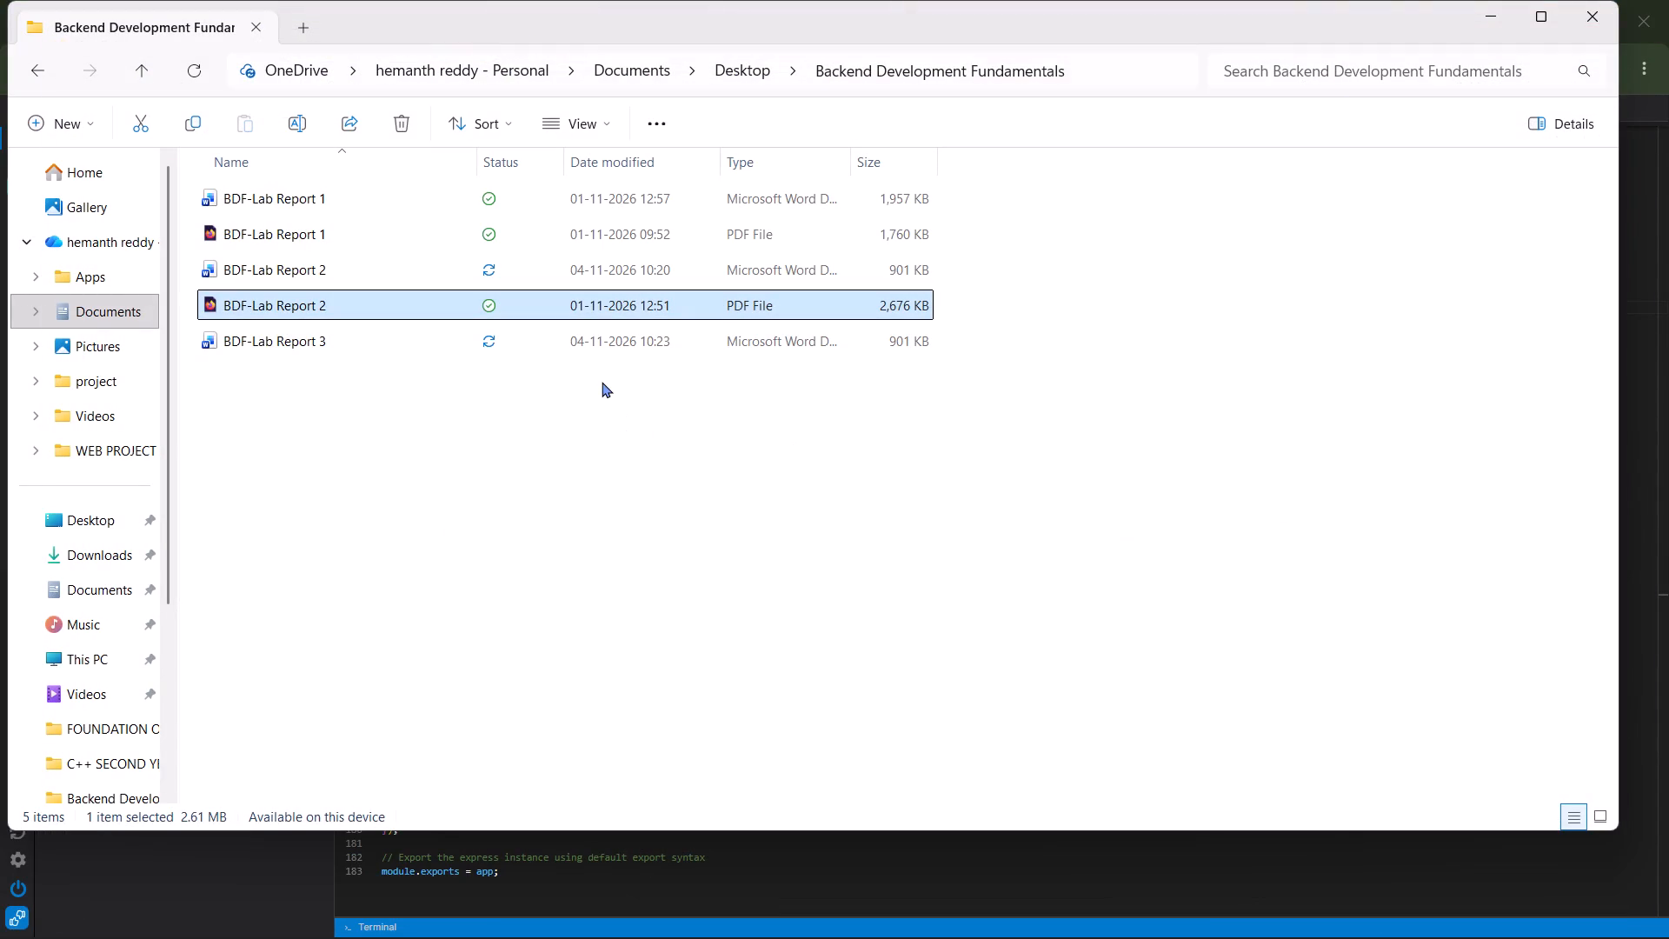
Browse the OneDrive folders to the Desktop, check the files in Backend Development Fundamentals, and return to the Desktop folder.
click(455, 496)
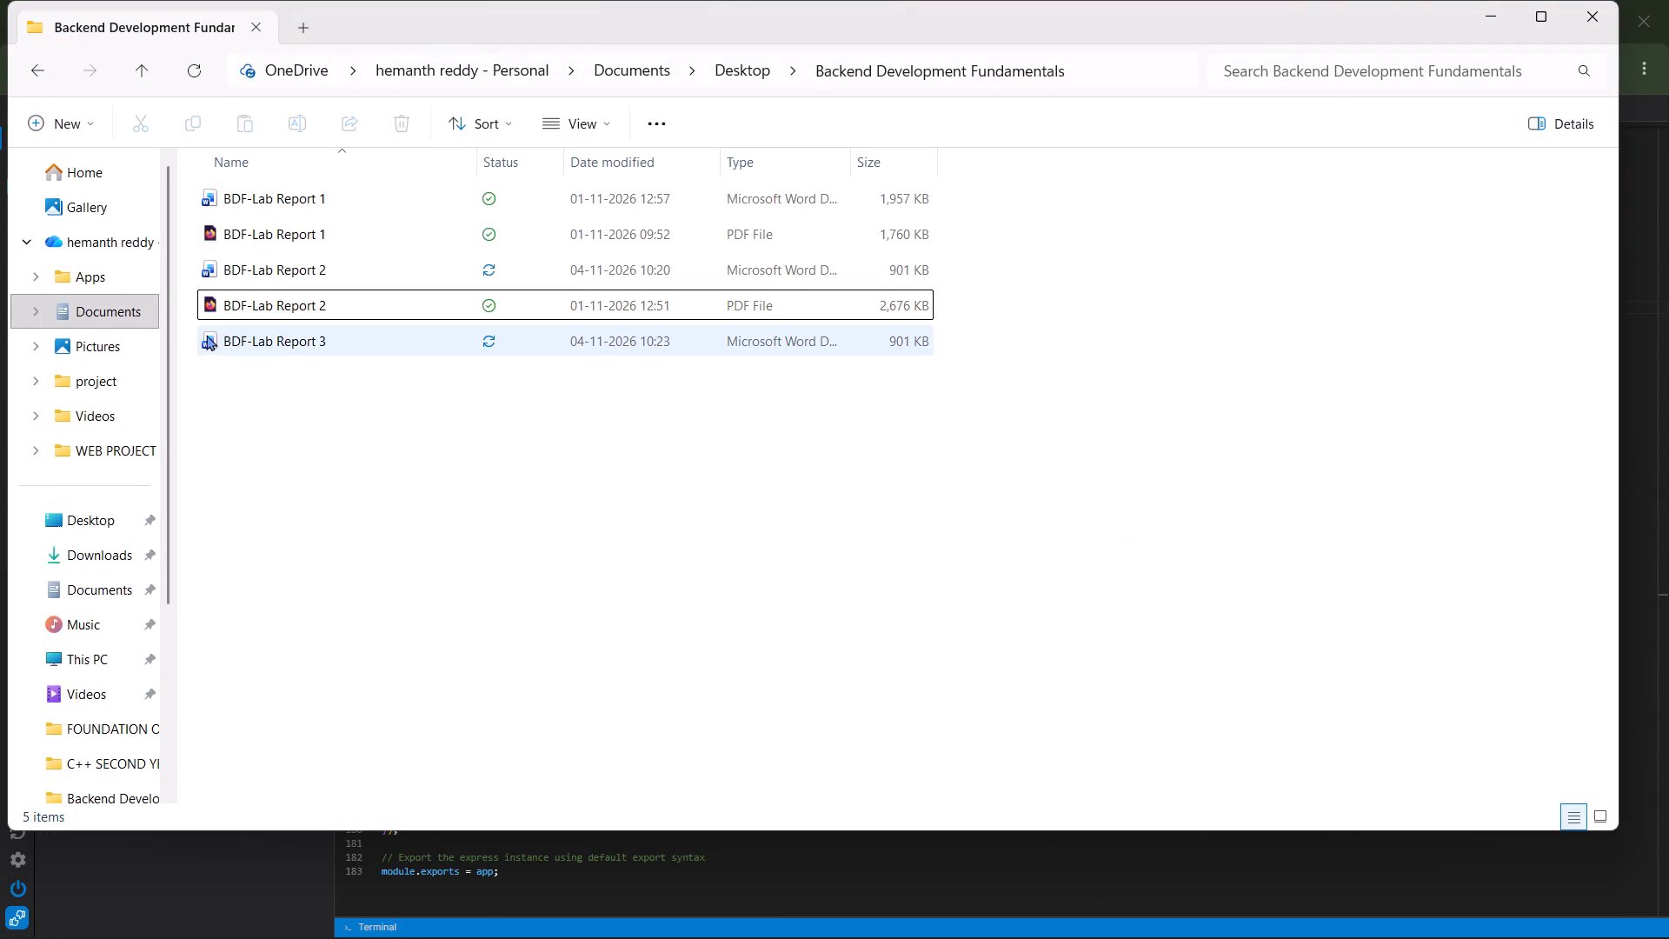
click(112, 257)
click(111, 274)
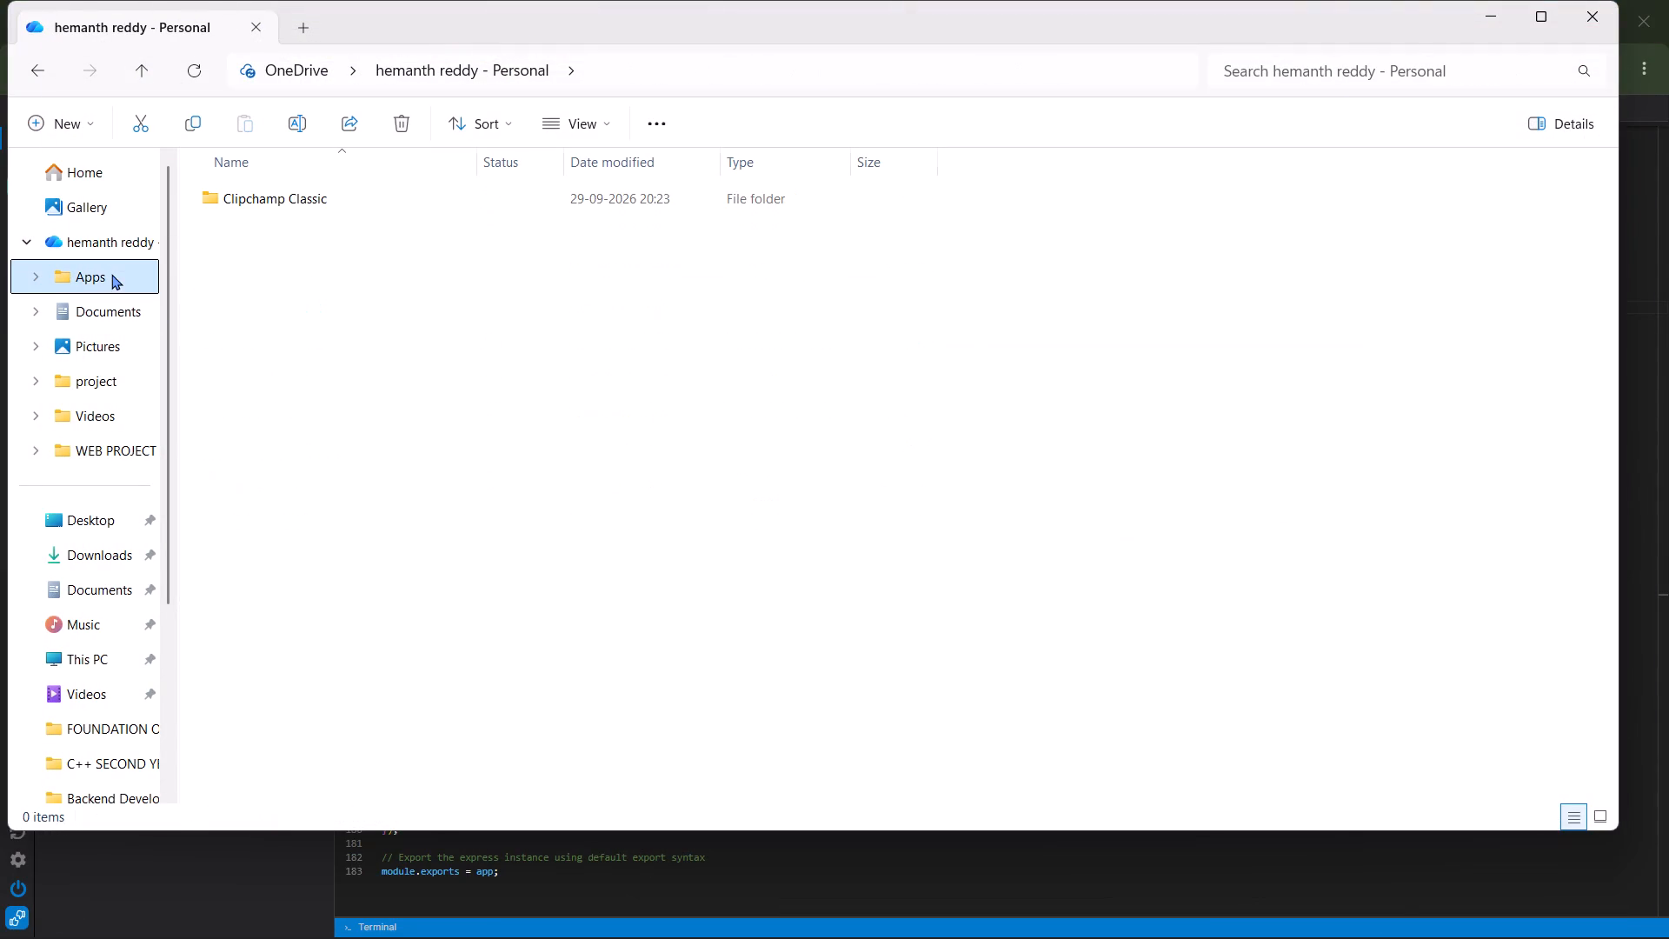
click(109, 505)
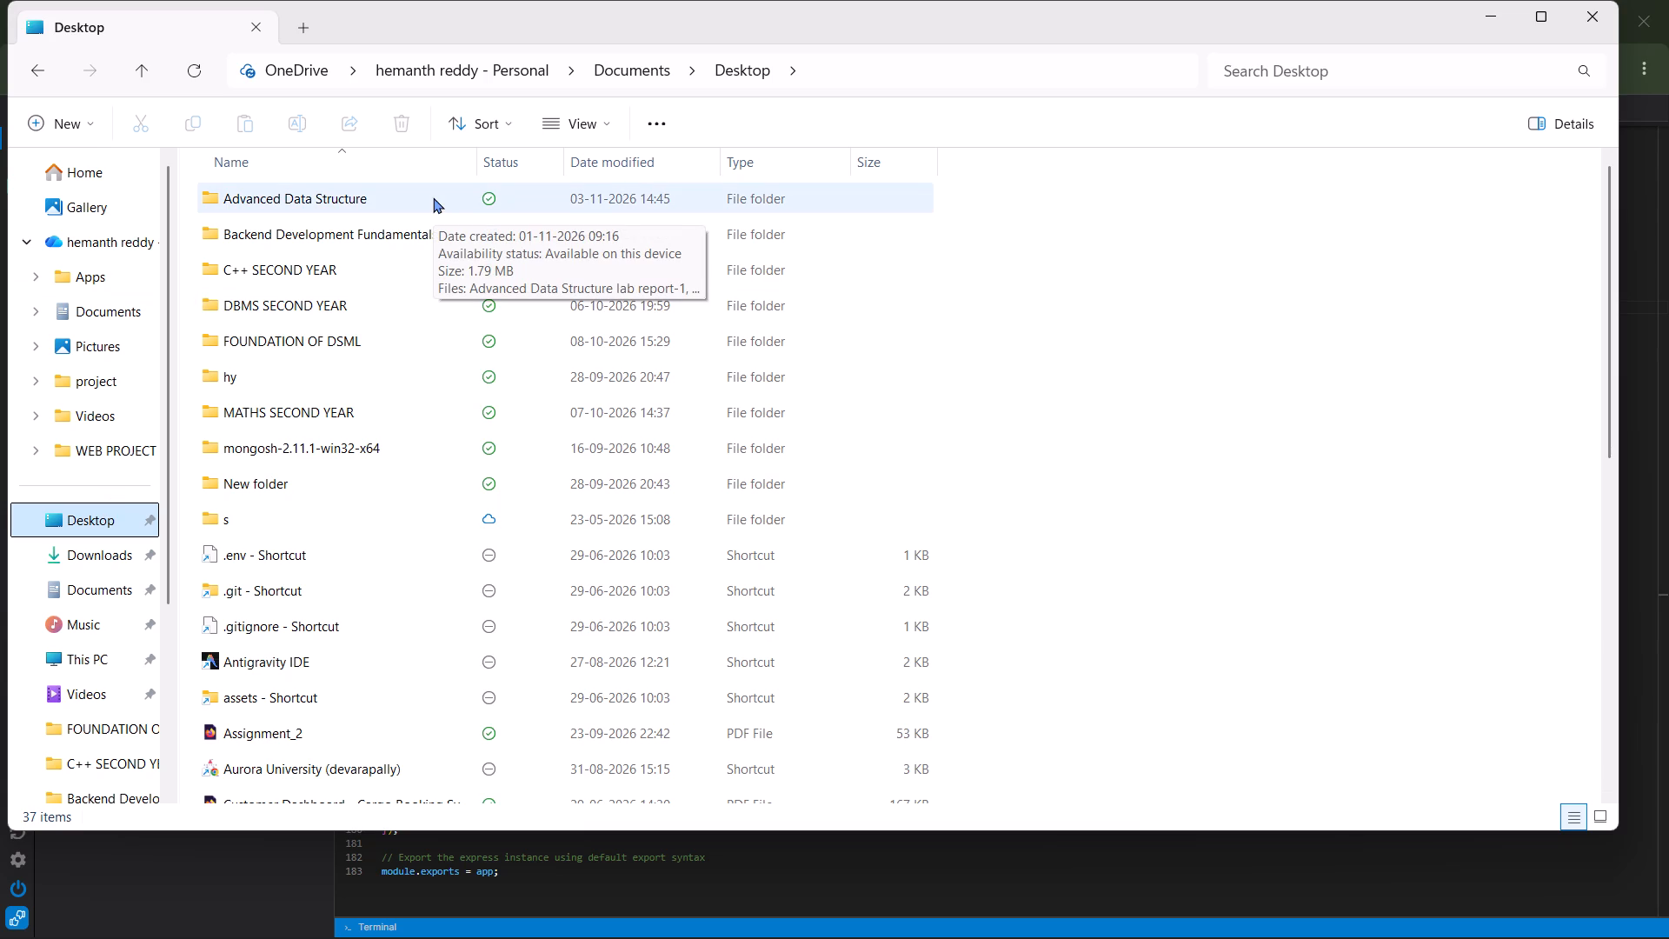
click(397, 243)
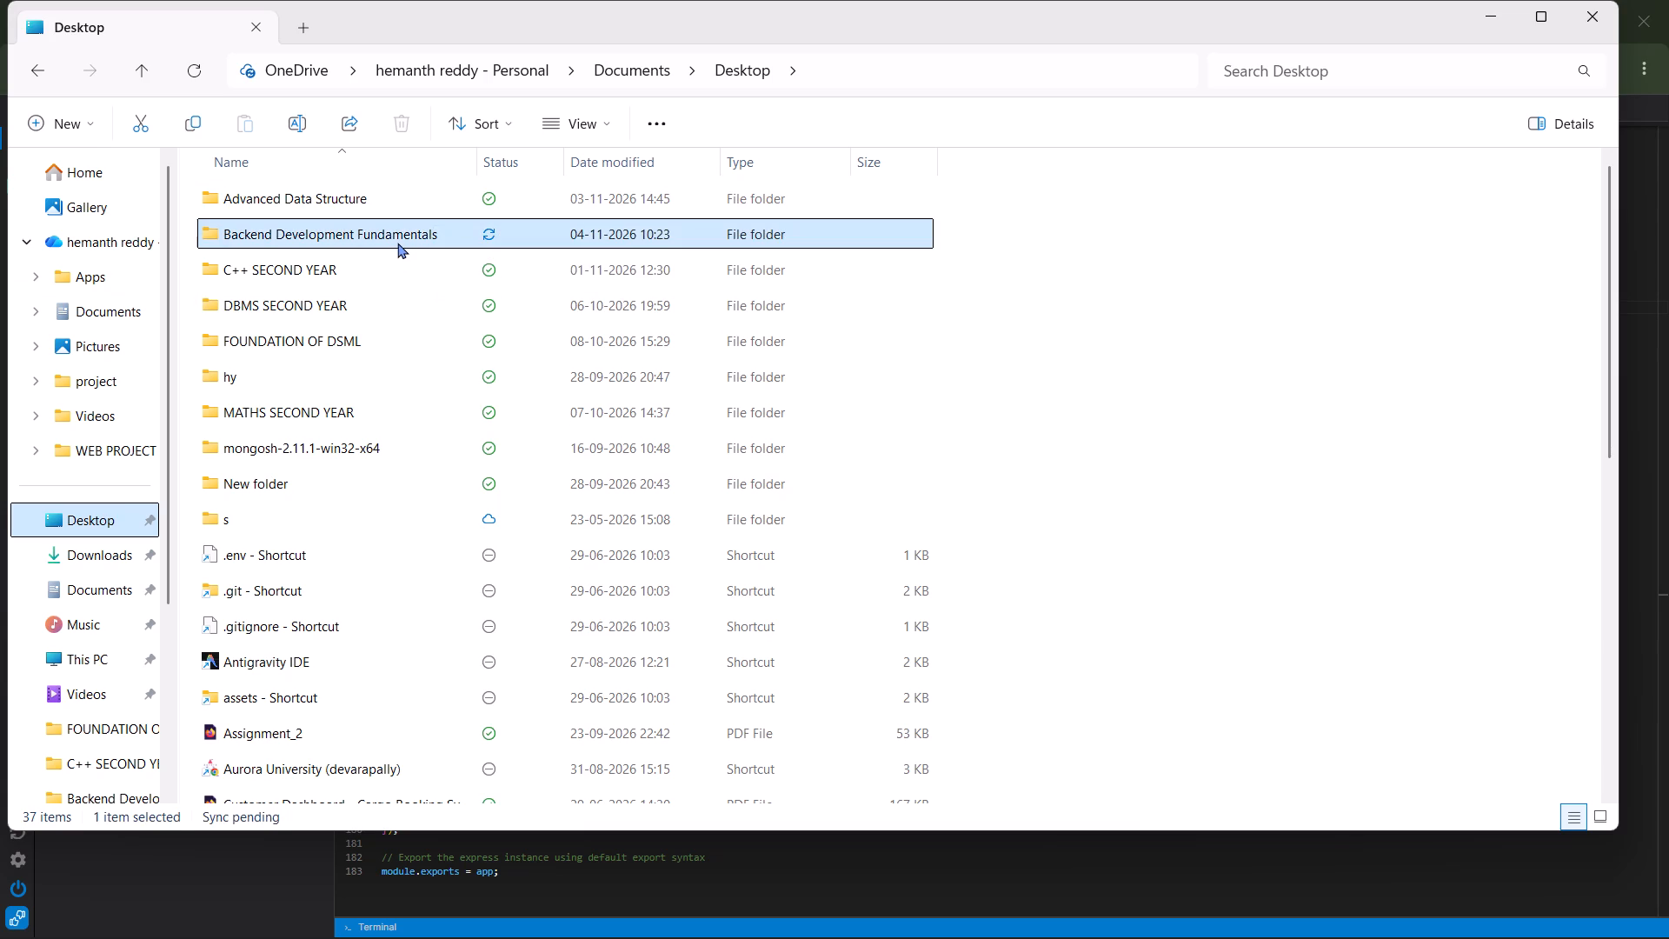
double_click(397, 243)
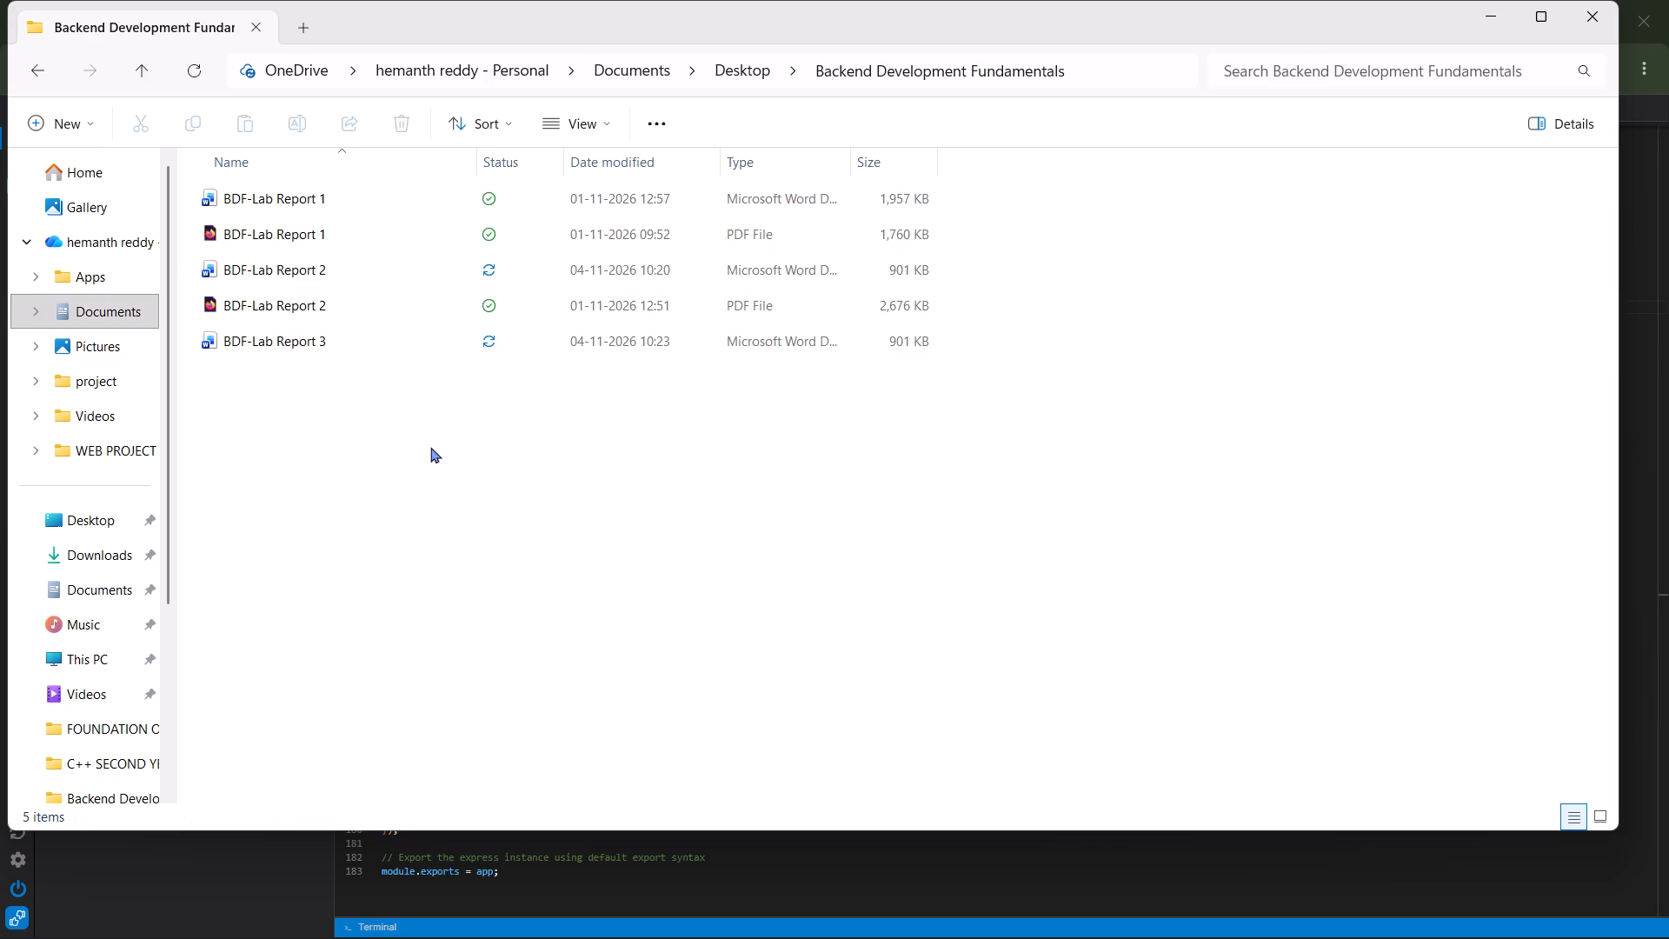
click(103, 527)
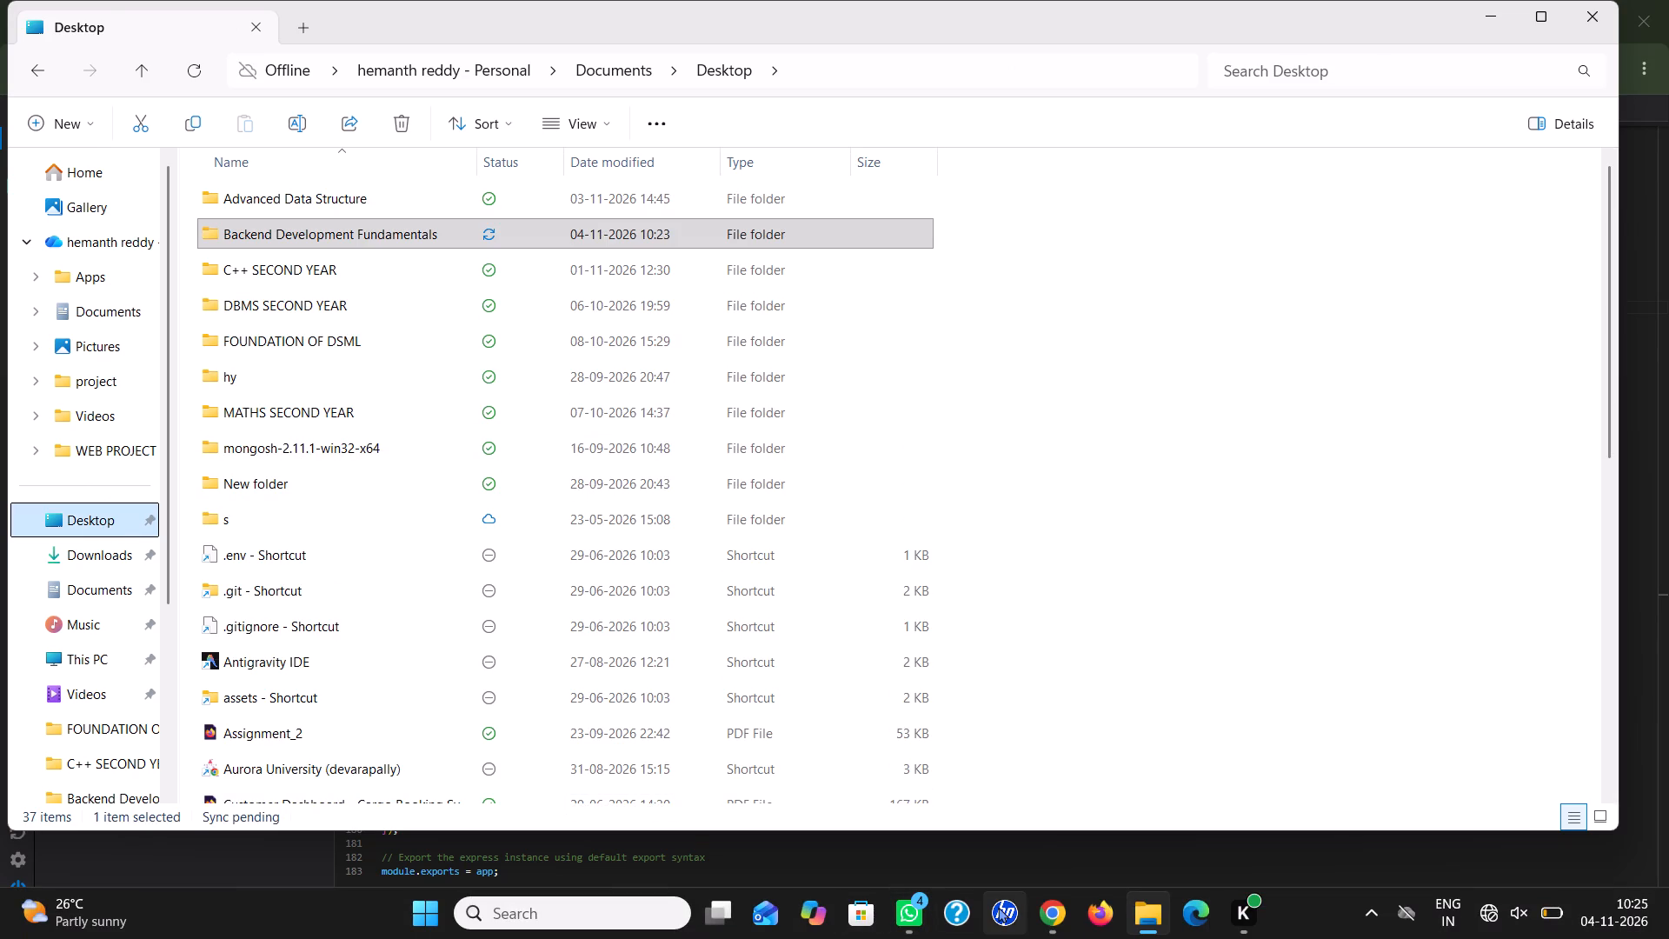
Switch to Chrome, look at the Todo Application submission, and return to the course page in the first learning portal tab.
click(1058, 913)
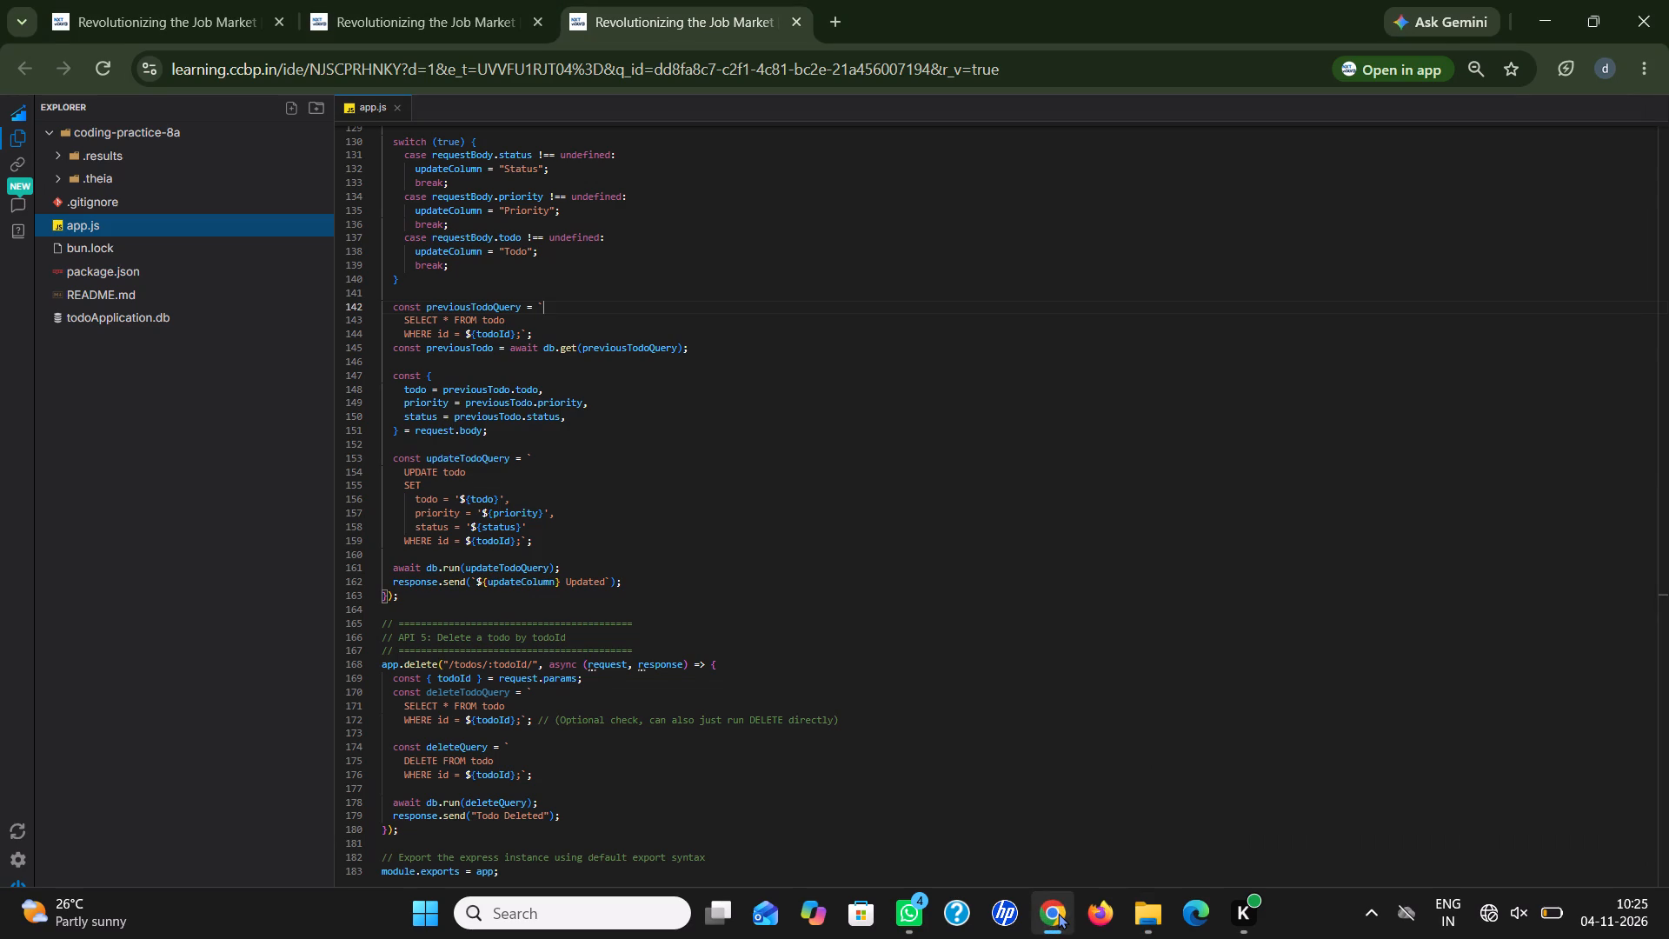
click(472, 0)
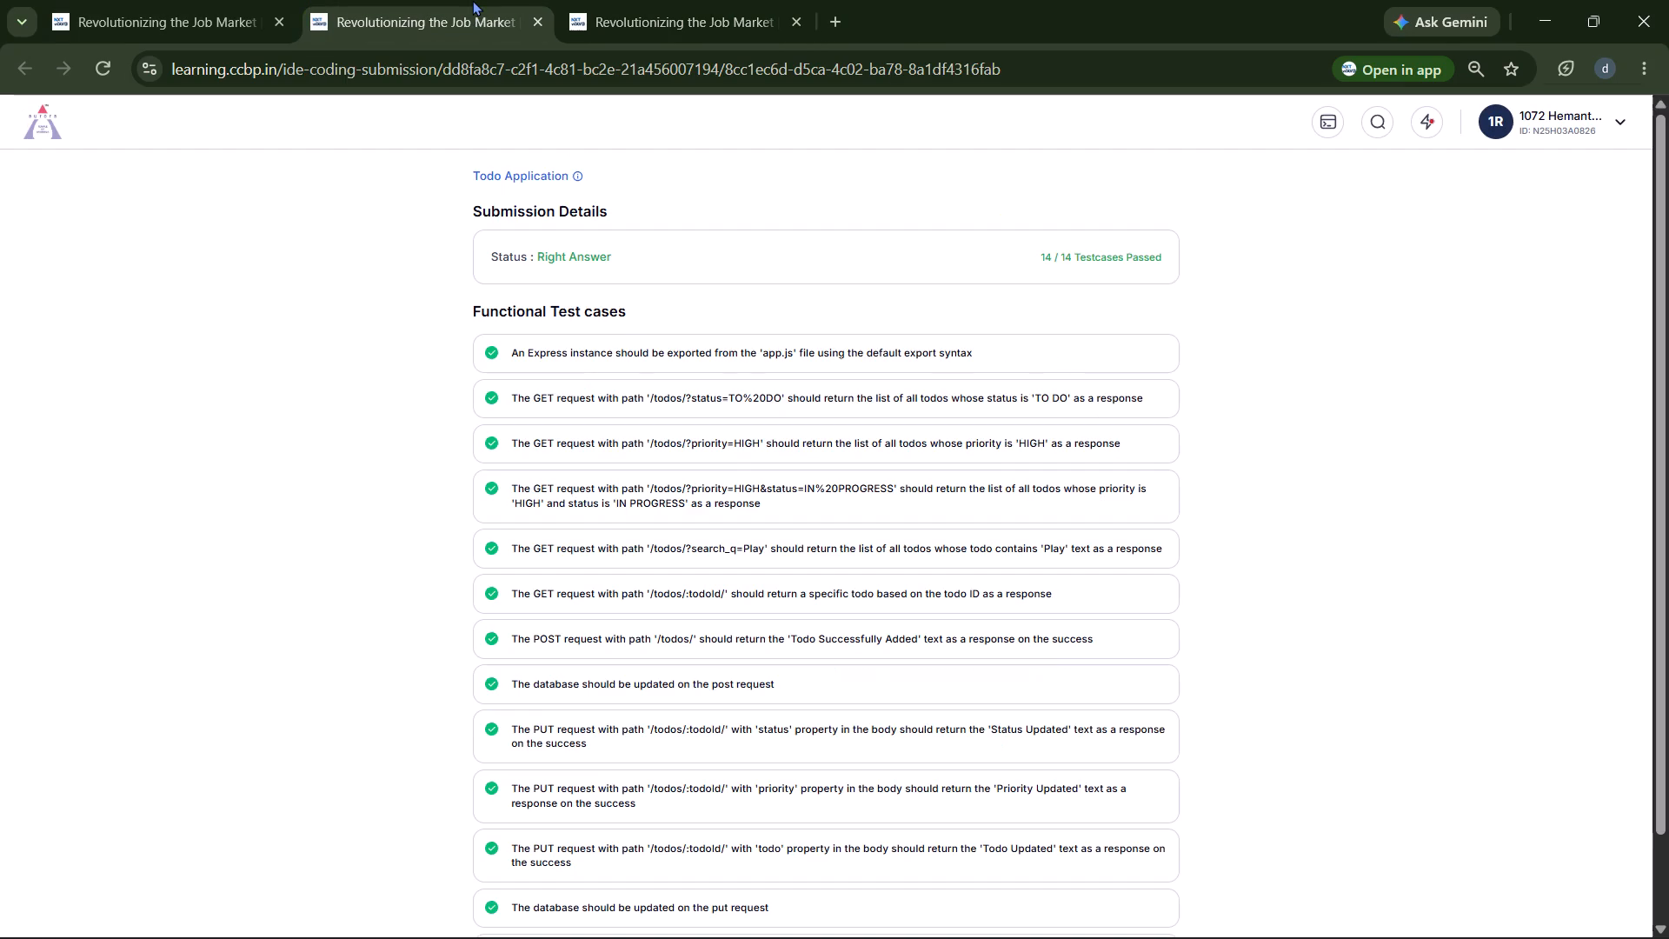
click(232, 0)
click(31, 173)
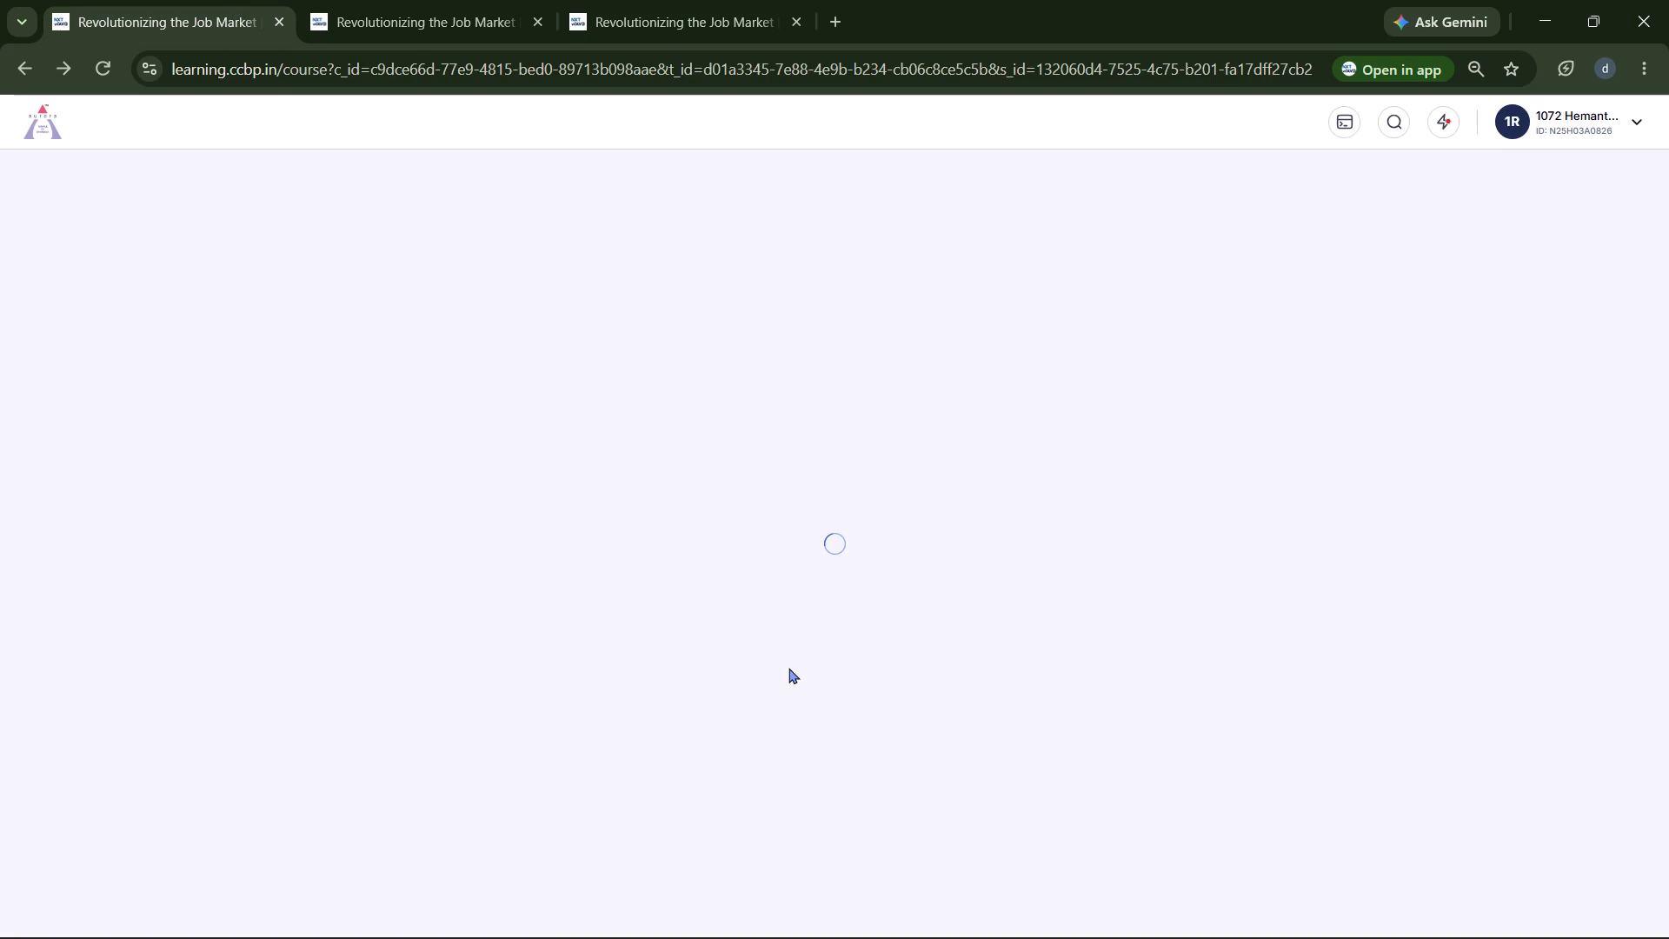
Switch Wi-Fi off, try to switch it back on, and retry loading the course page.
click(1545, 916)
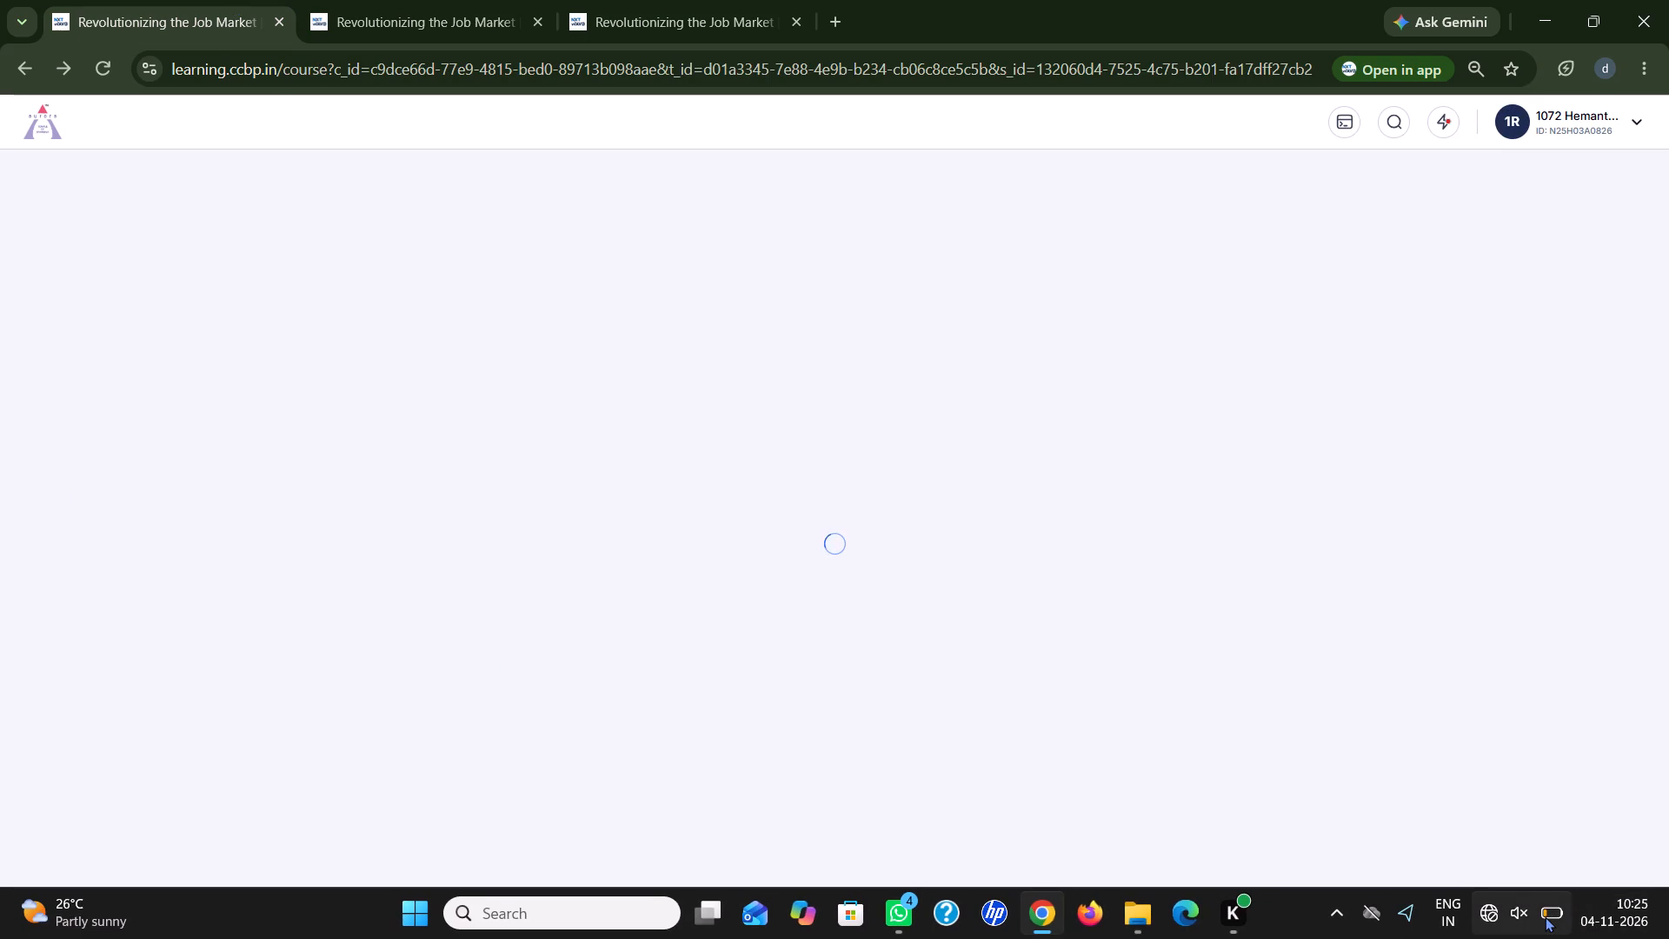
click(1359, 500)
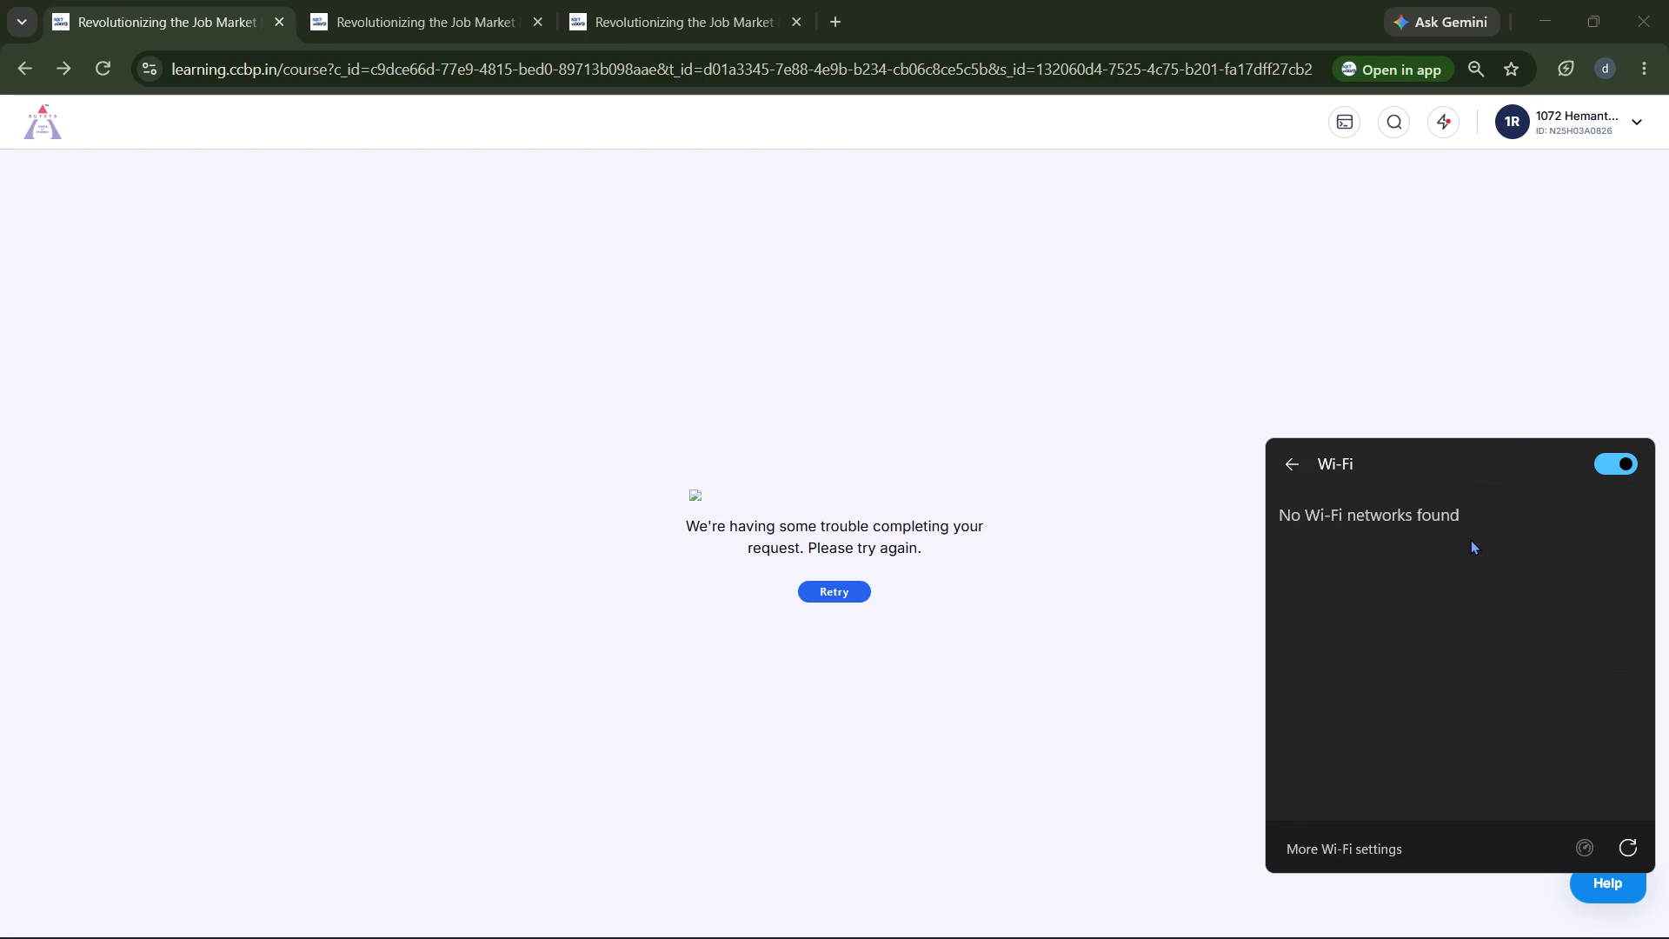
click(1598, 474)
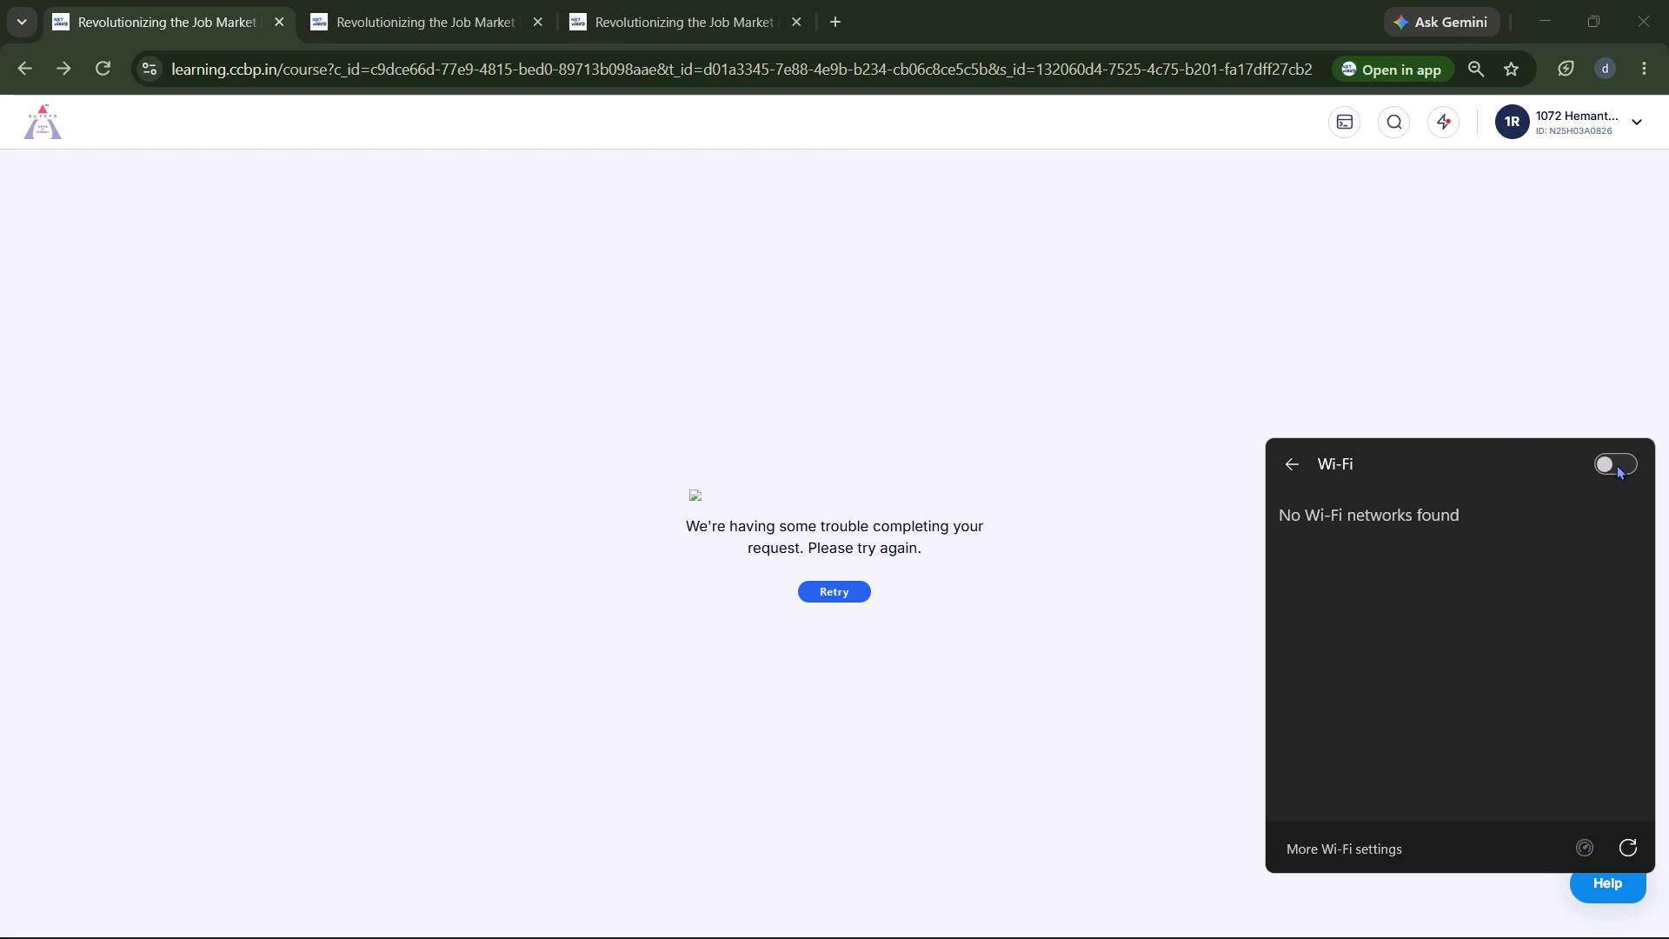
click(1622, 460)
click(851, 594)
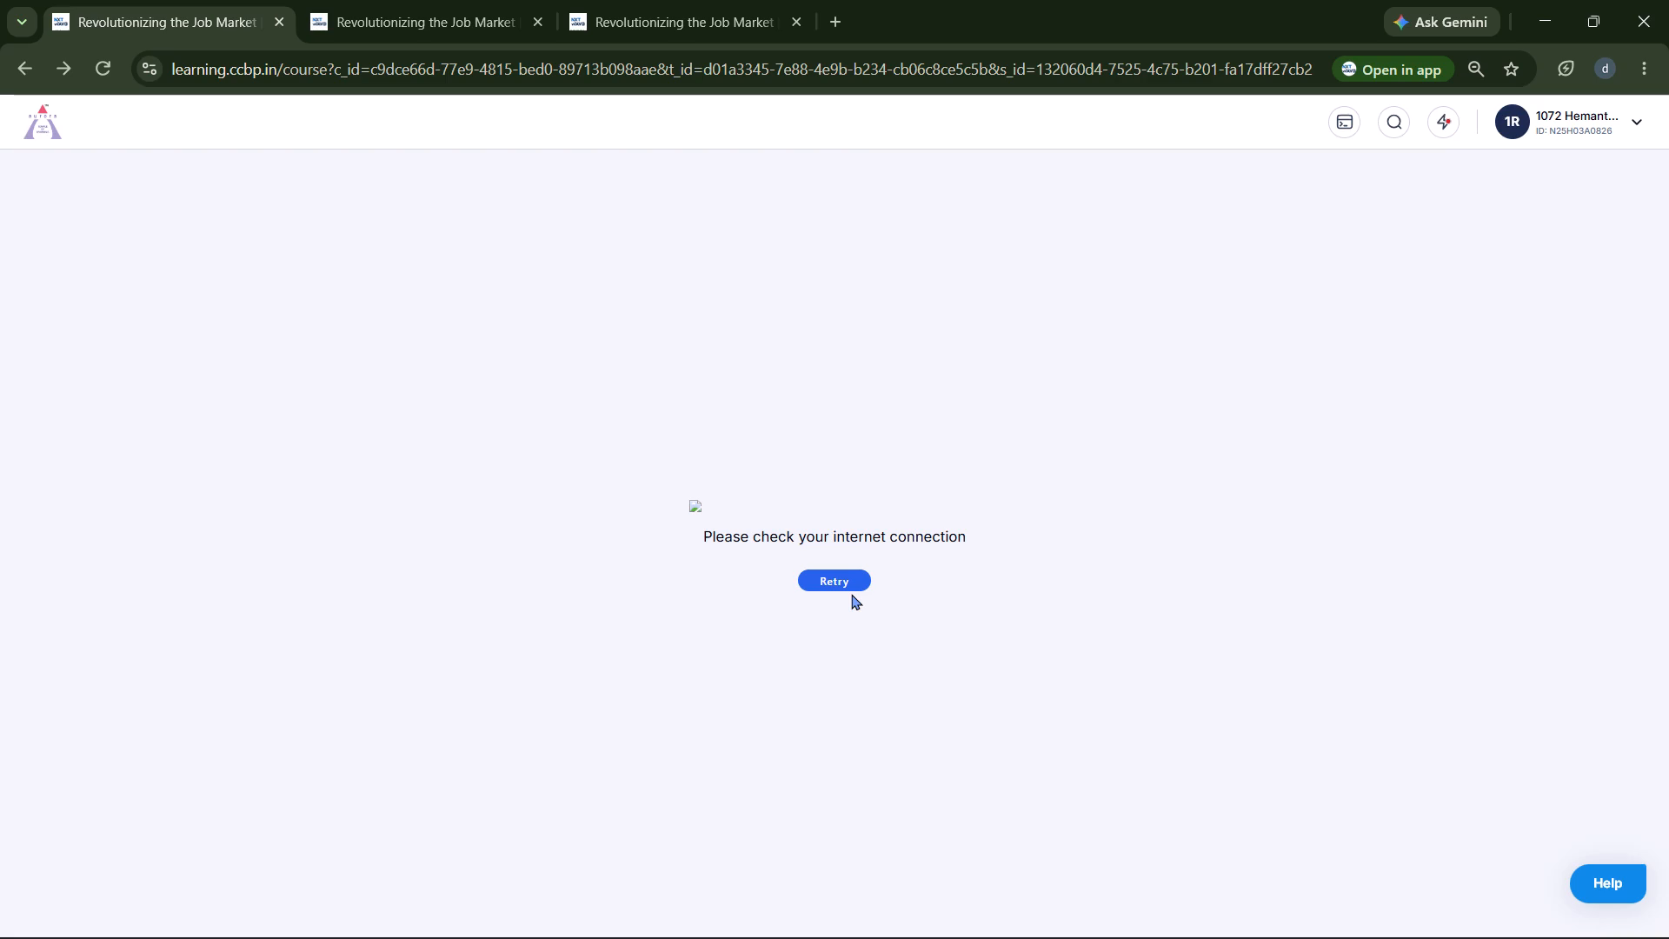
click(842, 571)
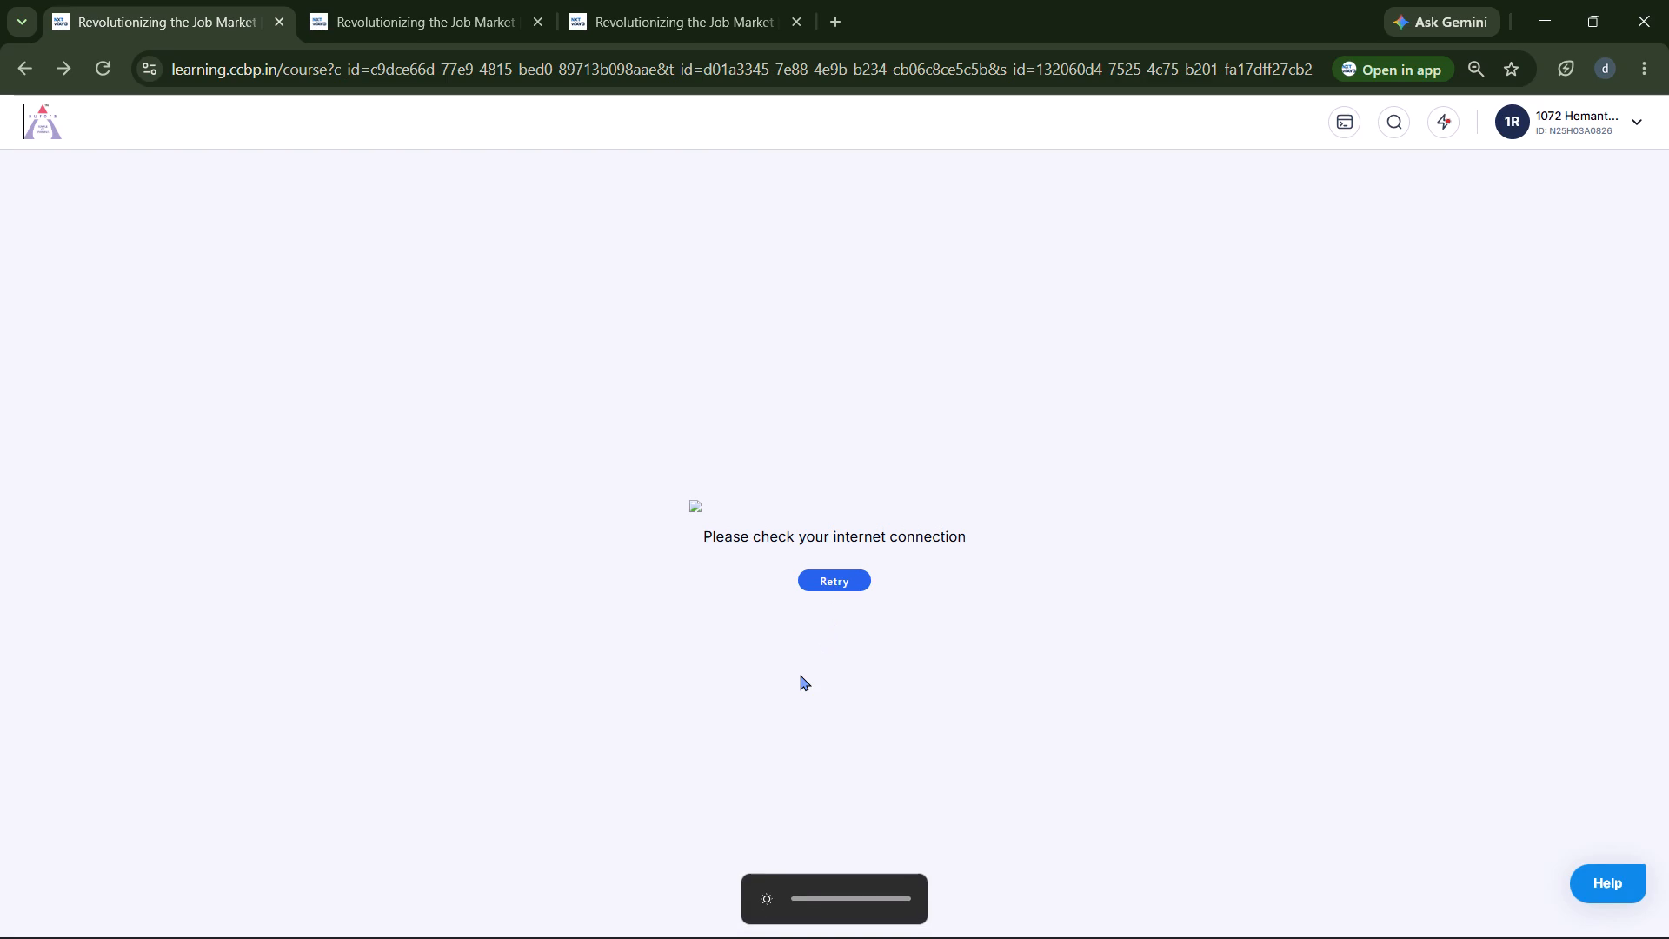
Turn Wi-Fi on, choose the AndroidAP_7204 network, and retry loading the course page.
click(1529, 920)
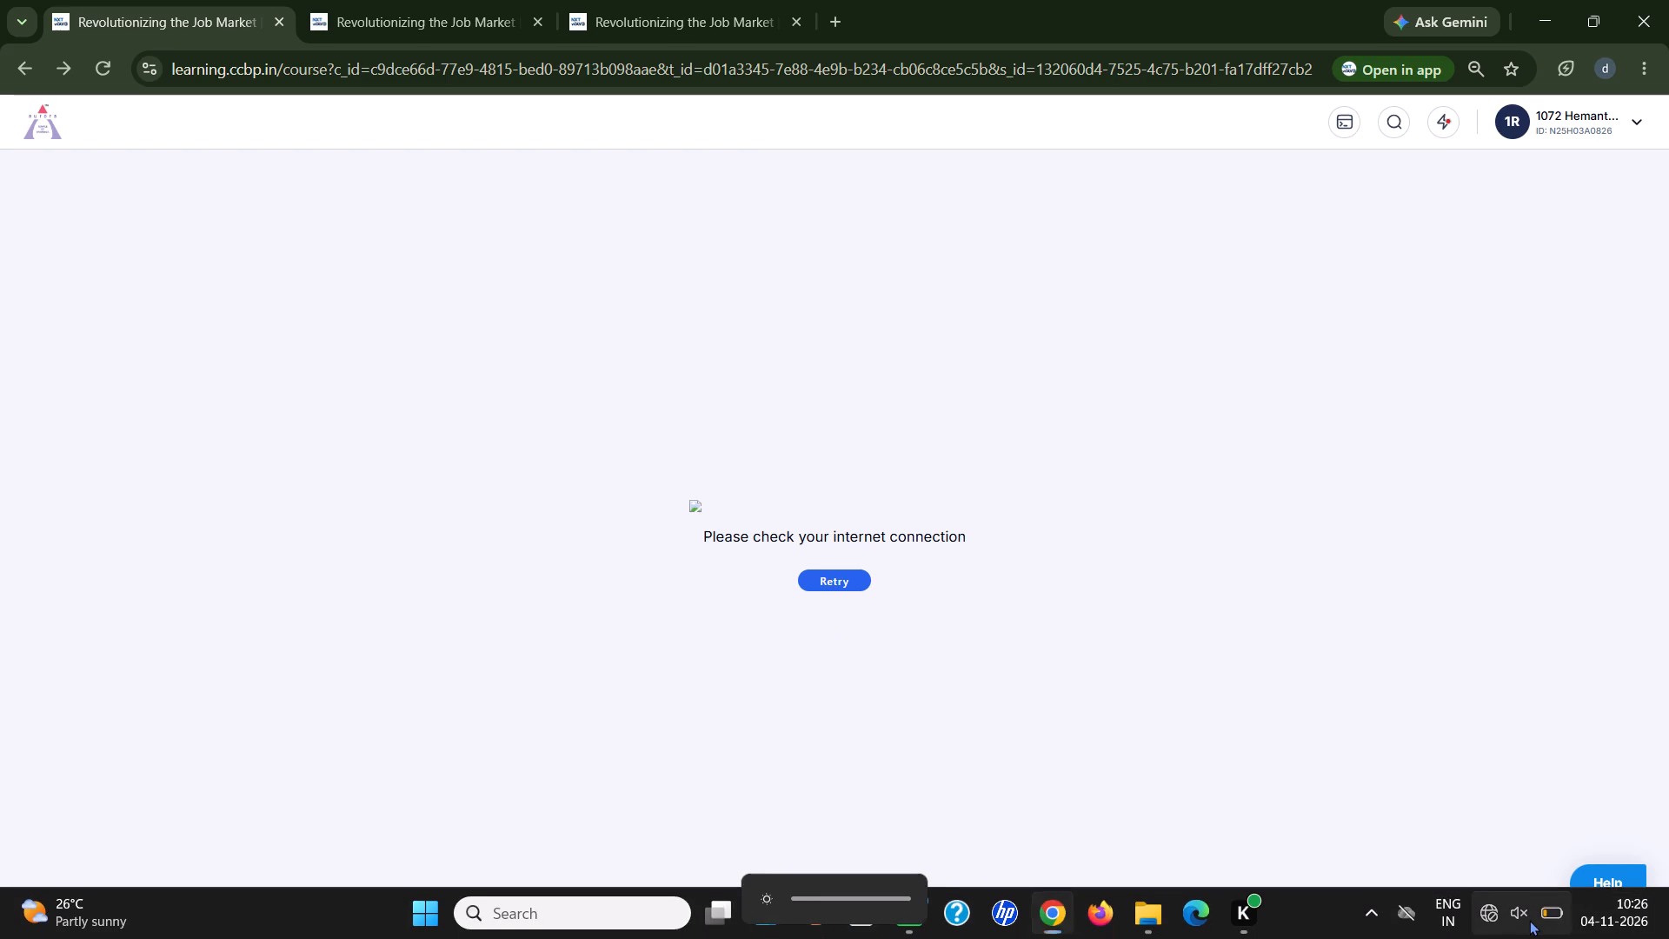
click(1374, 511)
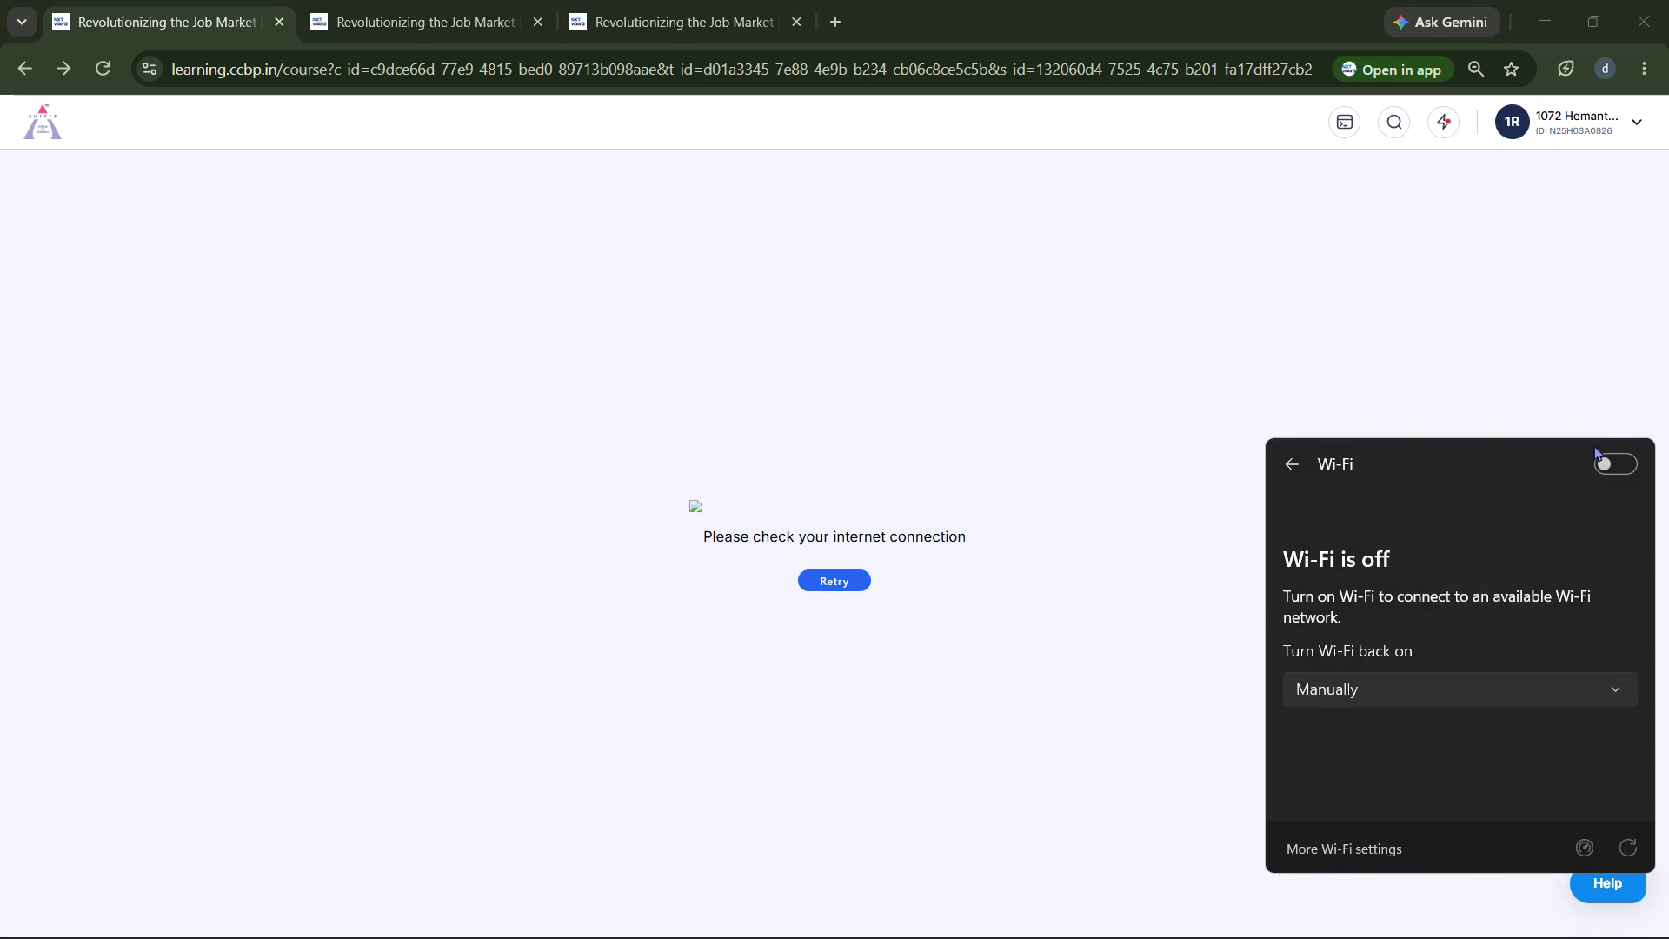
click(1619, 448)
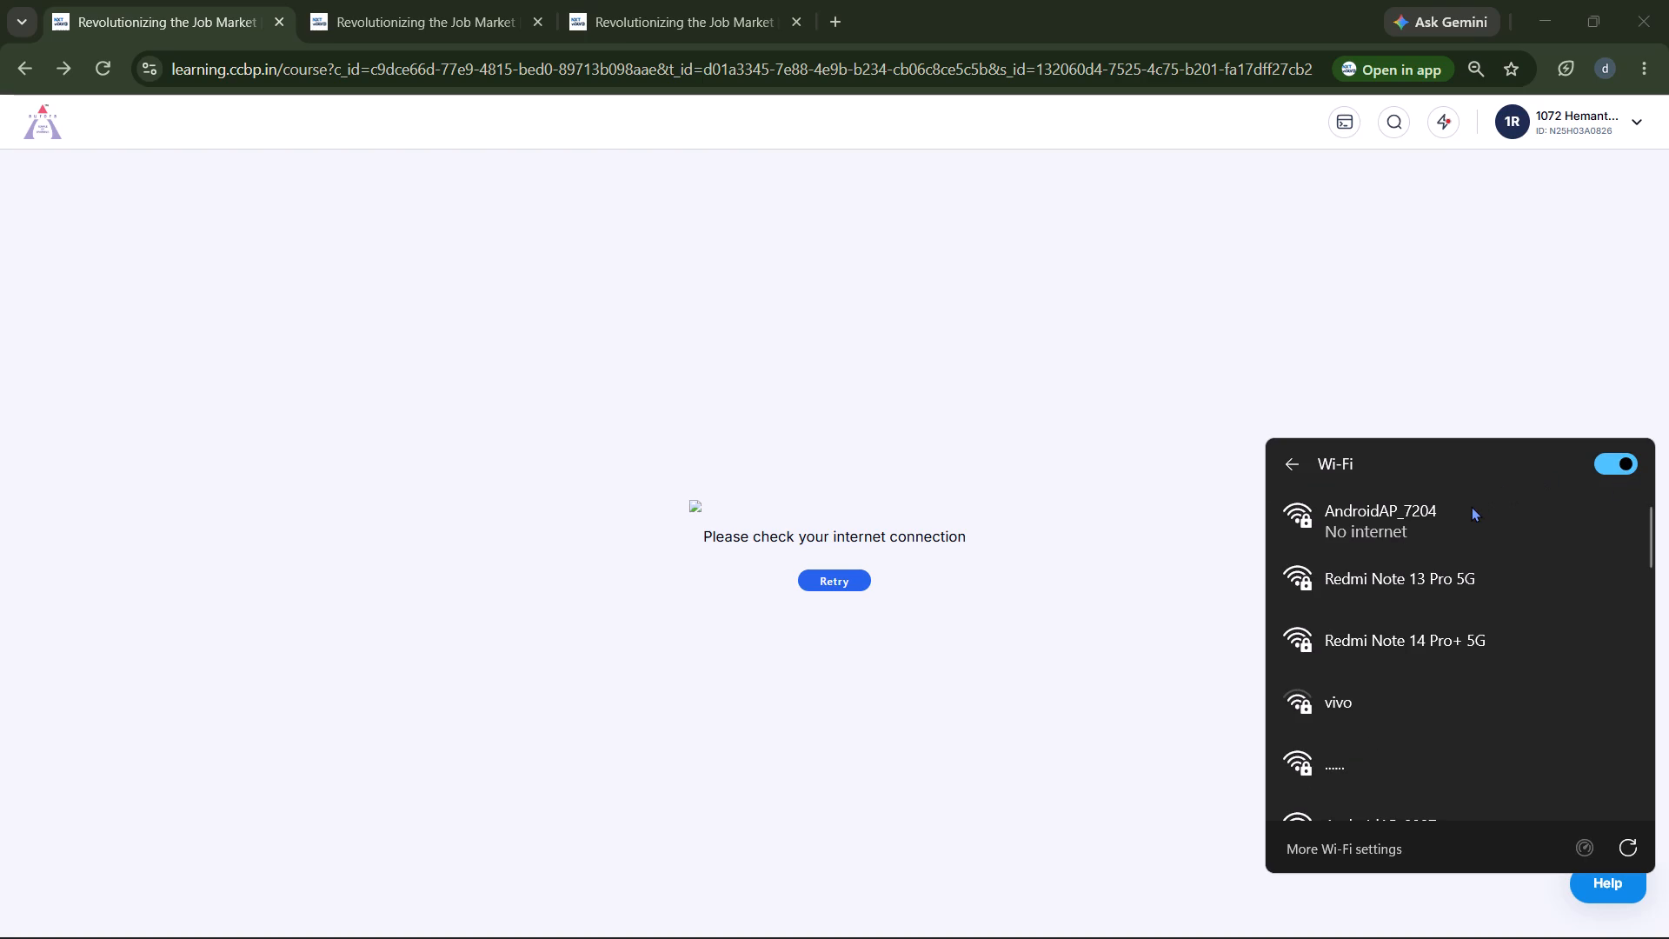
click(1444, 520)
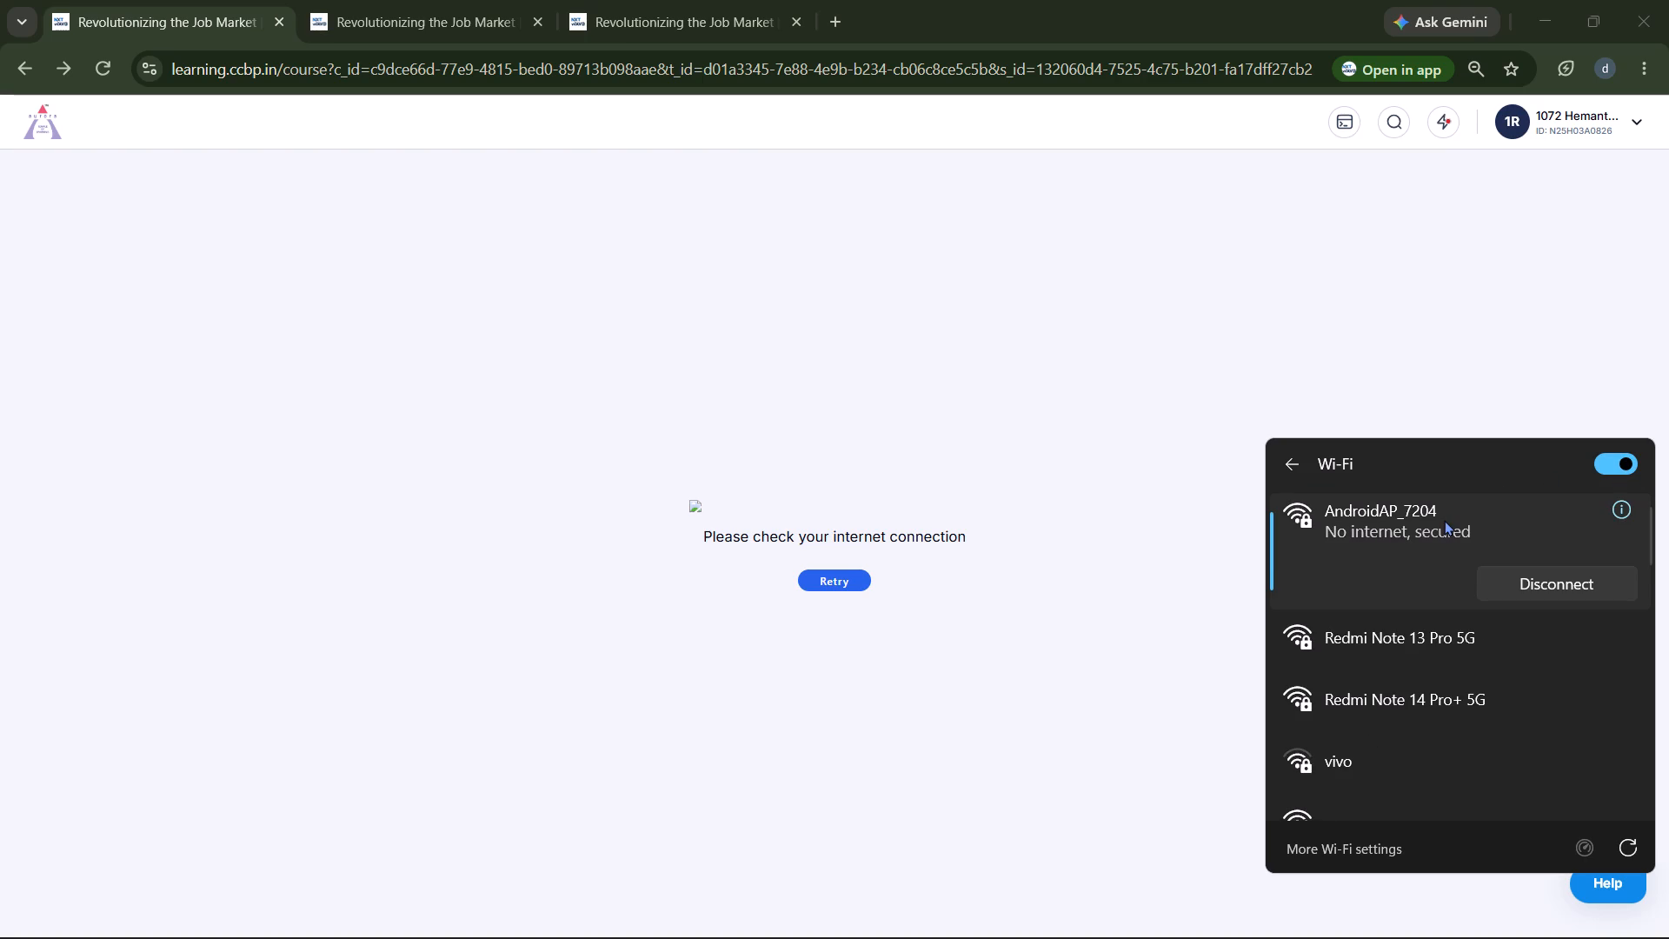
click(1466, 396)
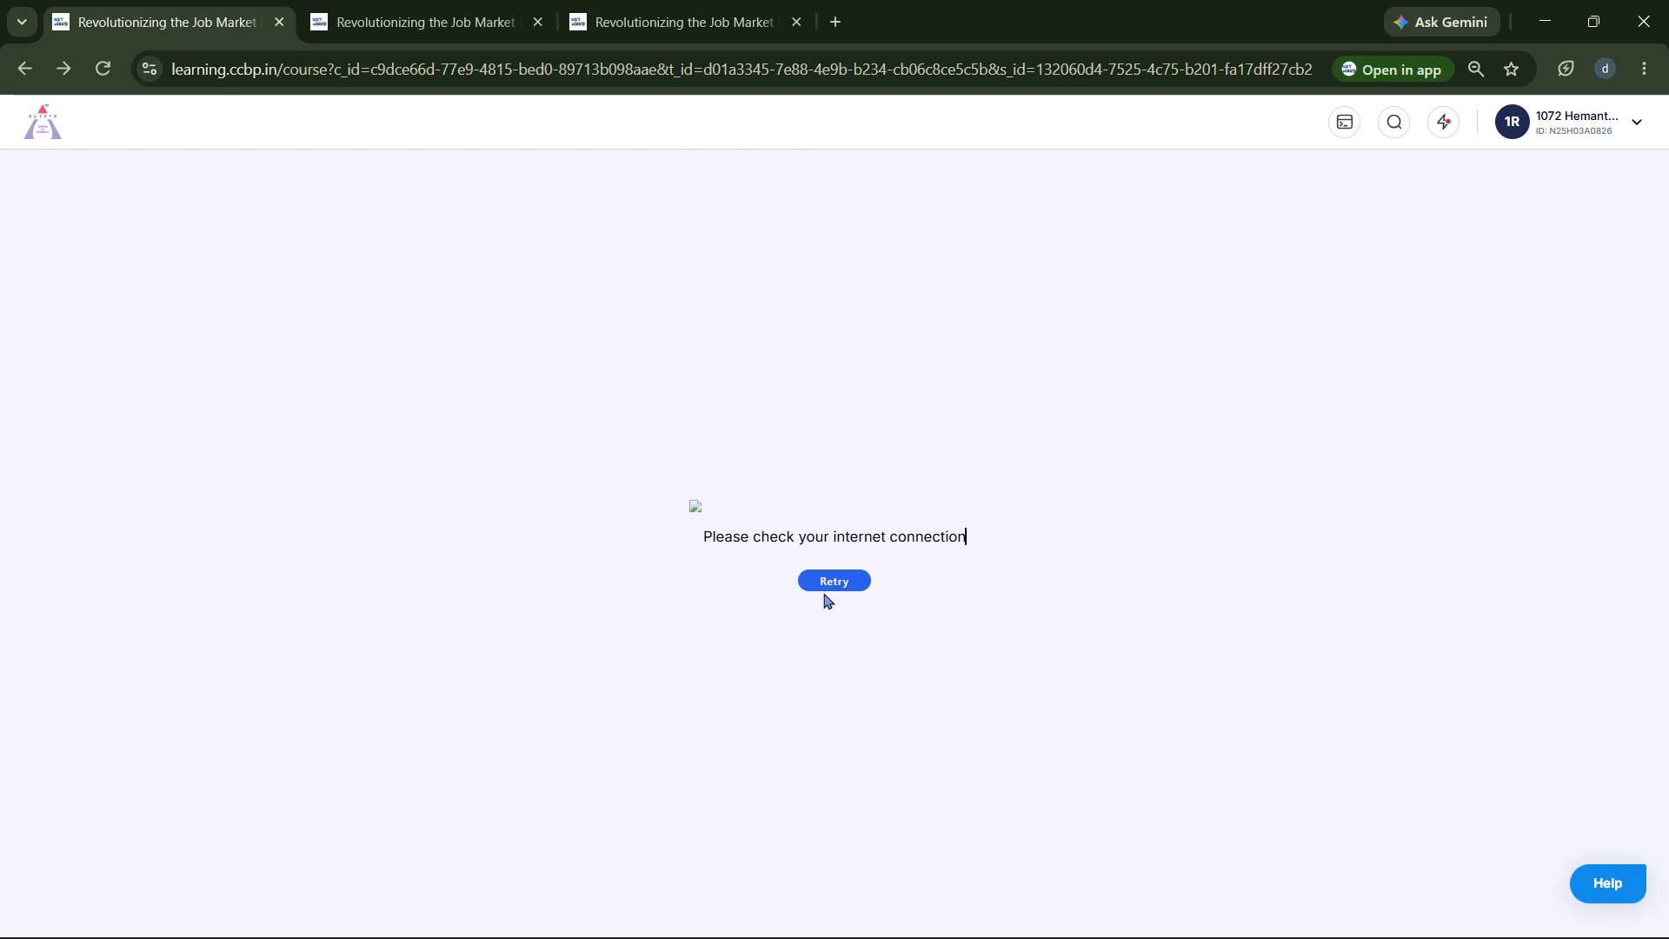
click(823, 593)
click(835, 586)
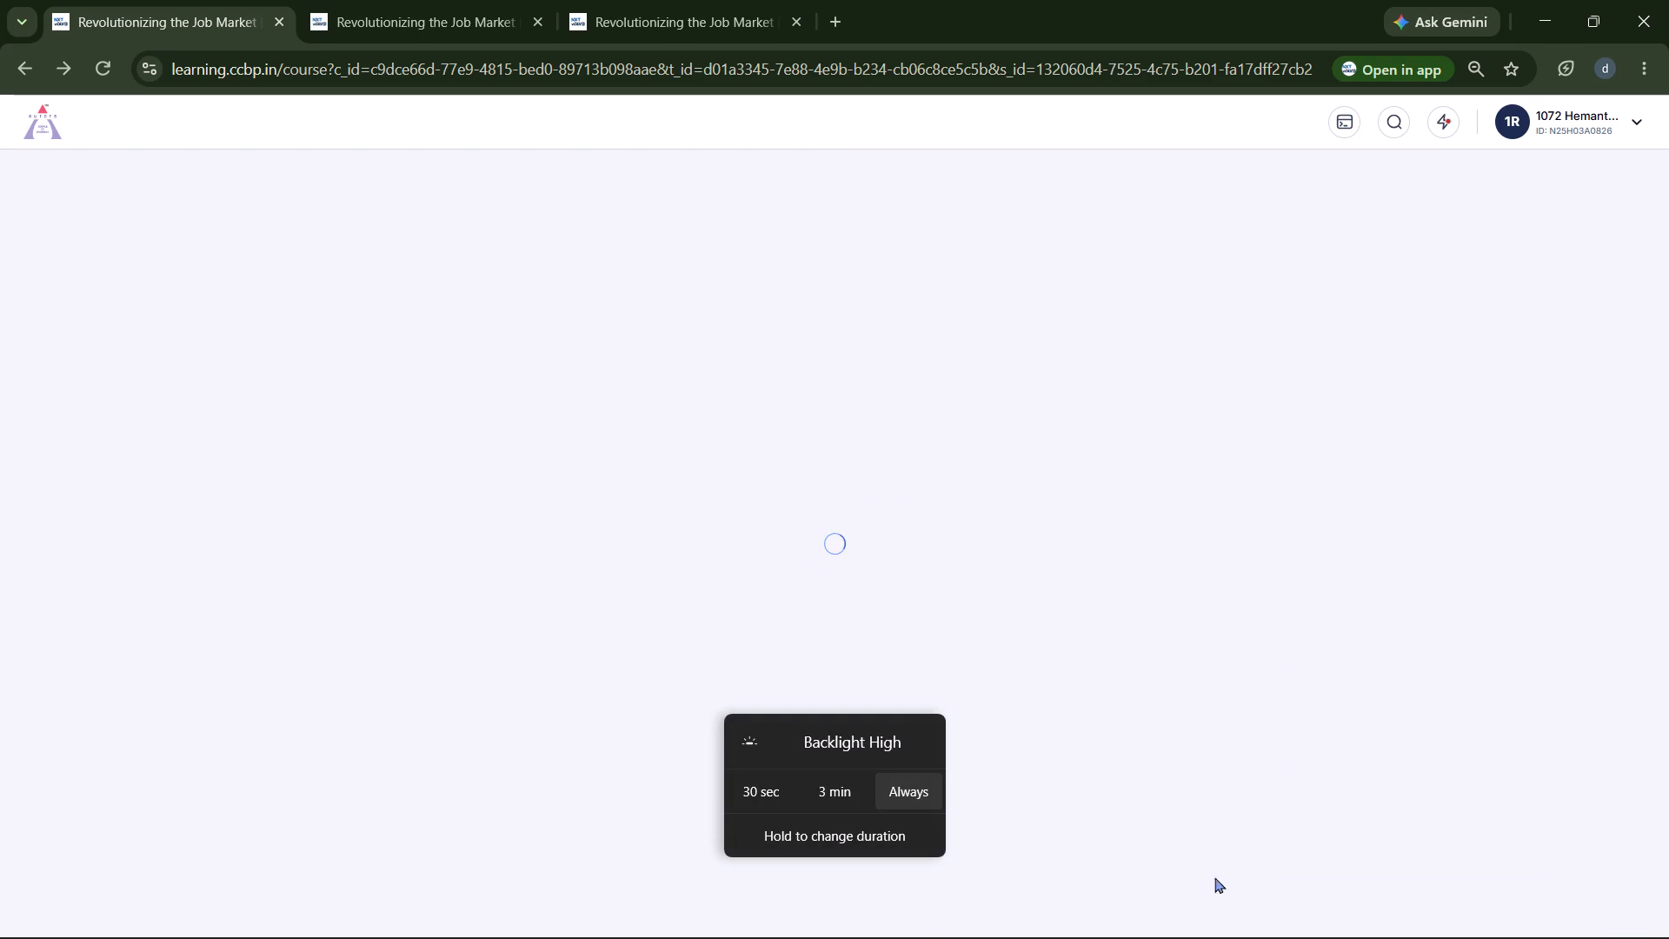
Check the connection status of the AndroidAP_7204 Wi-Fi network.
click(1518, 919)
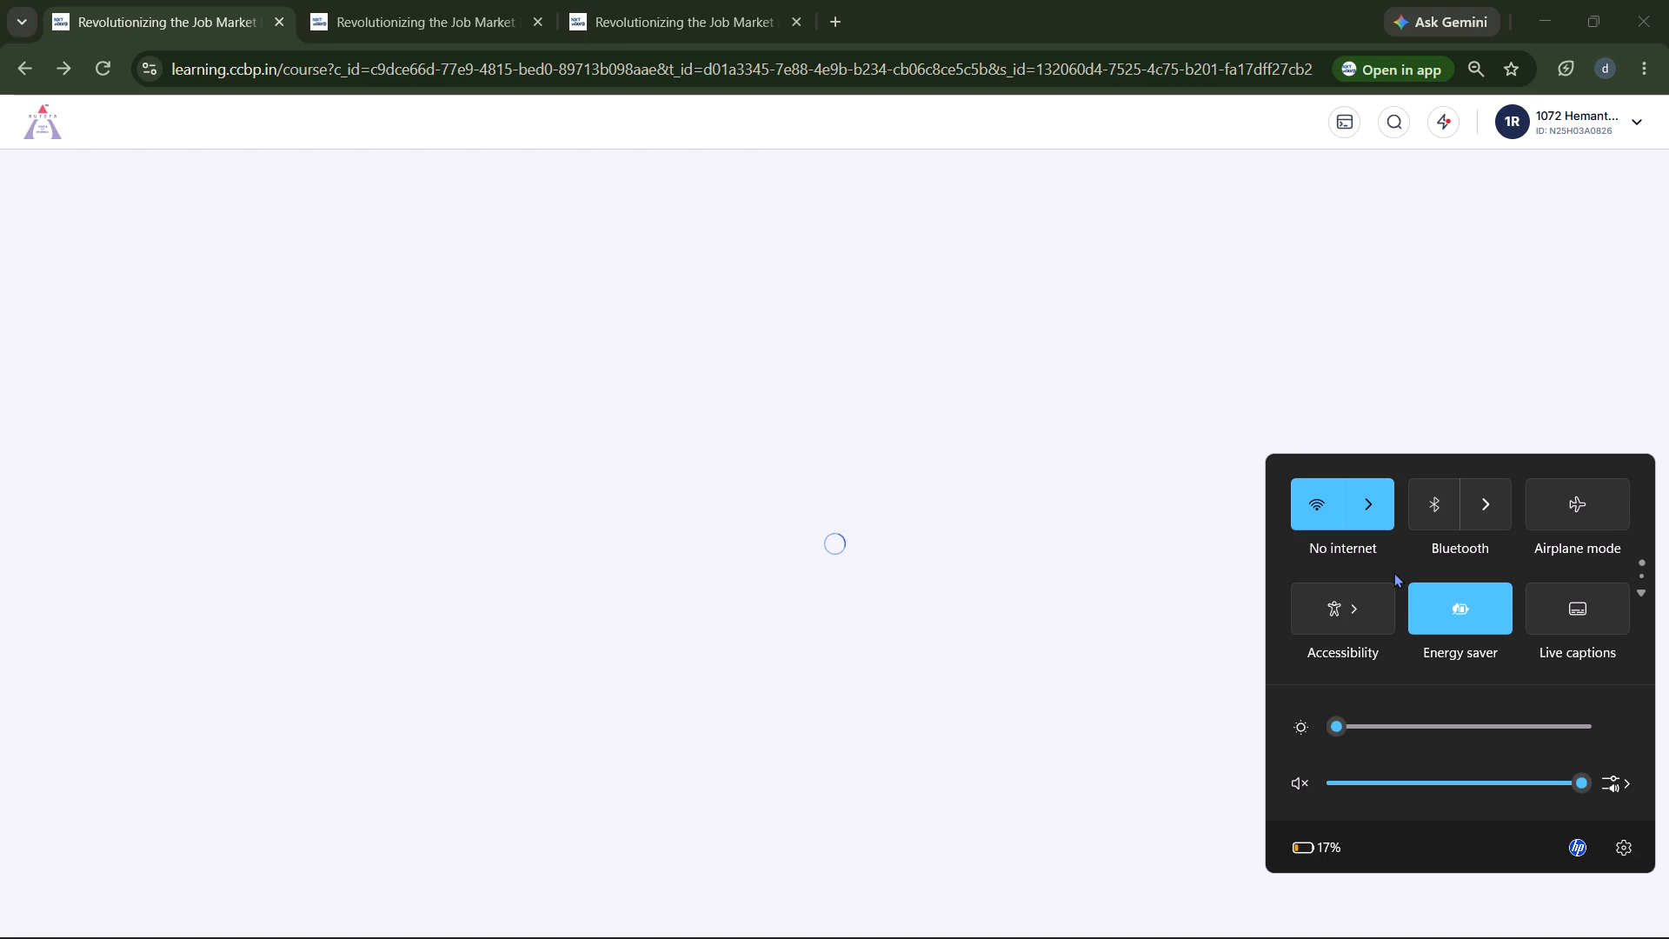
click(1357, 503)
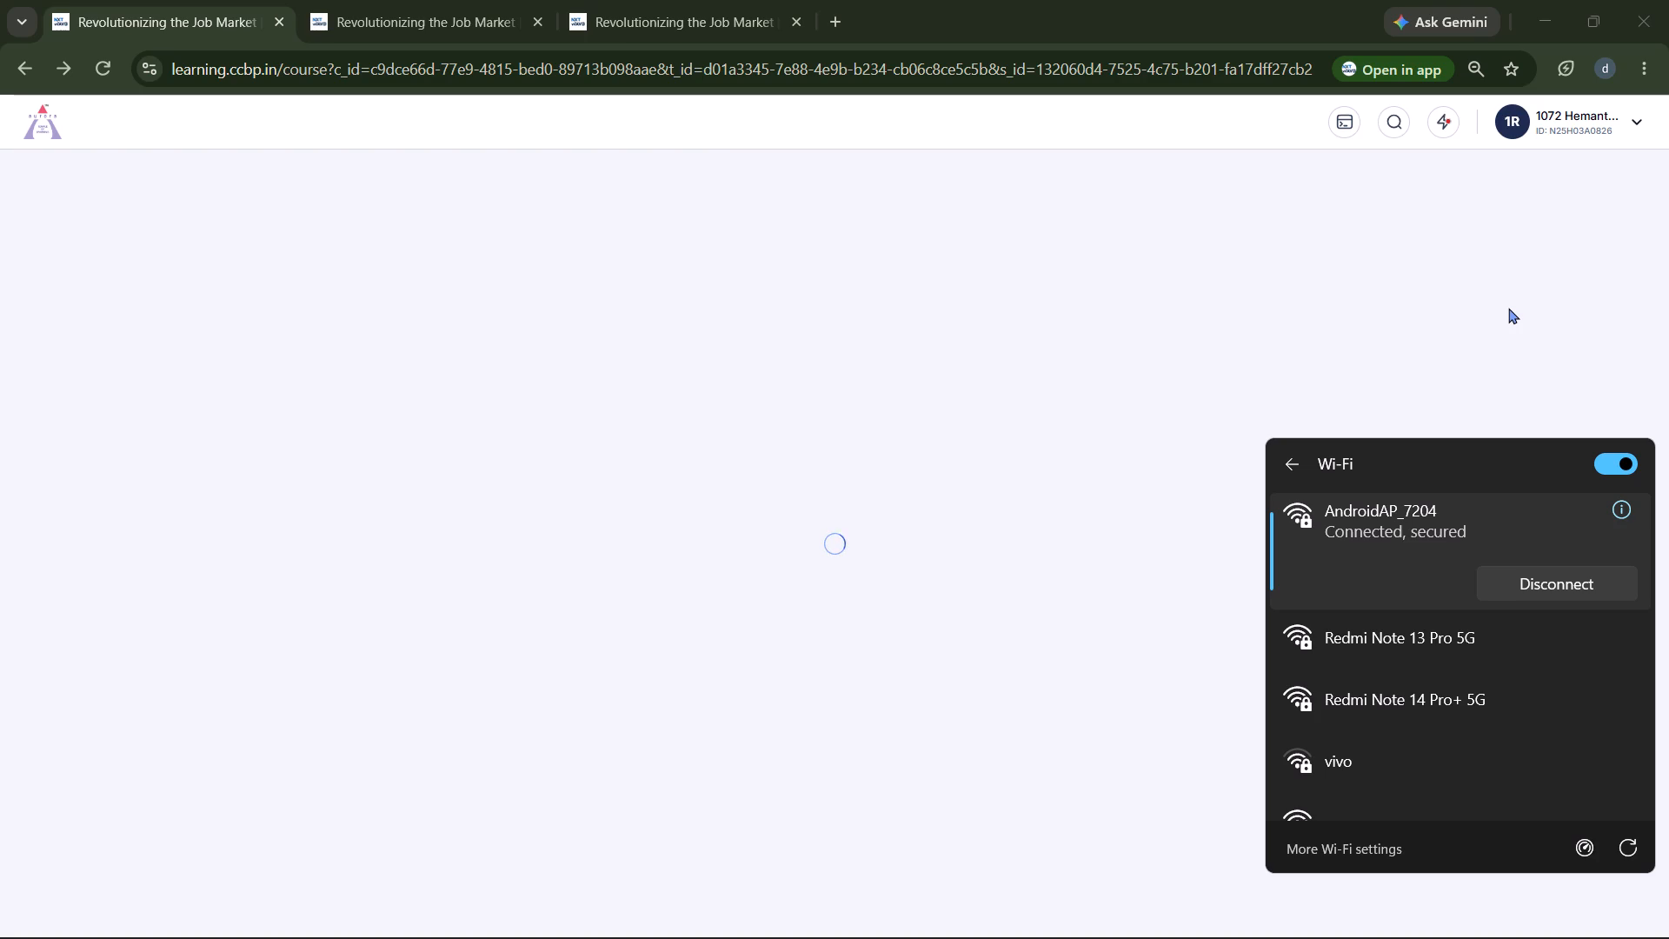
click(1368, 330)
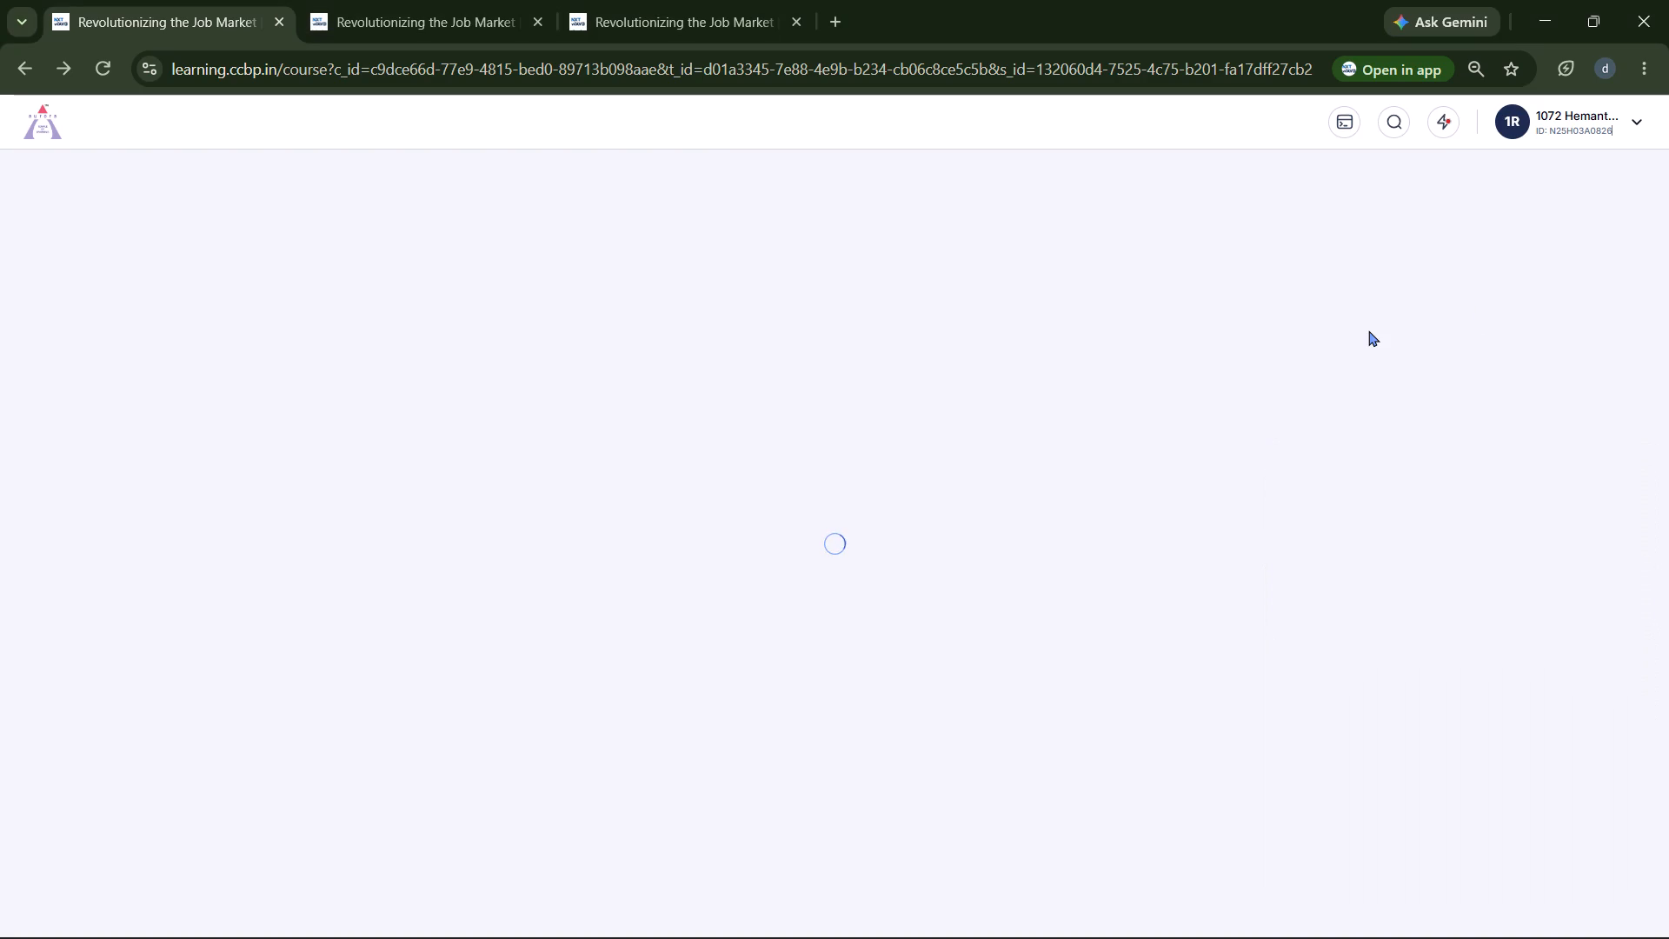
Open the home page of the learning portal in the first browser tab.
click(130, 5)
click(24, 135)
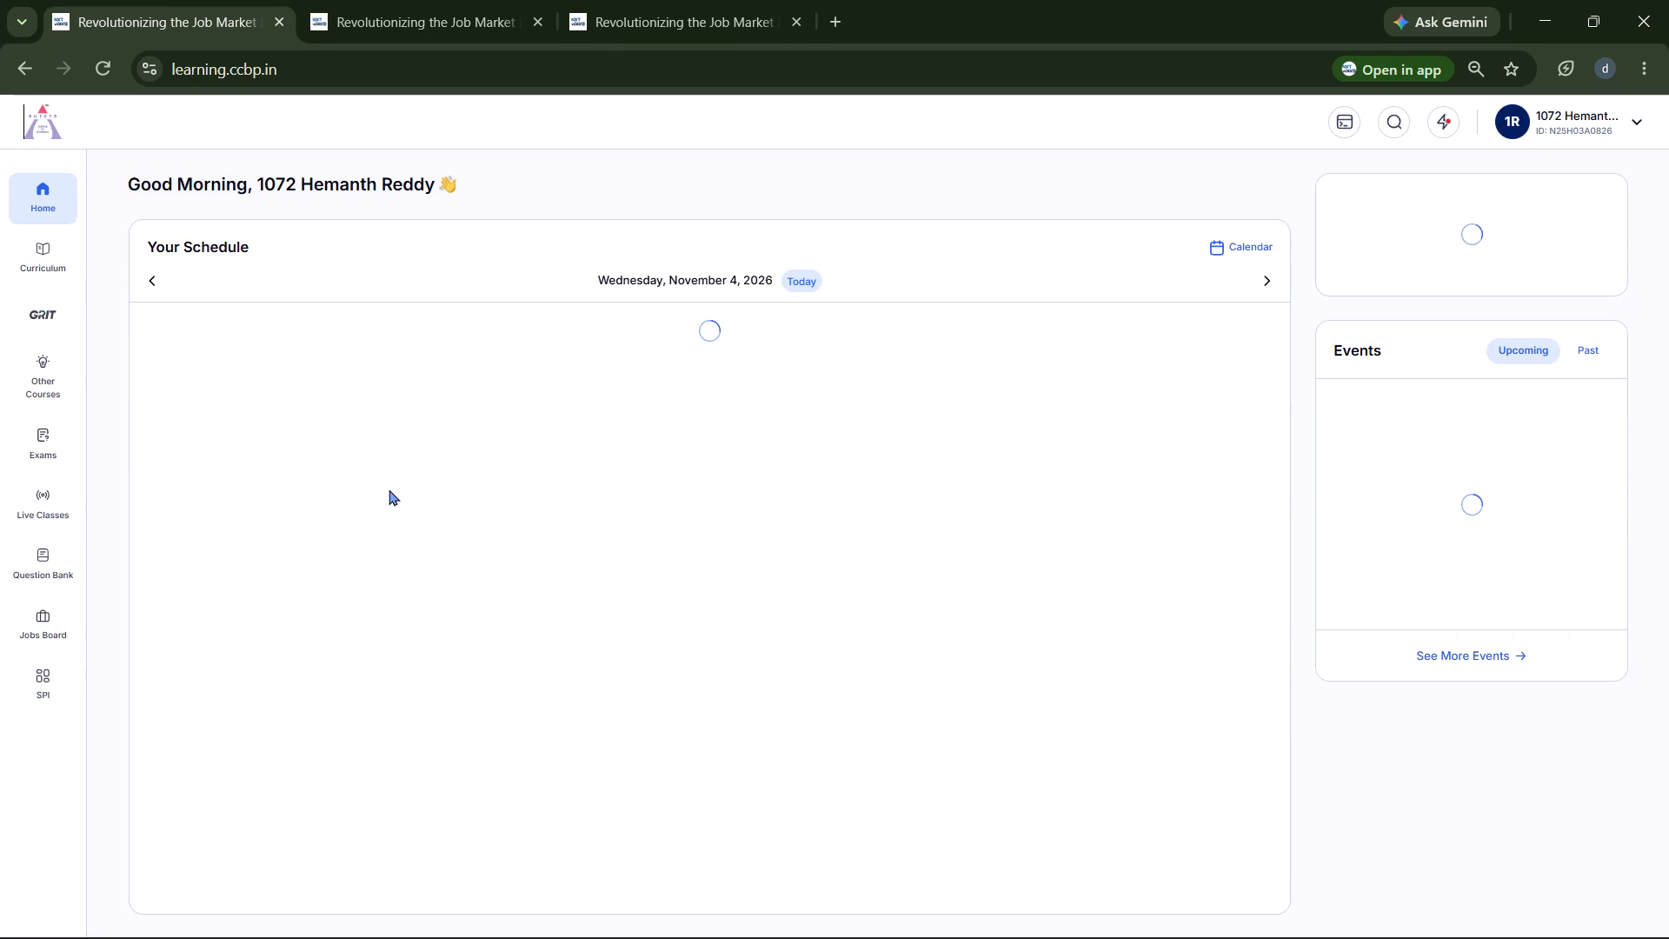